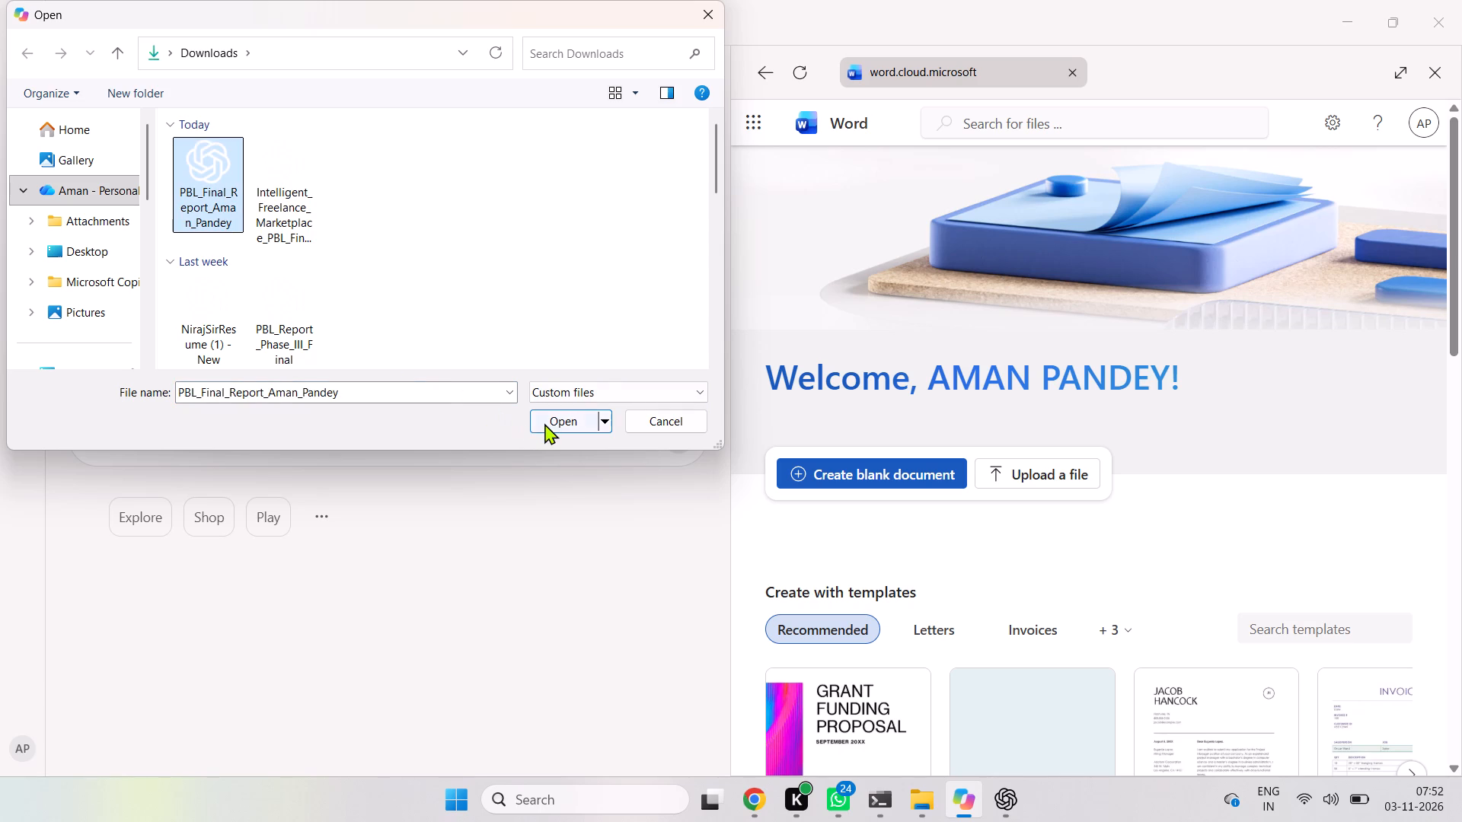
{"action": "left_click", "coordinate": [545, 423]}
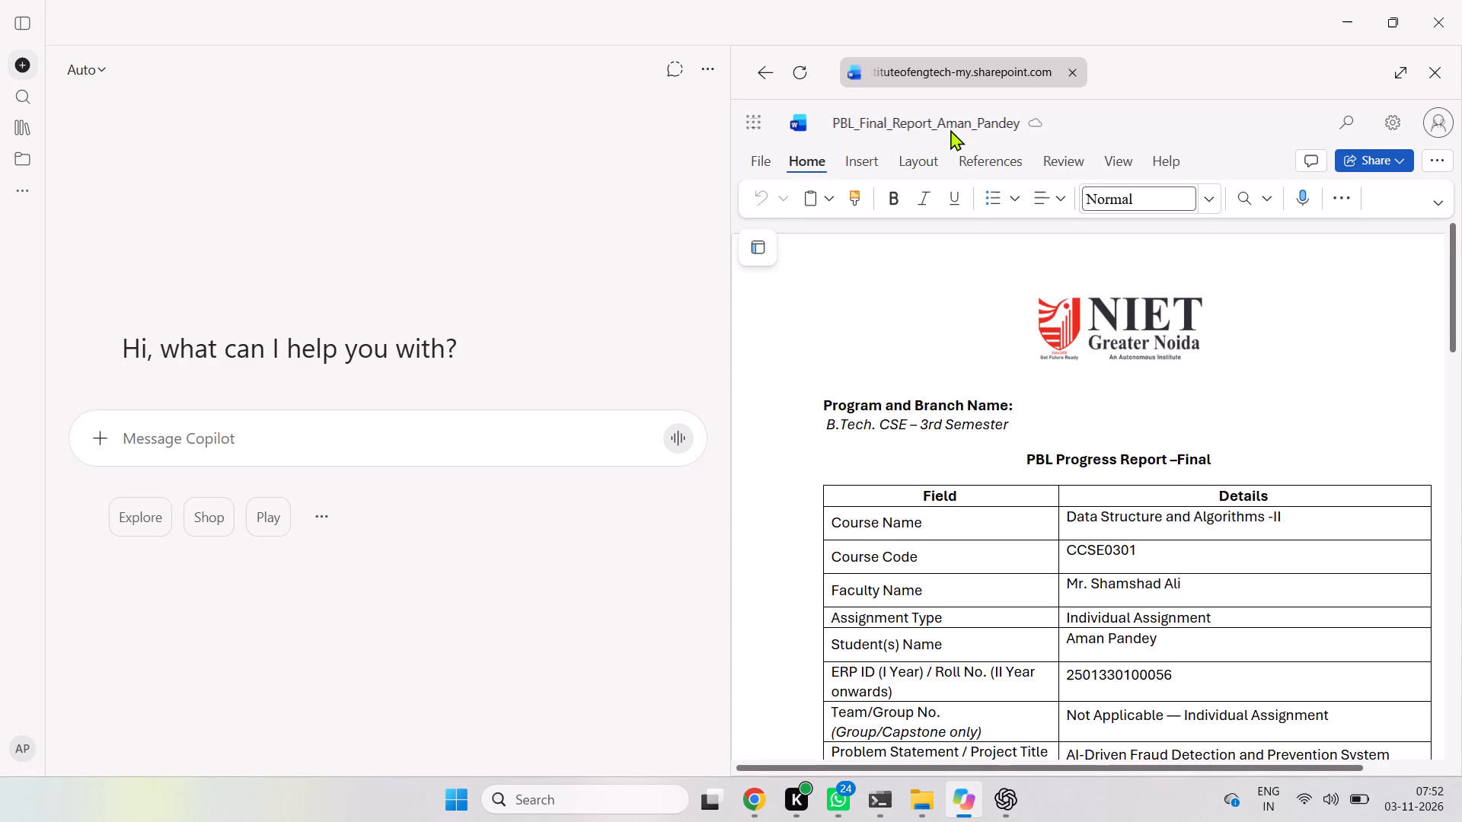
Expand the document pane and move the signature image off the typed name on the Student Name & Signature line.
{"action": "left_click", "coordinate": [1395, 71]}
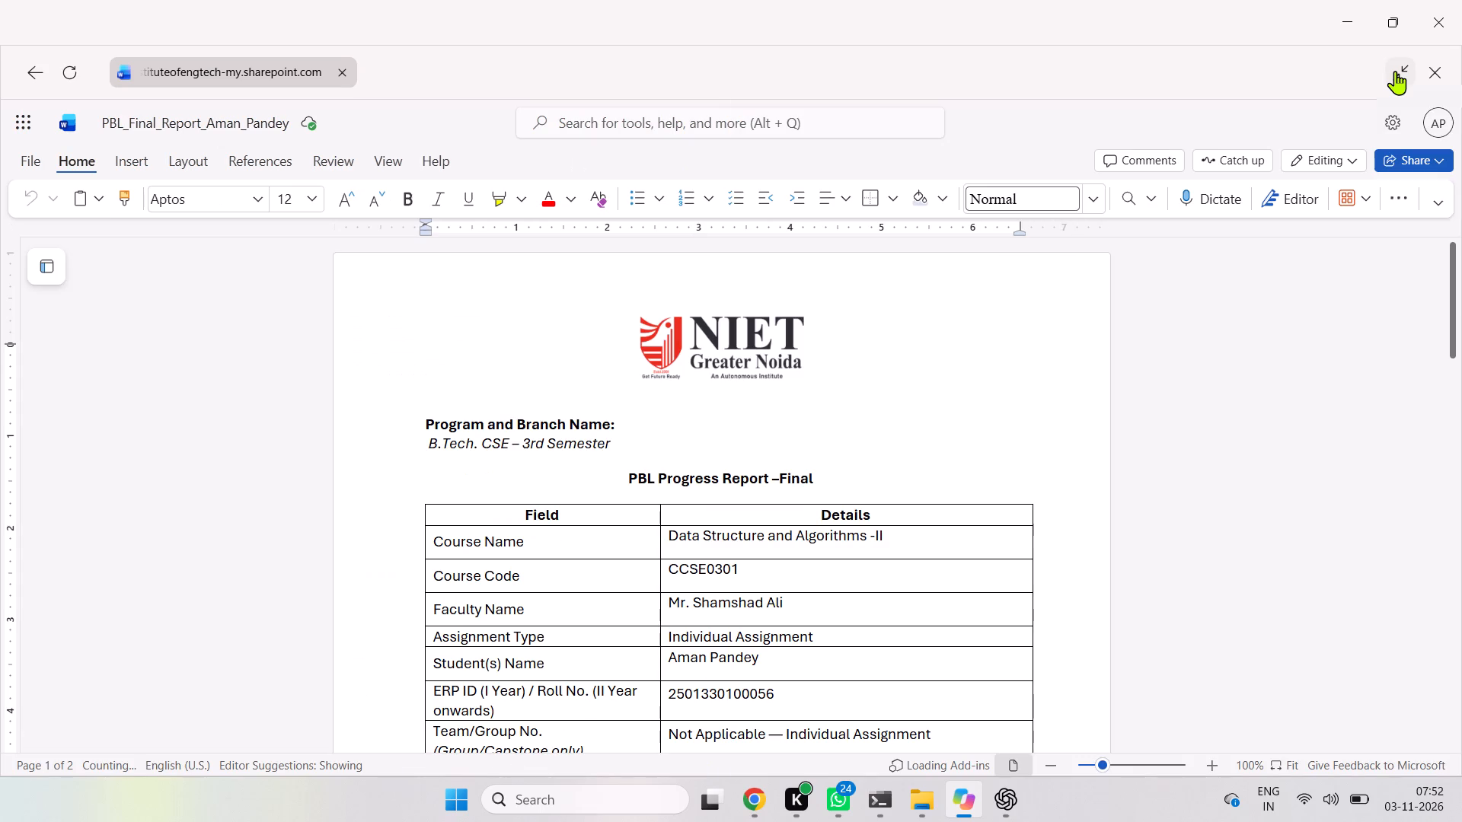
{"action": "scroll", "coordinate": [787, 463], "scroll_direction": "down", "scroll_amount": 4}
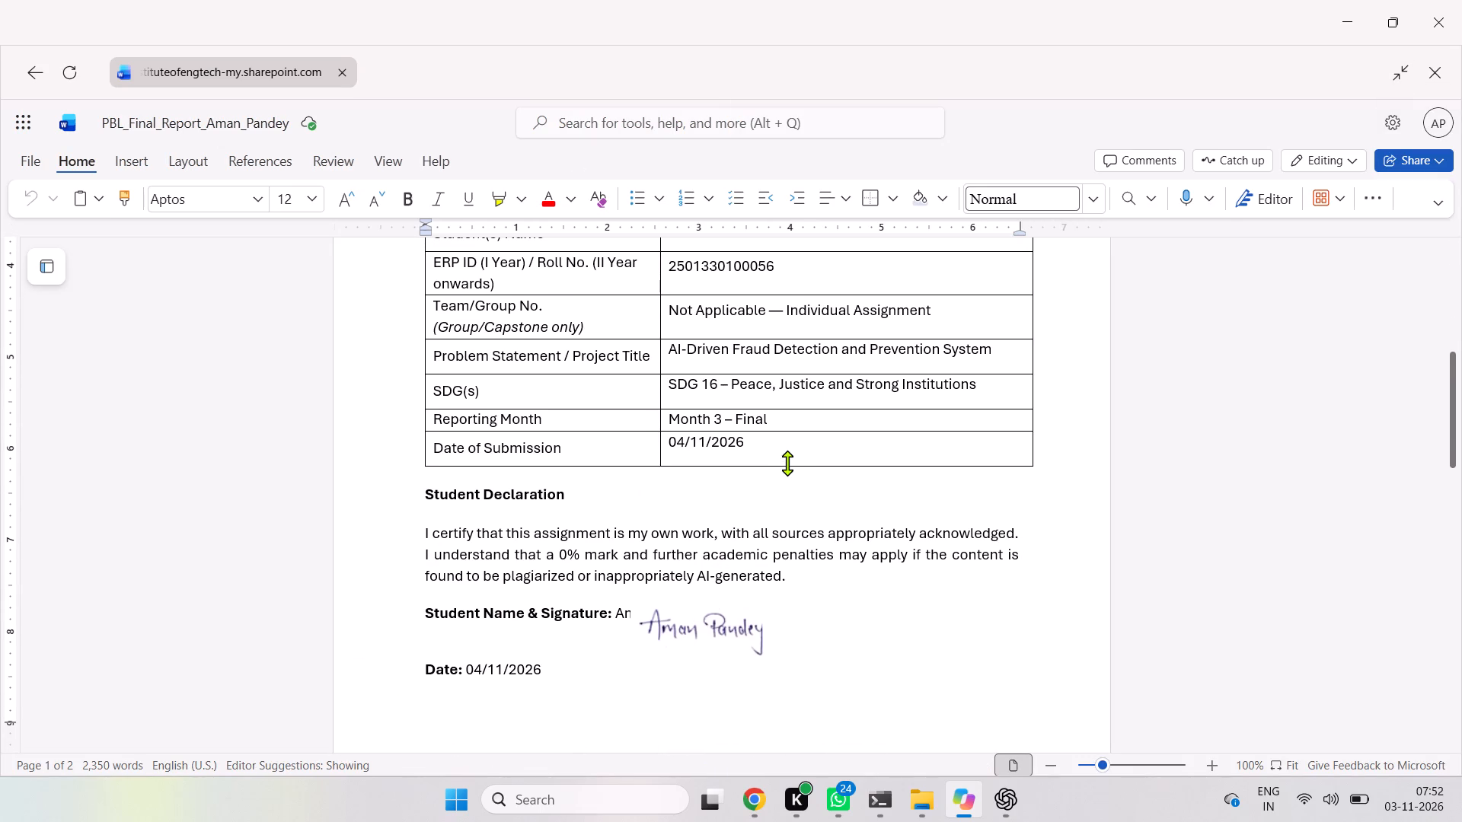
{"action": "left_click_drag", "start_coordinate": [717, 630], "coordinate": [758, 645]}
{"action": "left_click", "coordinate": [713, 623]}
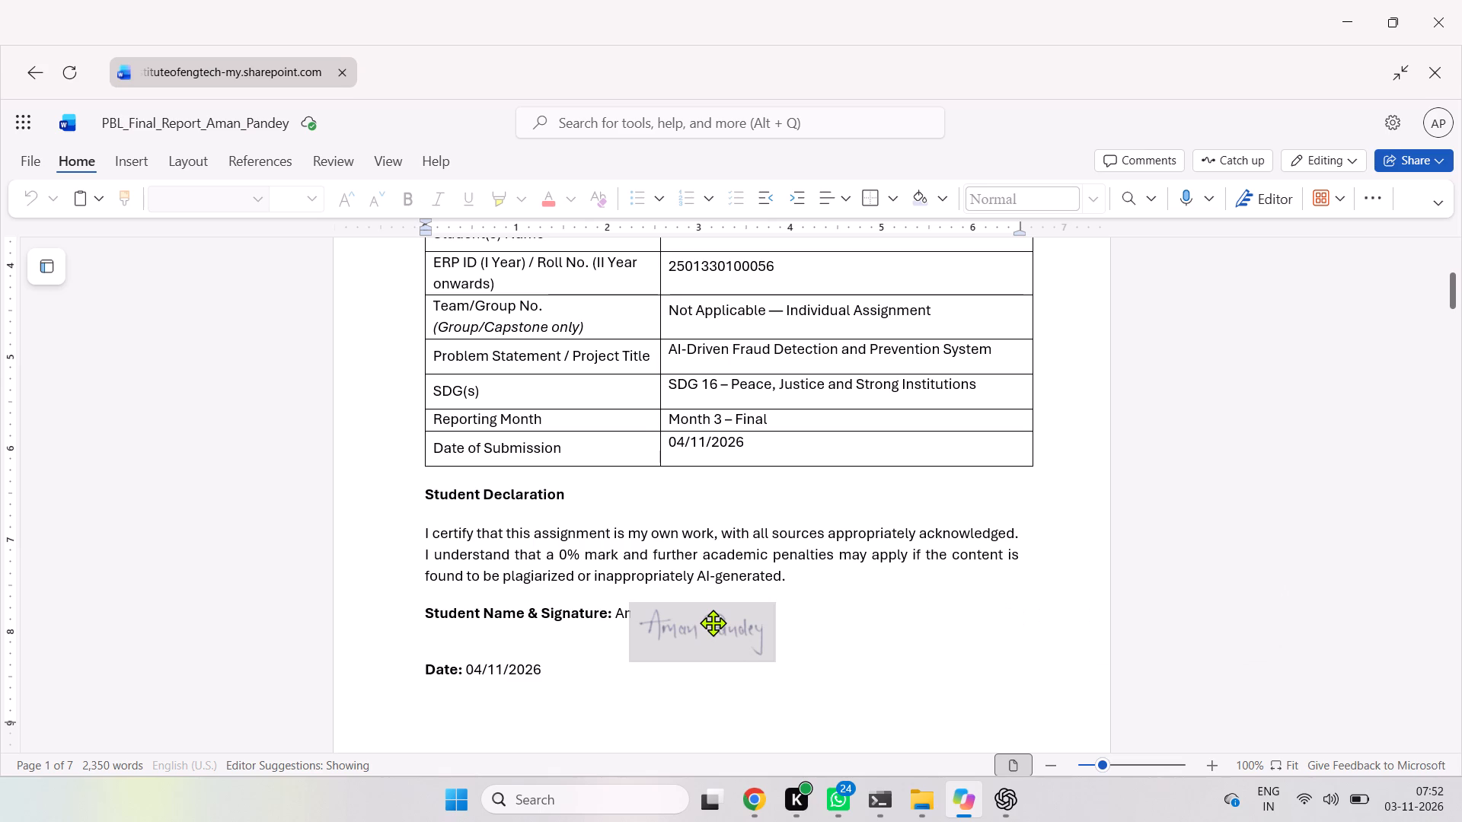
{"action": "left_click", "coordinate": [872, 642]}
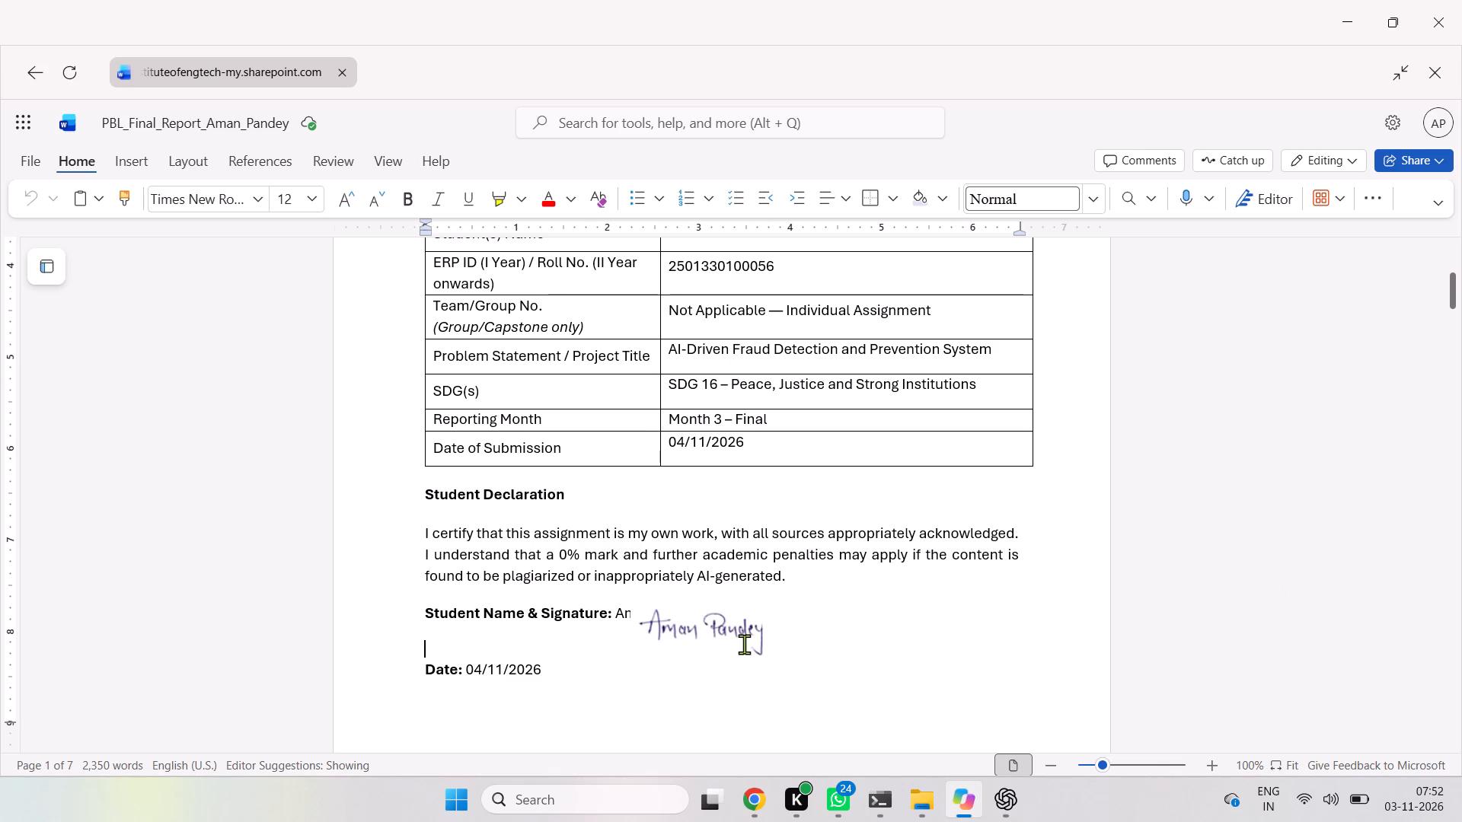
{"action": "left_click", "coordinate": [650, 620]}
{"action": "left_click_drag", "start_coordinate": [650, 620], "coordinate": [674, 639]}
{"action": "key", "text": "Return"}
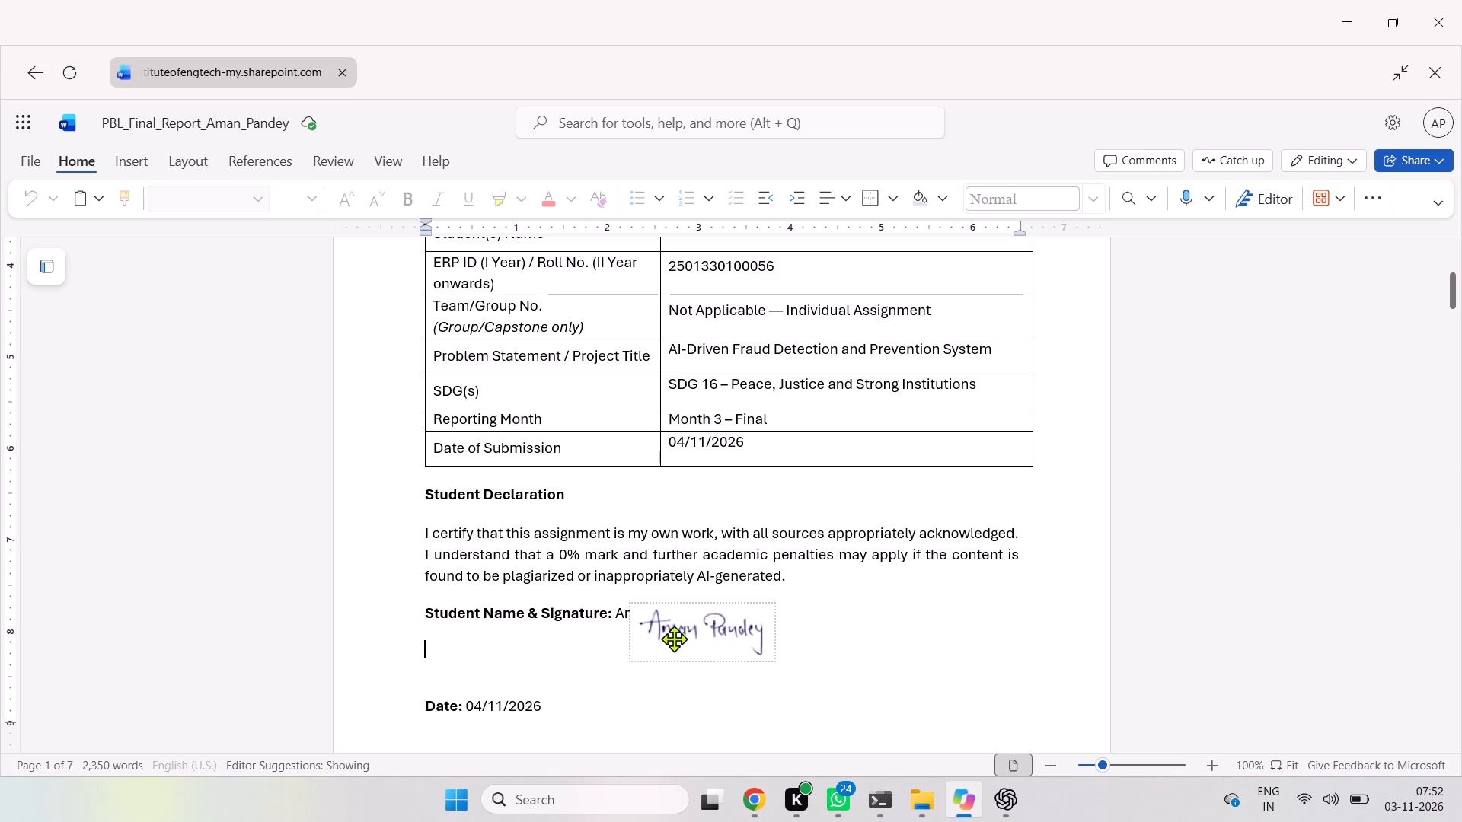
{"action": "key", "text": "BackSpace"}
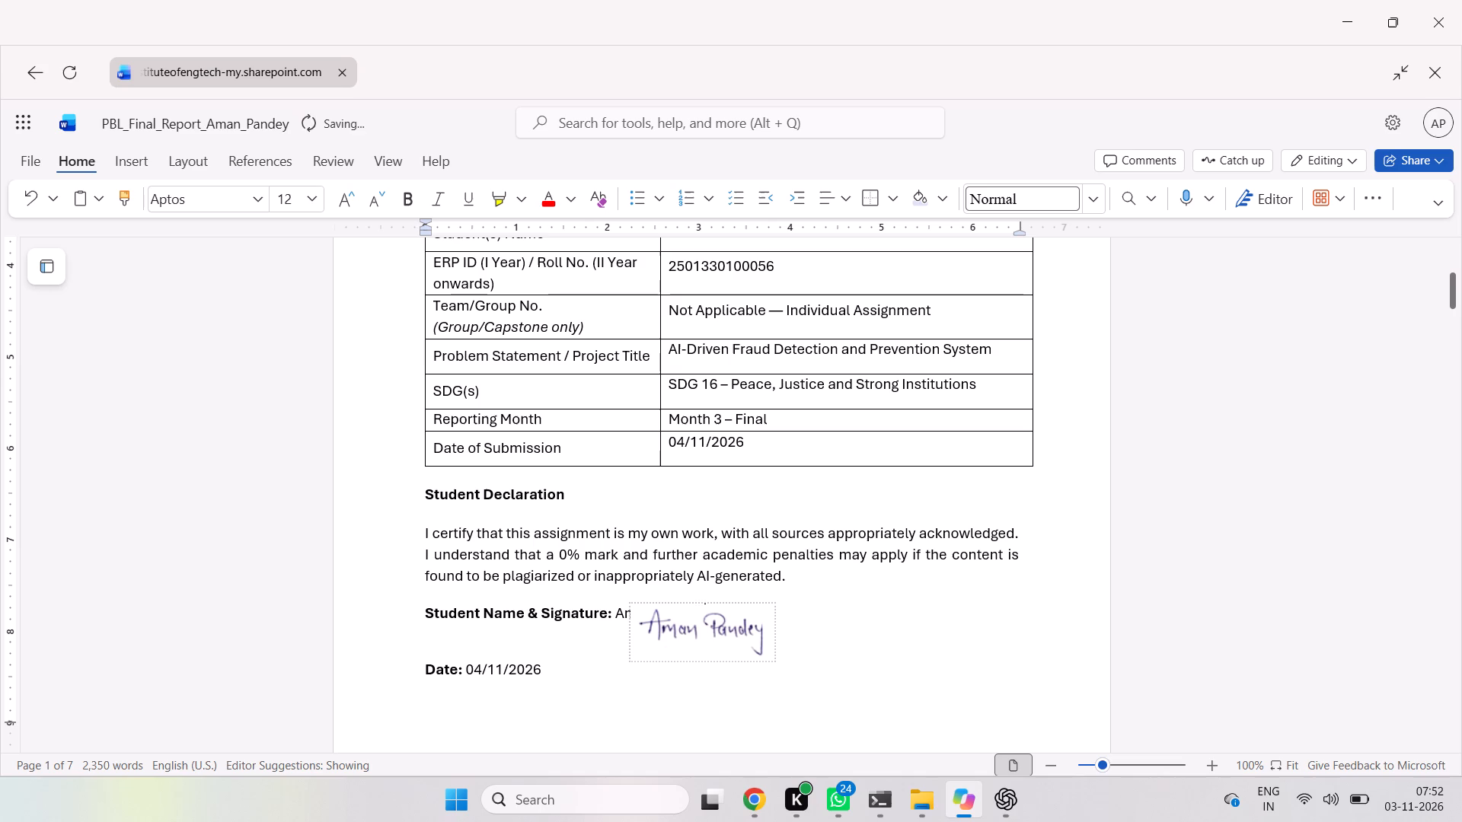
{"action": "left_click", "coordinate": [674, 639]}
{"action": "left_click_drag", "start_coordinate": [674, 639], "coordinate": [761, 651]}
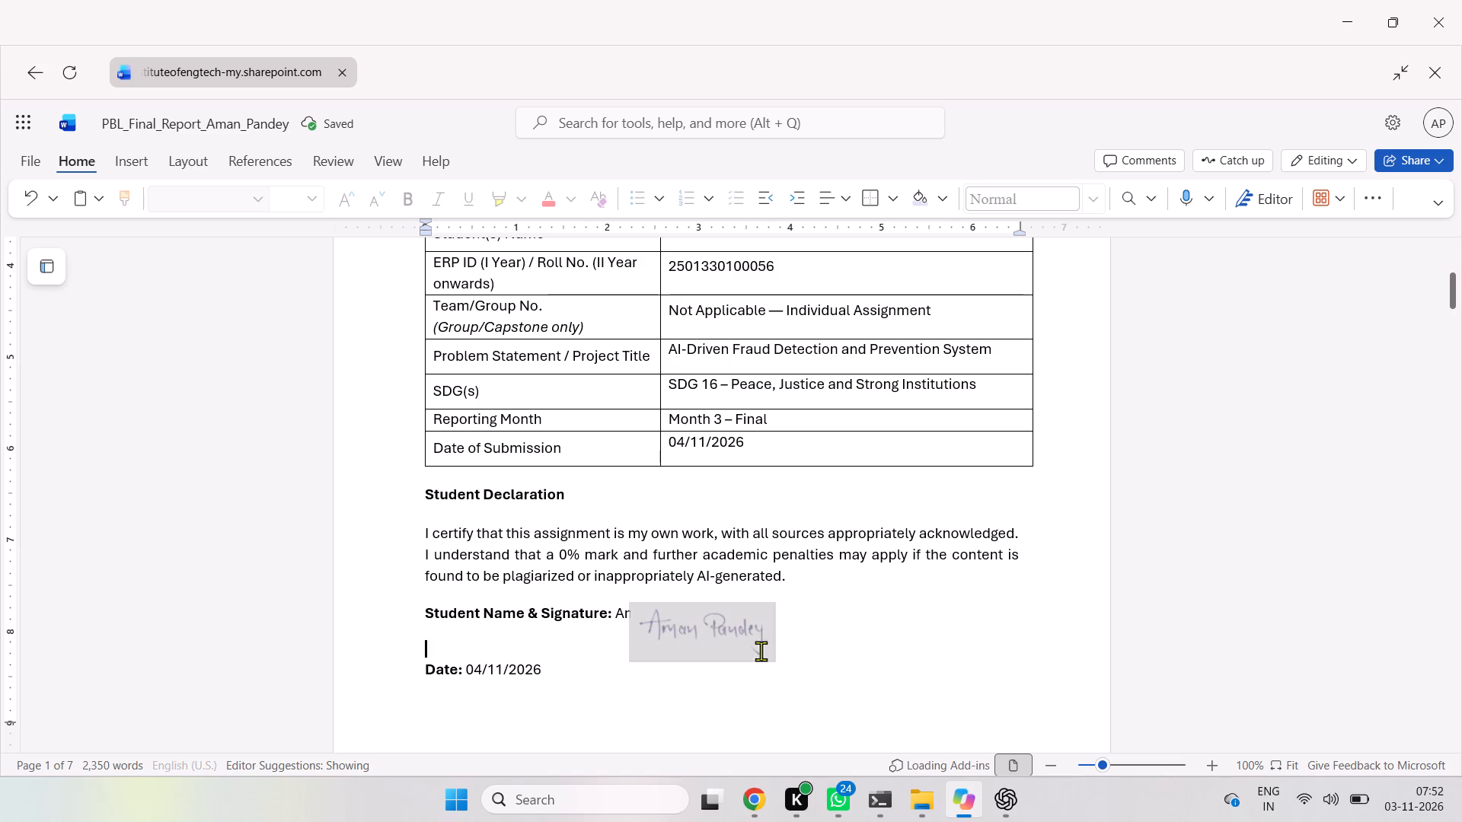
{"action": "left_click_drag", "start_coordinate": [761, 651], "coordinate": [838, 666]}
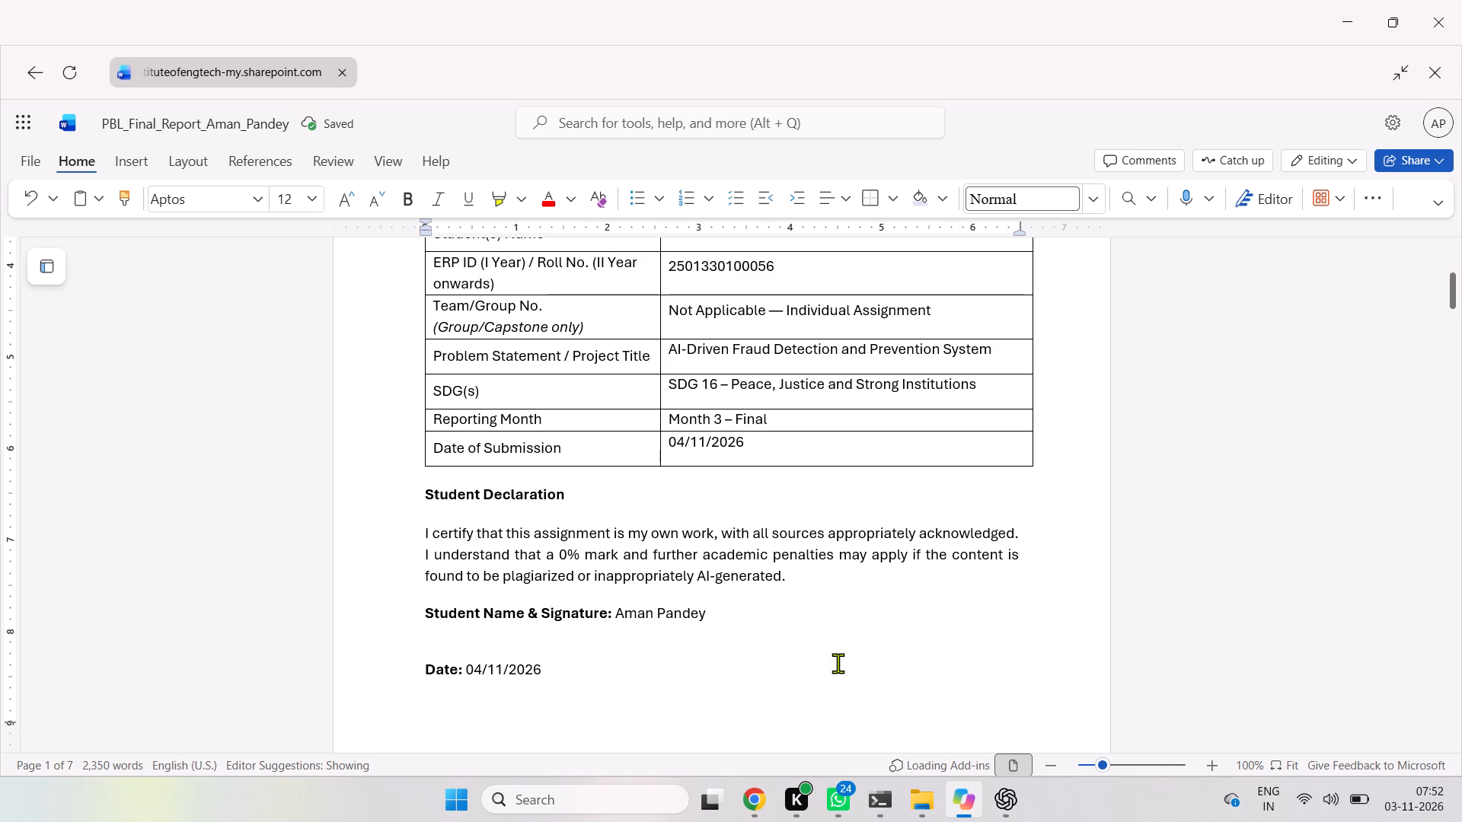
{"action": "left_click", "coordinate": [838, 663]}
Review the report's pages from the cover table through to the project structure under 18. Appendix – Source Code.
{"action": "scroll", "coordinate": [838, 663], "scroll_direction": "down", "scroll_amount": 3}
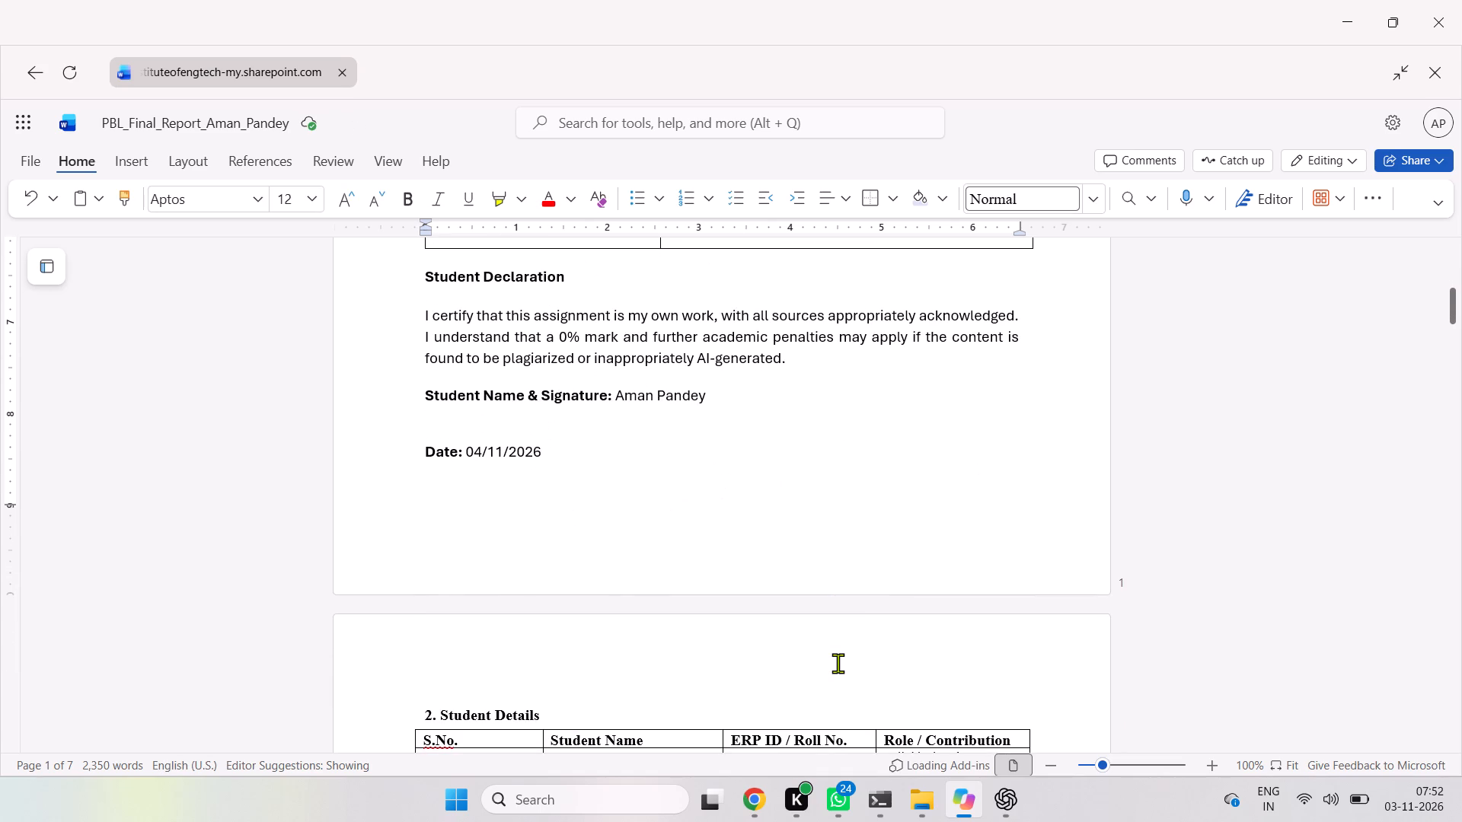
{"action": "scroll", "coordinate": [838, 663], "scroll_direction": "up", "scroll_amount": 3}
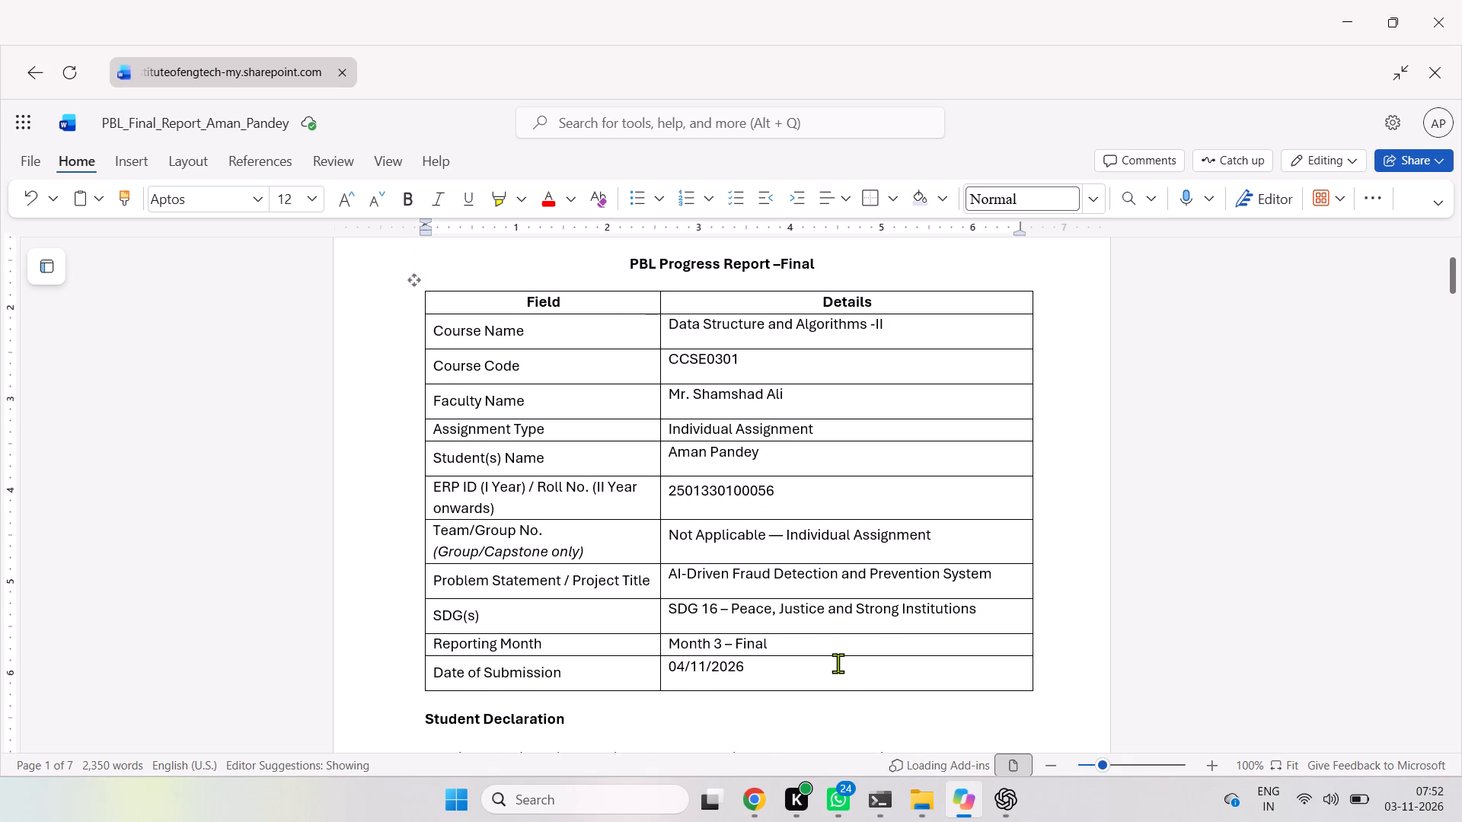
{"action": "scroll", "coordinate": [838, 663], "scroll_direction": "up", "scroll_amount": 2}
{"action": "scroll", "coordinate": [838, 663], "scroll_direction": "down", "scroll_amount": 7}
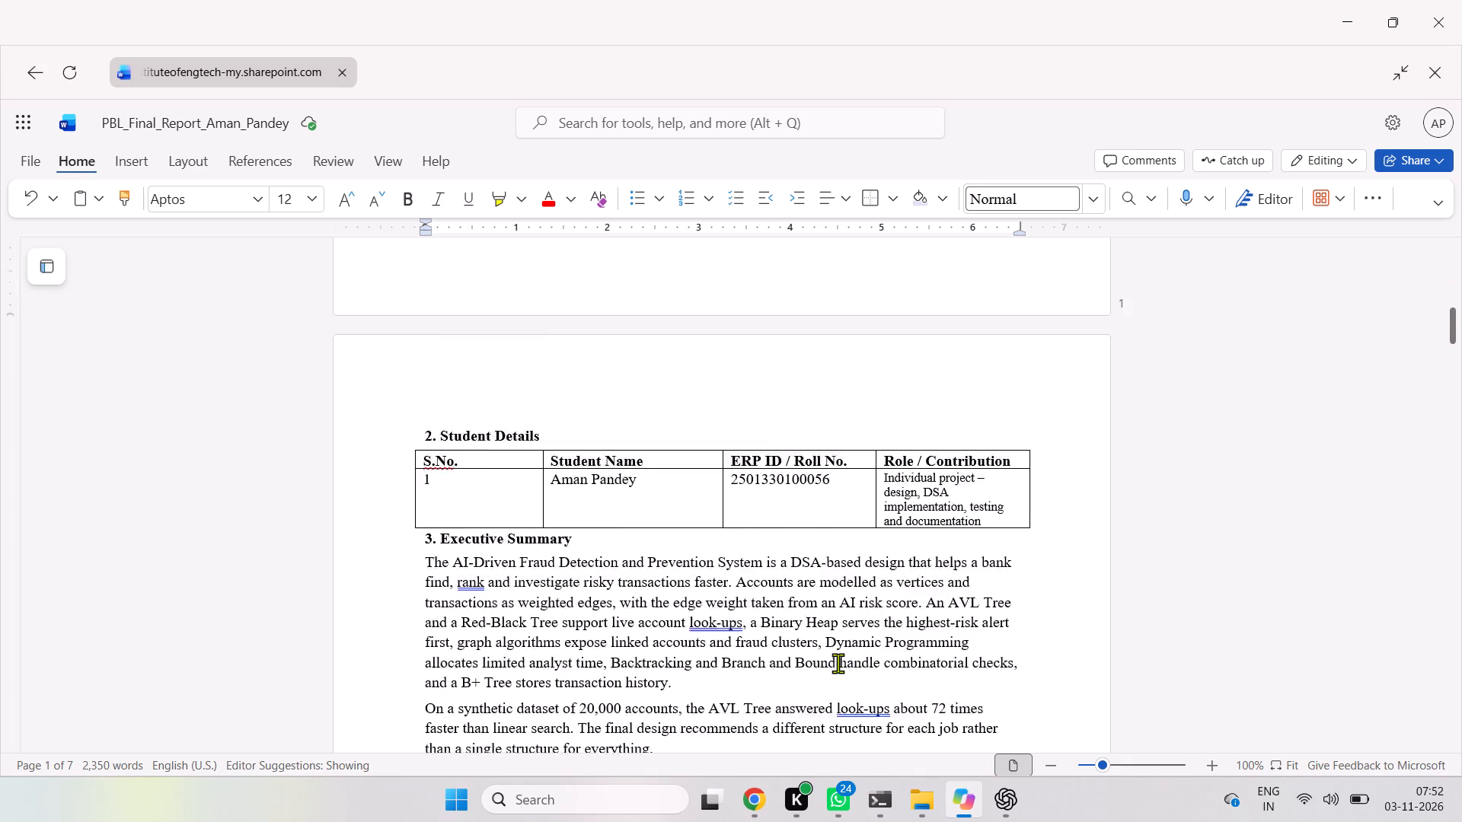
{"action": "scroll", "coordinate": [838, 663], "scroll_direction": "down", "scroll_amount": 14}
{"action": "scroll", "coordinate": [838, 663], "scroll_direction": "up", "scroll_amount": 1}
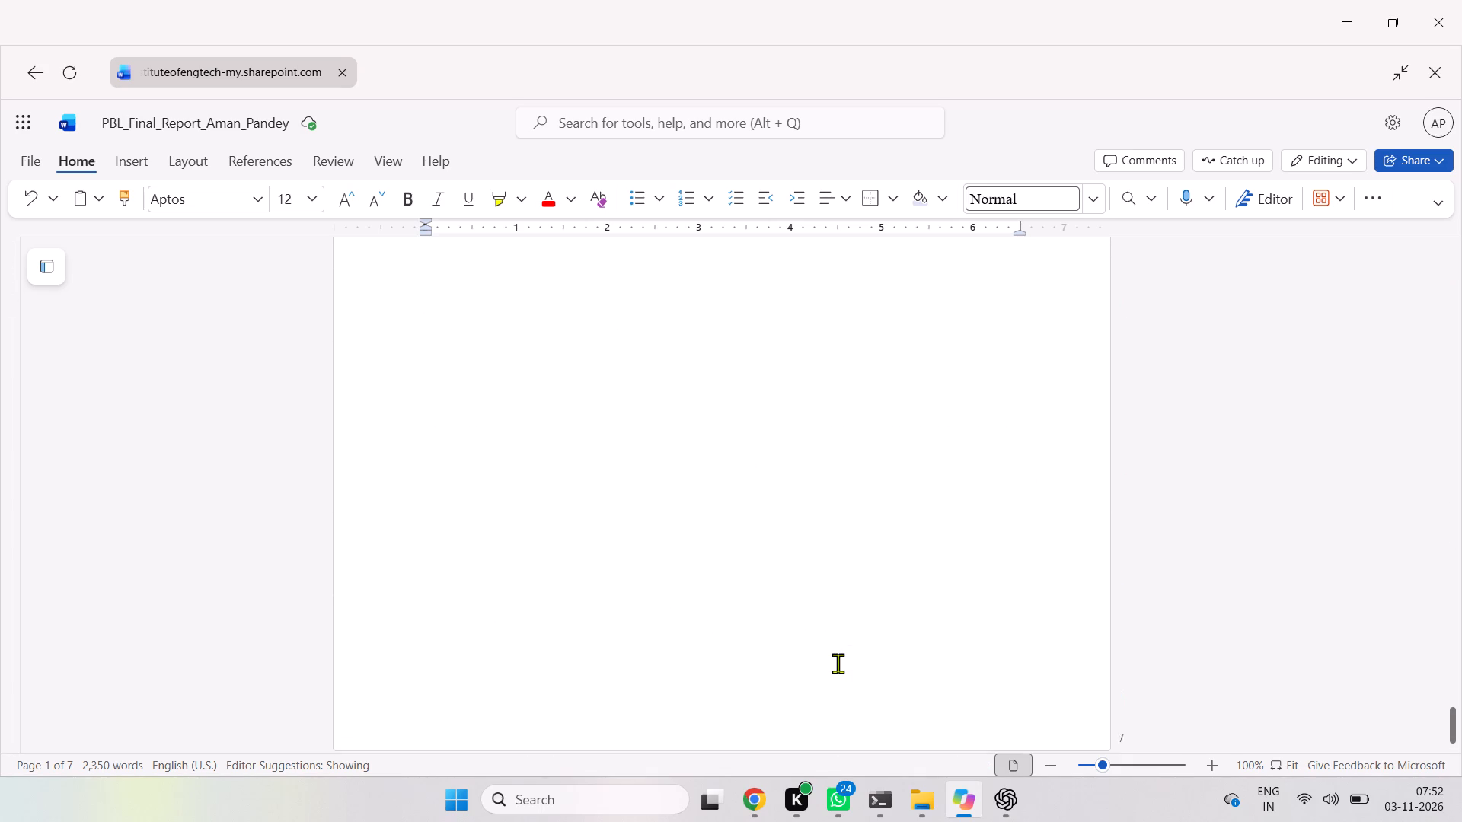
{"action": "scroll", "coordinate": [838, 663], "scroll_direction": "up", "scroll_amount": 7}
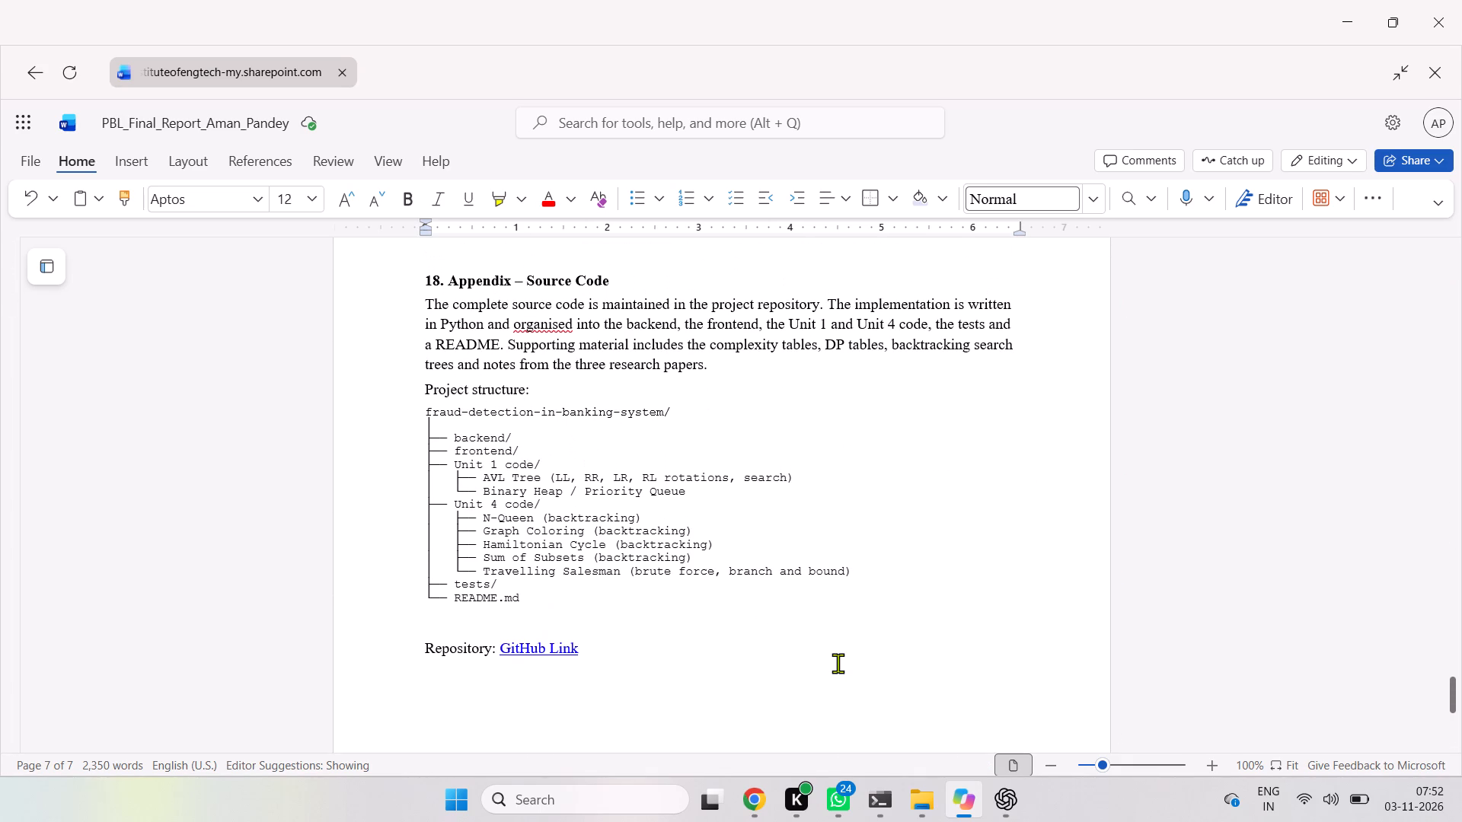
{"action": "left_click", "coordinate": [644, 509]}
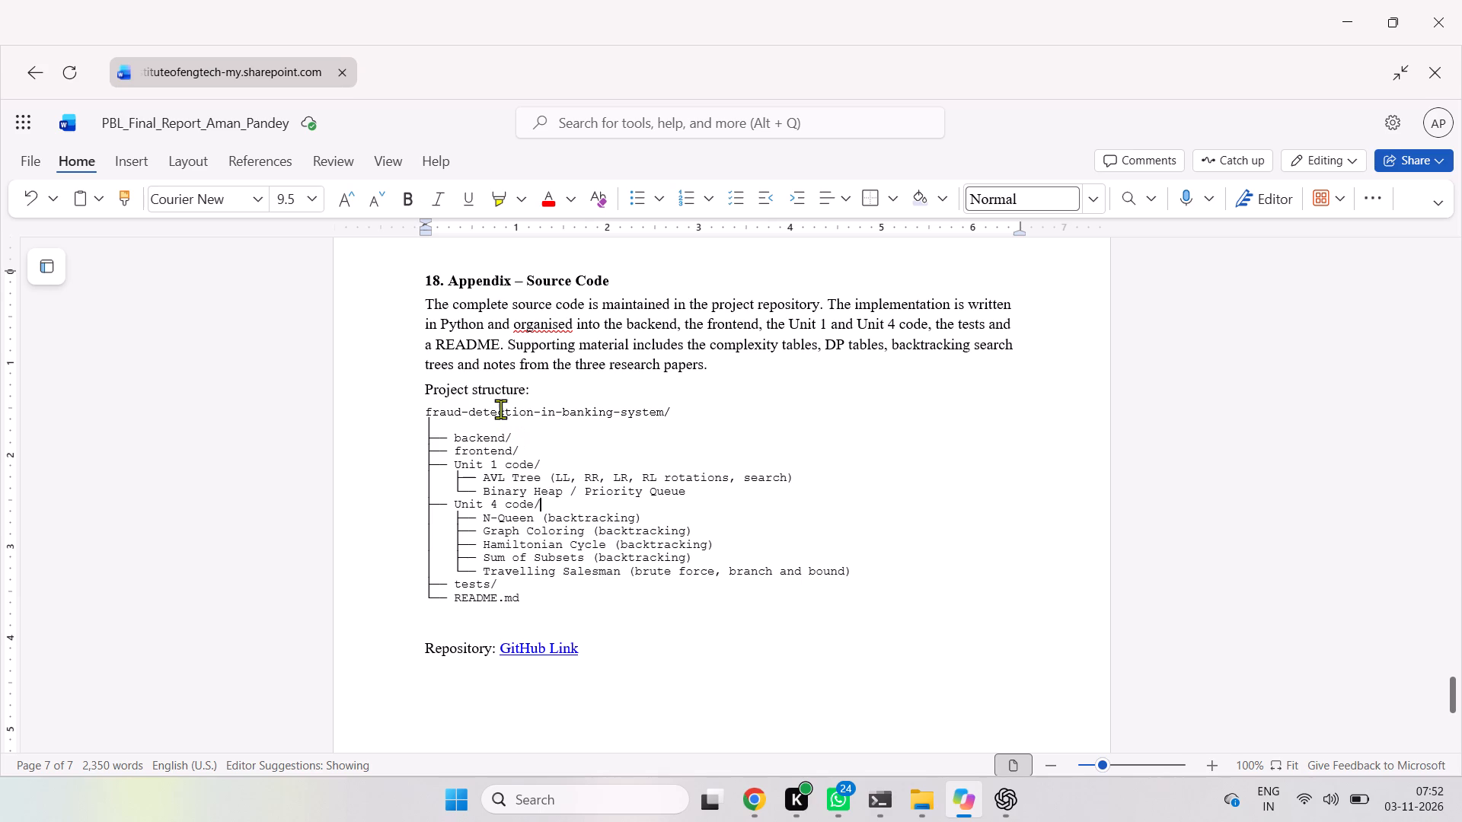
{"action": "left_click", "coordinate": [530, 406]}
{"action": "left_click_drag", "start_coordinate": [430, 513], "coordinate": [430, 525]}
{"action": "left_click_drag", "start_coordinate": [430, 525], "coordinate": [433, 532]}
{"action": "left_click", "coordinate": [476, 534]}
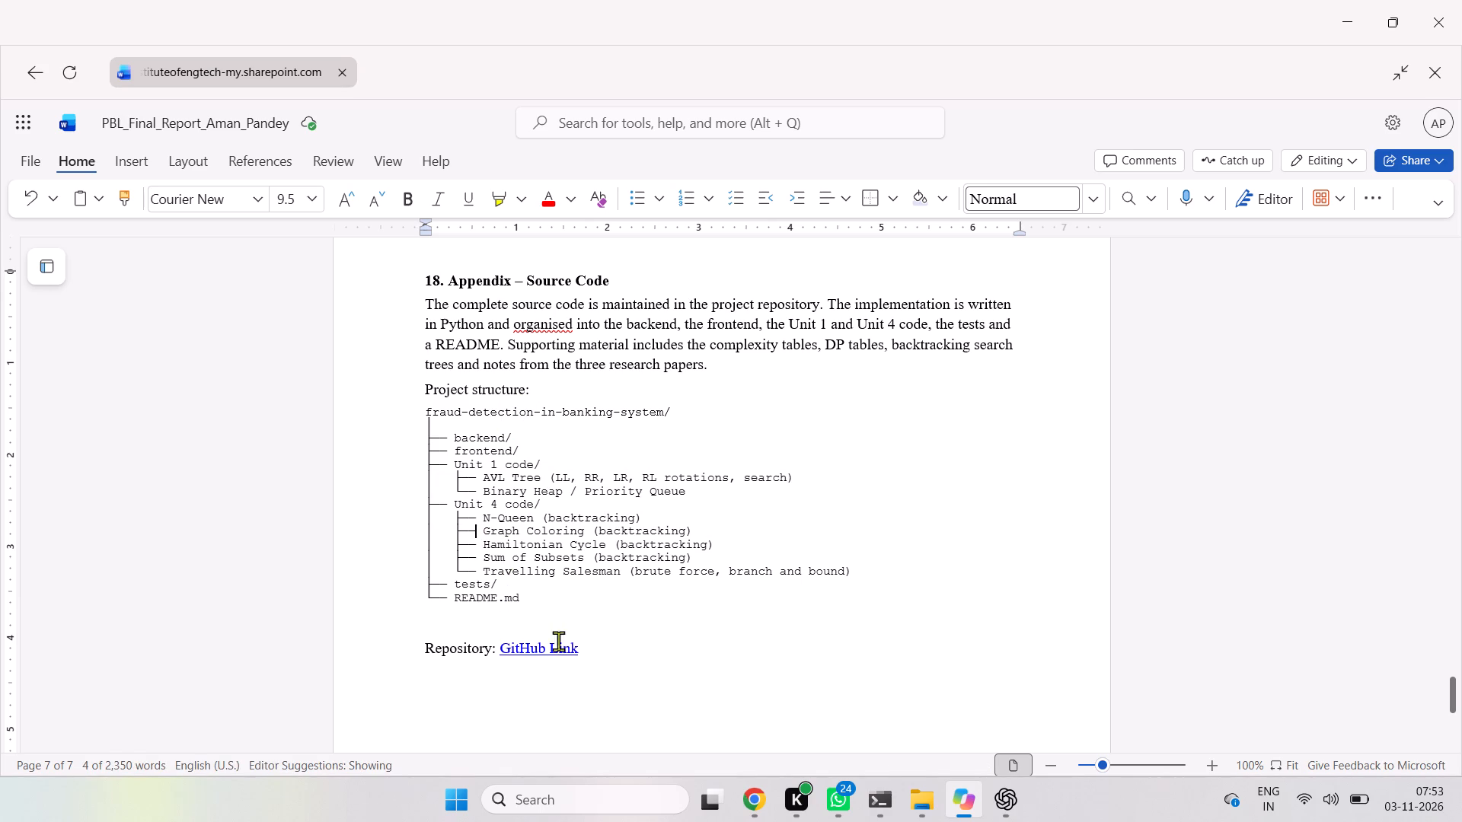
Open the Repository line's GitHub Link to check its target page, and close that page again.
{"action": "left_click", "coordinate": [592, 651]}
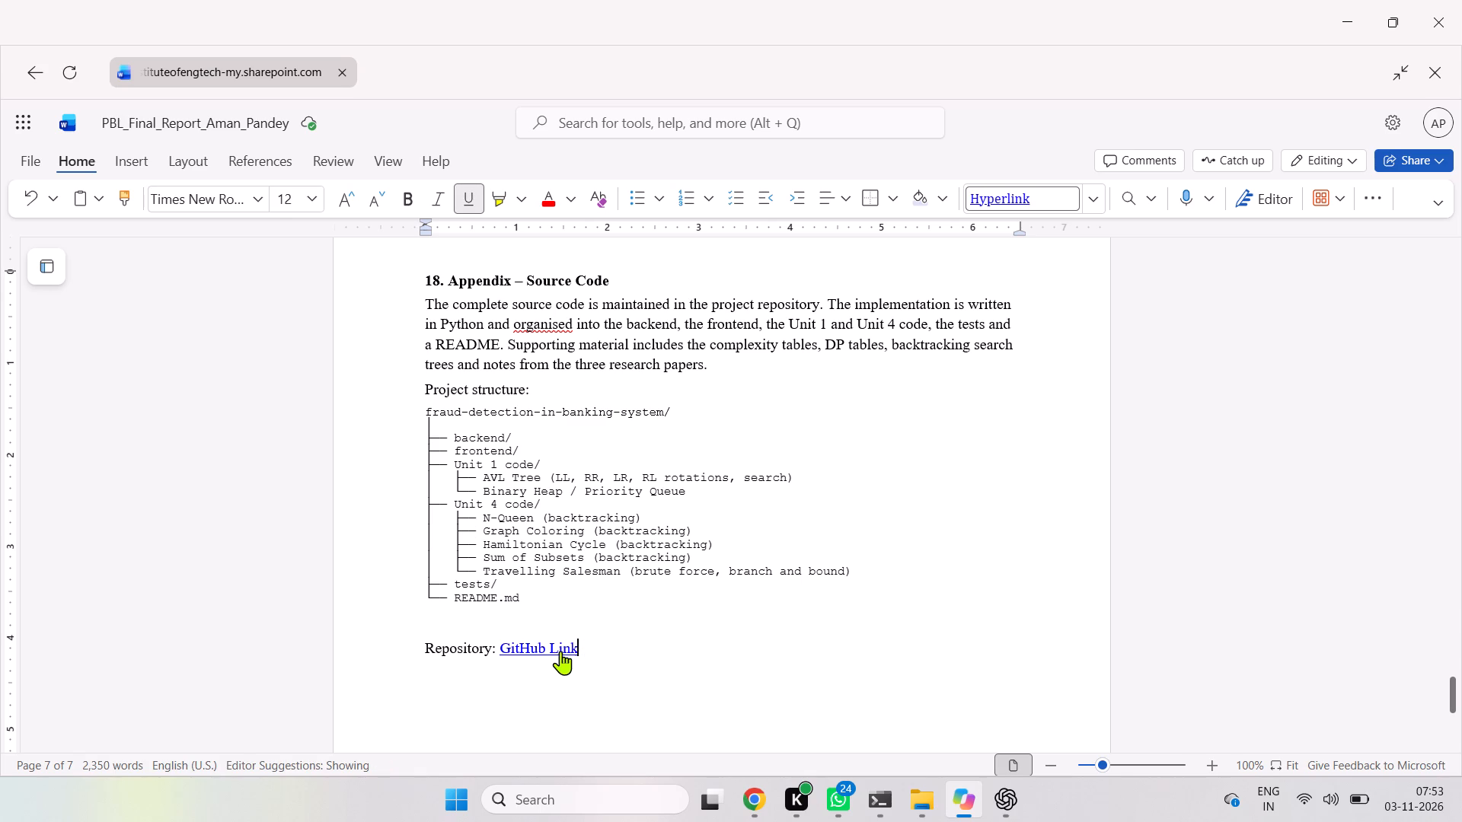
{"action": "left_click", "coordinate": [557, 650]}
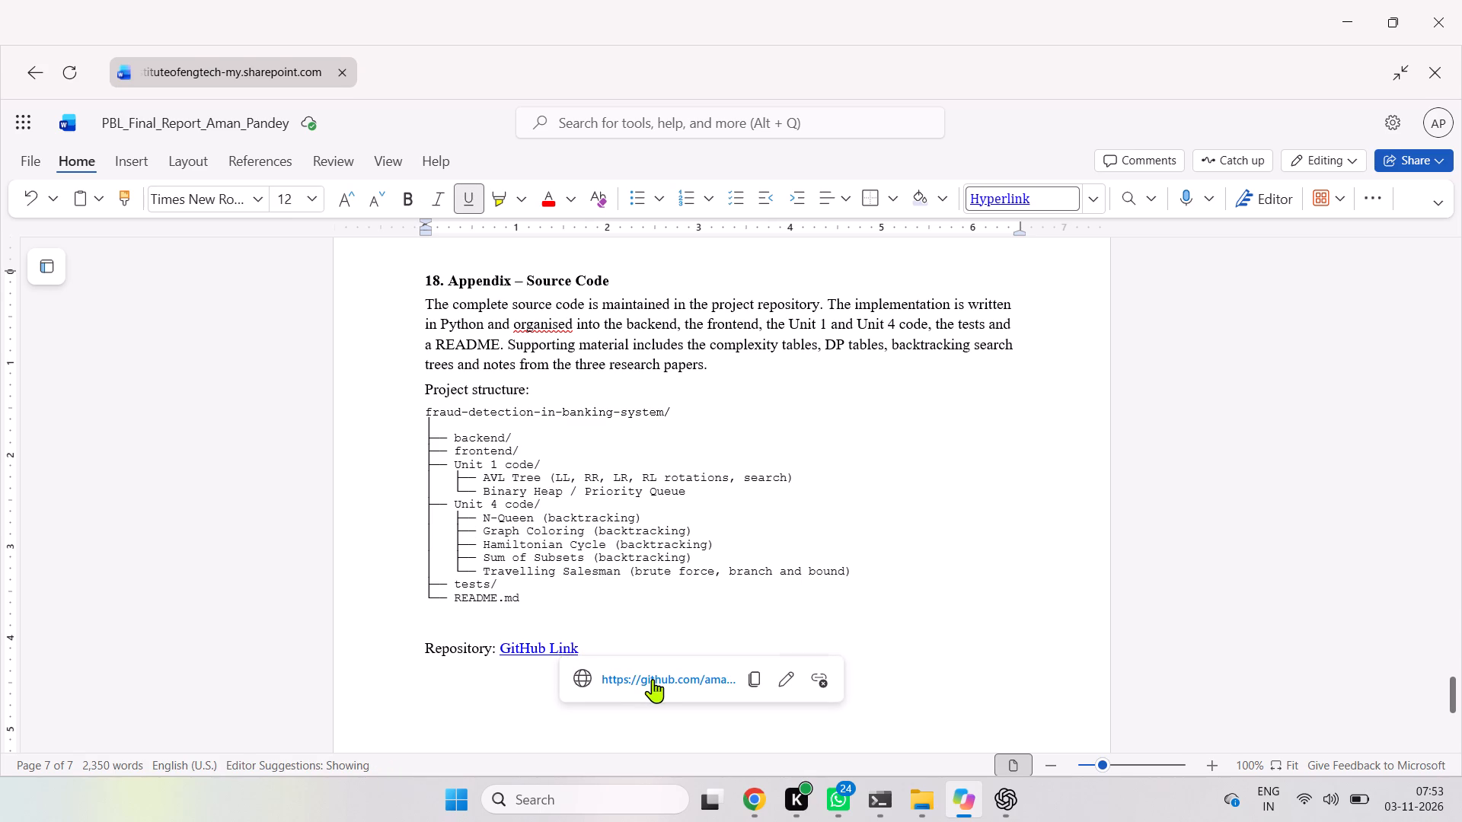
{"action": "left_click", "coordinate": [653, 679]}
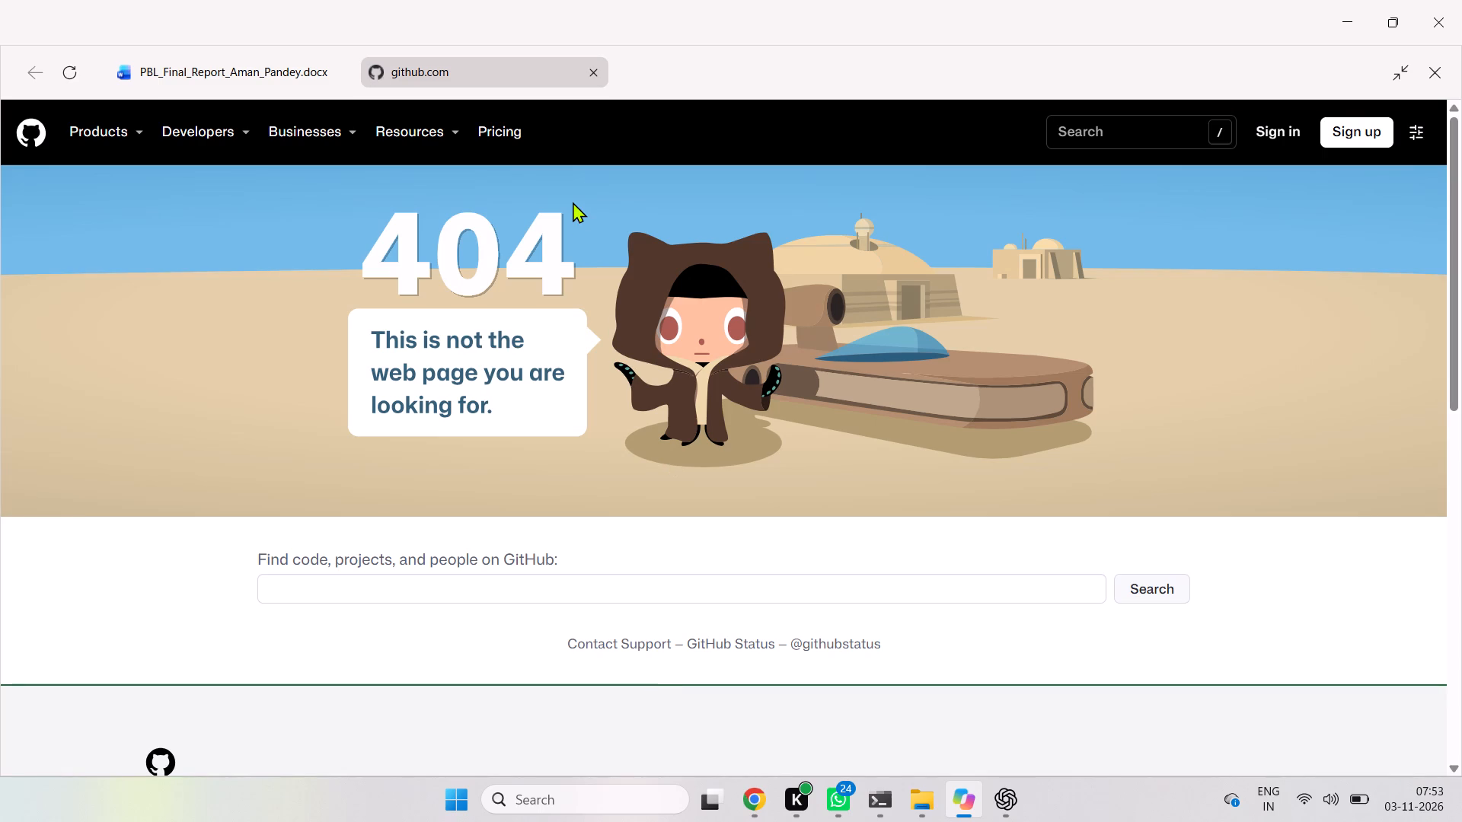
{"action": "left_click", "coordinate": [597, 74]}
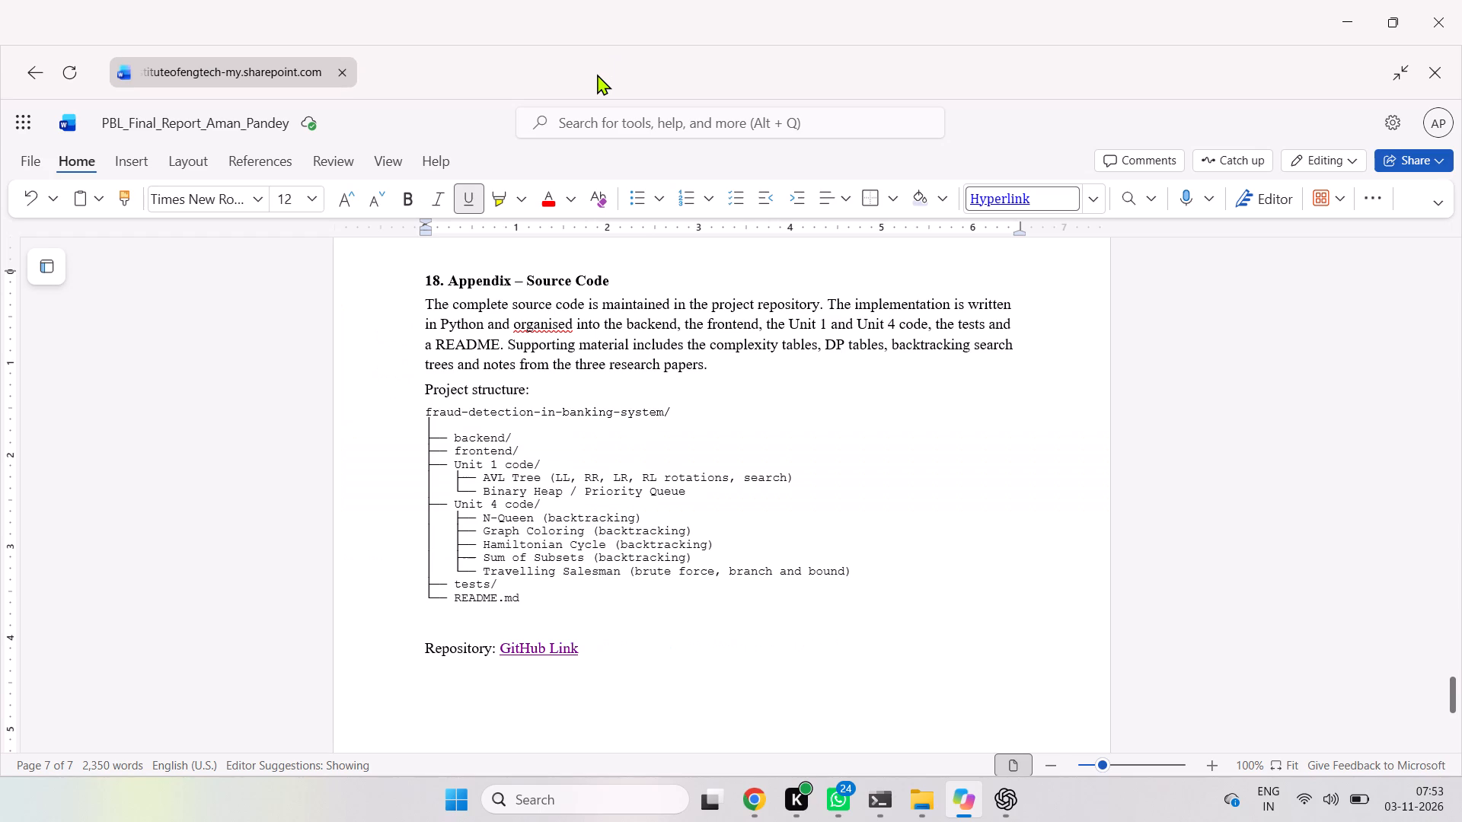
Remove the hyperlink from the GitHub Link text on the Repository line, keeping the text itself.
{"action": "scroll", "coordinate": [660, 422], "scroll_direction": "down", "scroll_amount": 1}
{"action": "left_click", "coordinate": [607, 537]}
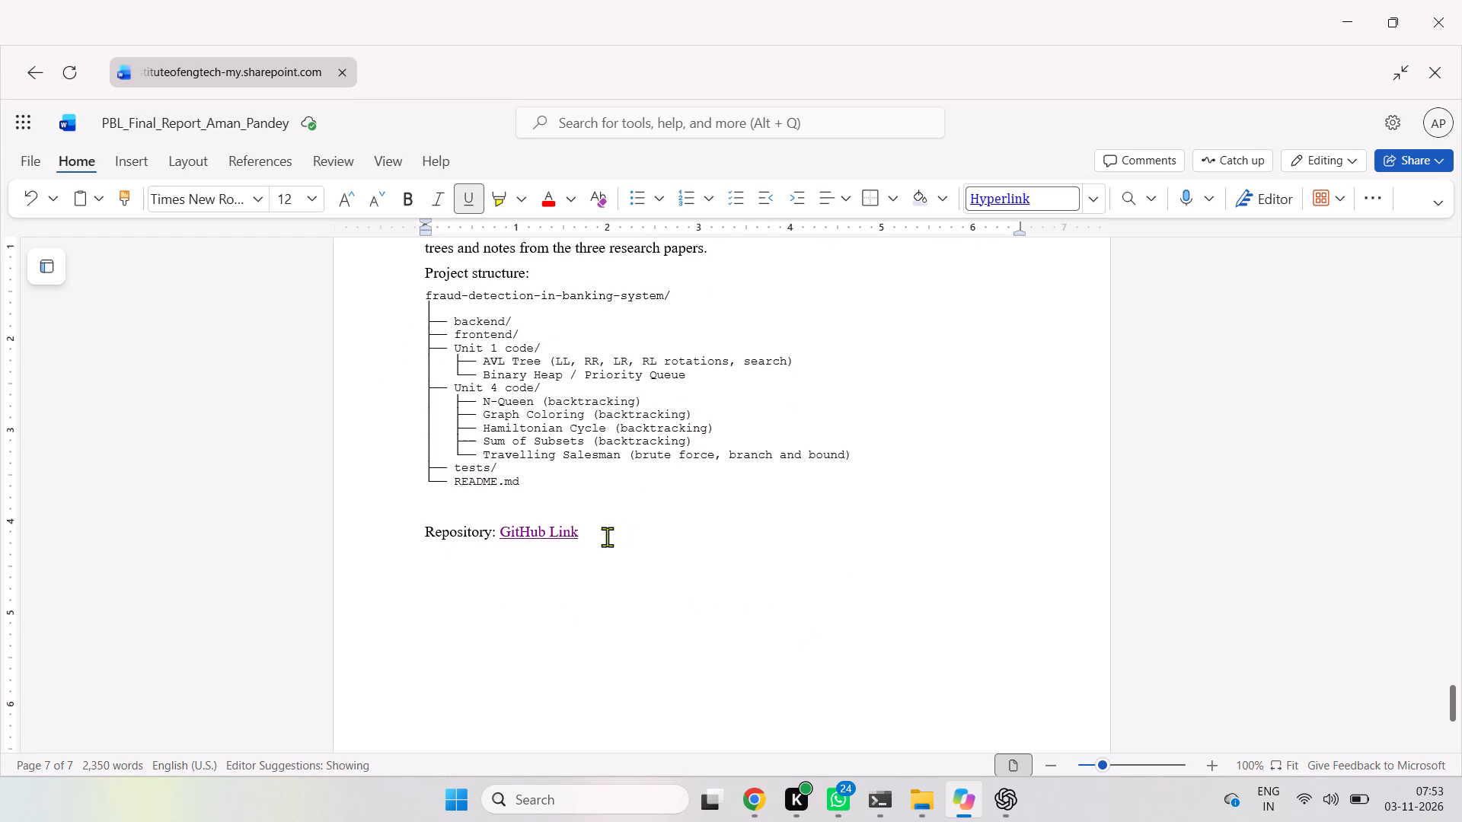
{"action": "key", "text": "BackSpace"}
{"action": "key", "text": "BackSpace"}
{"action": "key", "text": "BackSpace"}
{"action": "key", "text": "BackSpace"}
{"action": "right_click", "coordinate": [502, 525]}
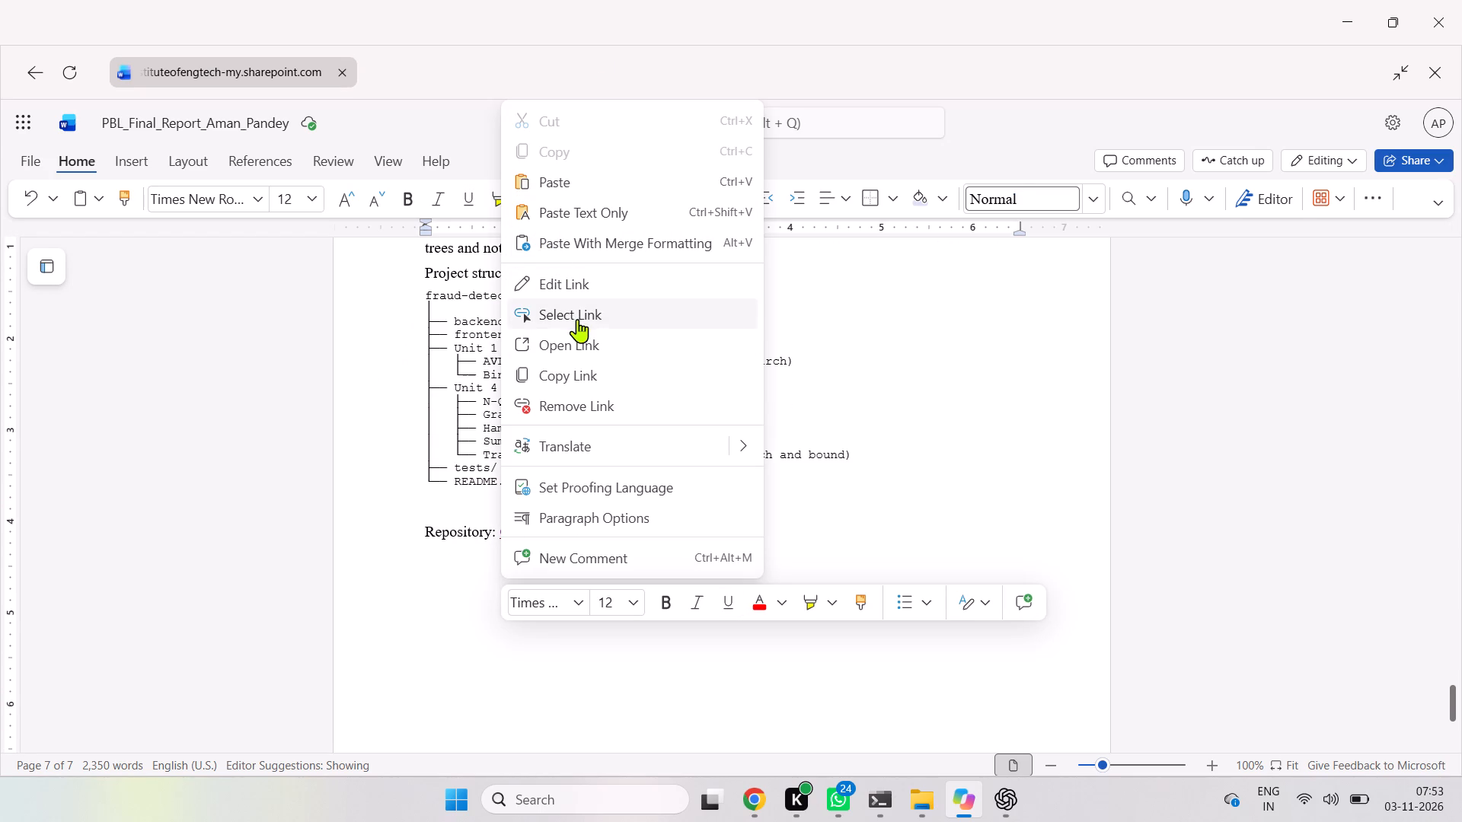
{"action": "left_click", "coordinate": [602, 412]}
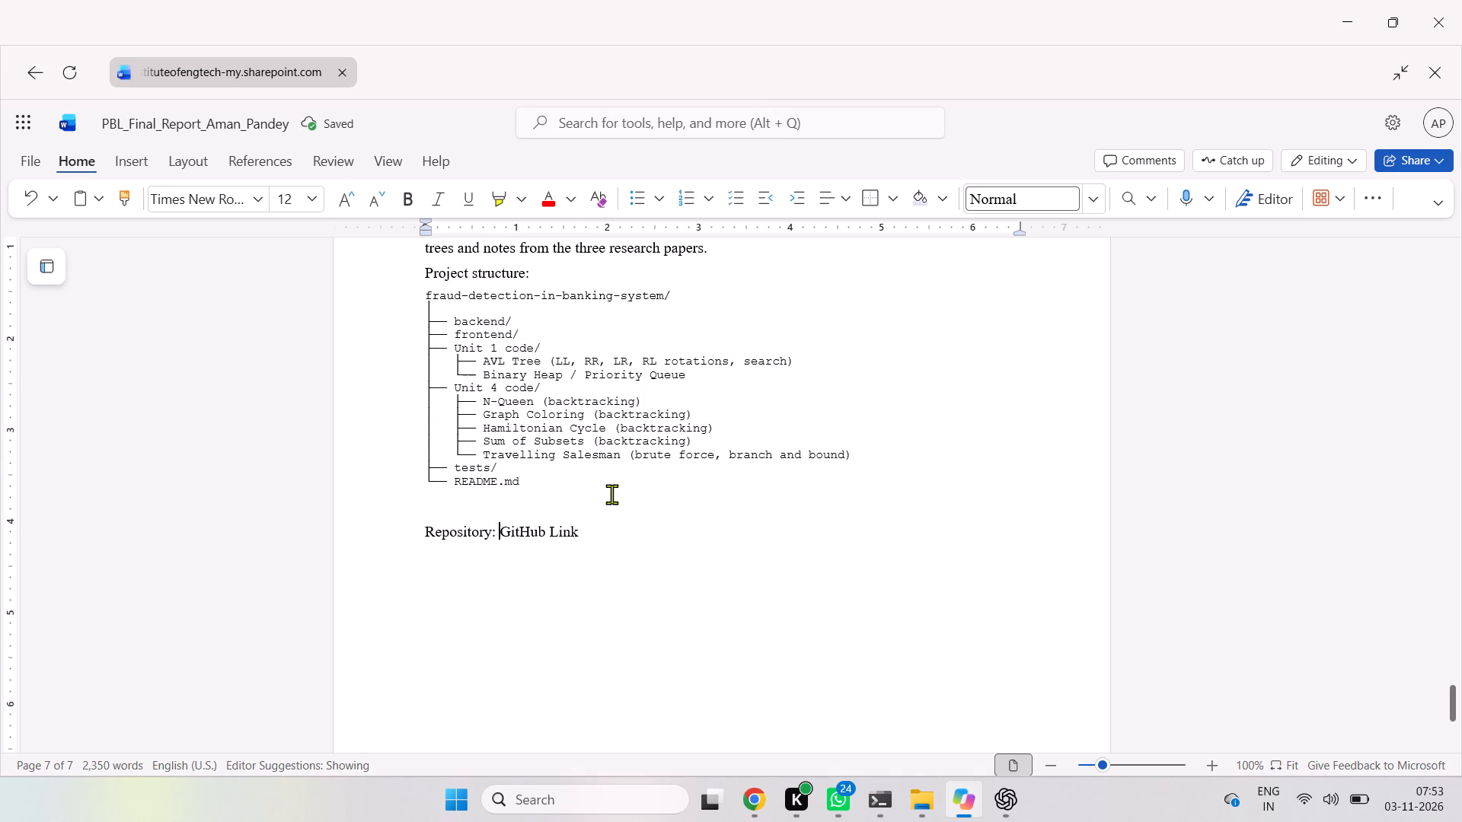
Switch to Chrome, open the fraud-detection-in-banking-system repository on GitHub and copy its HTTPS clone URL.
{"action": "left_click", "coordinate": [760, 792]}
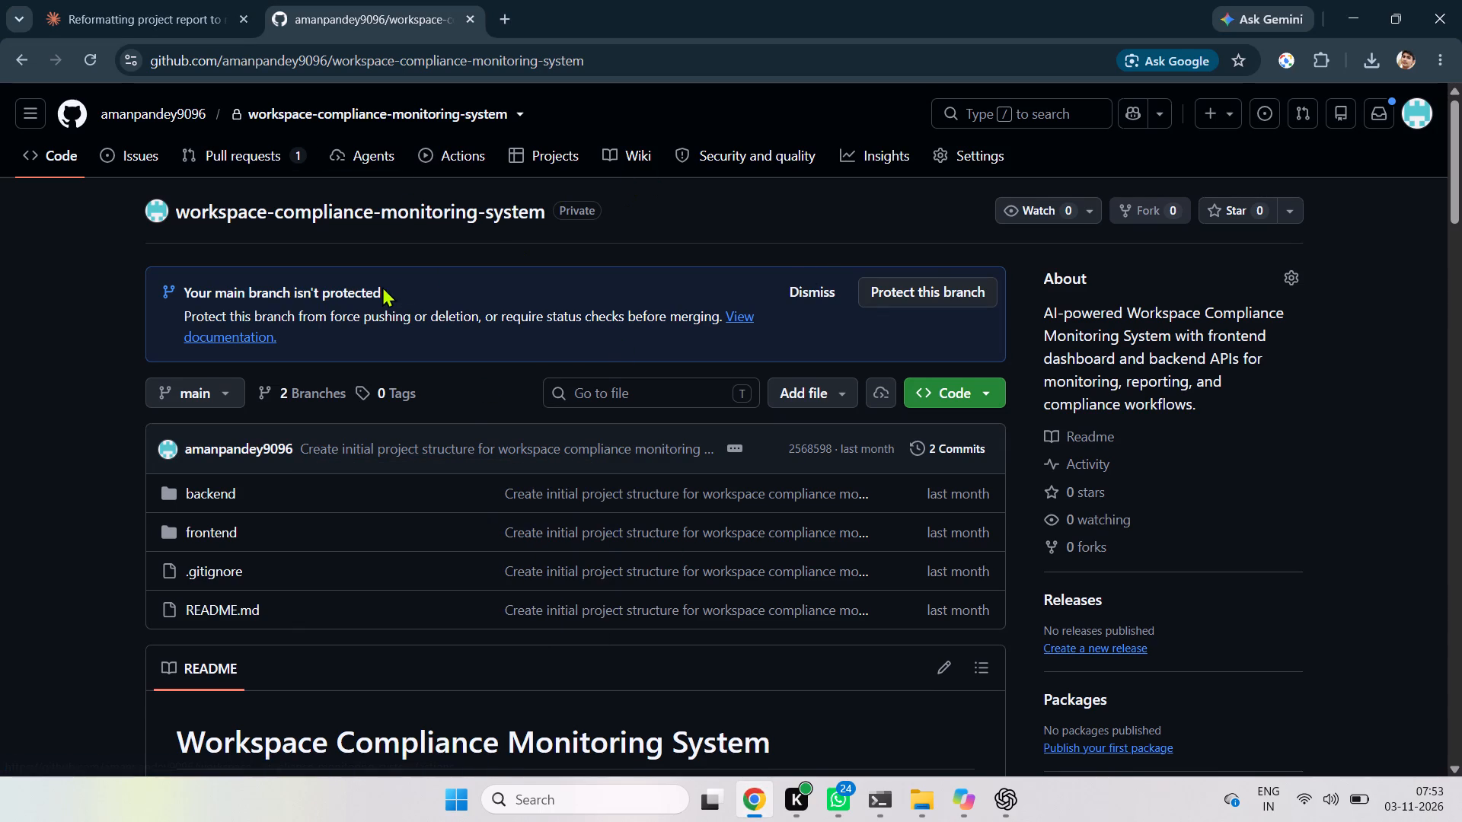
{"action": "left_click", "coordinate": [516, 116]}
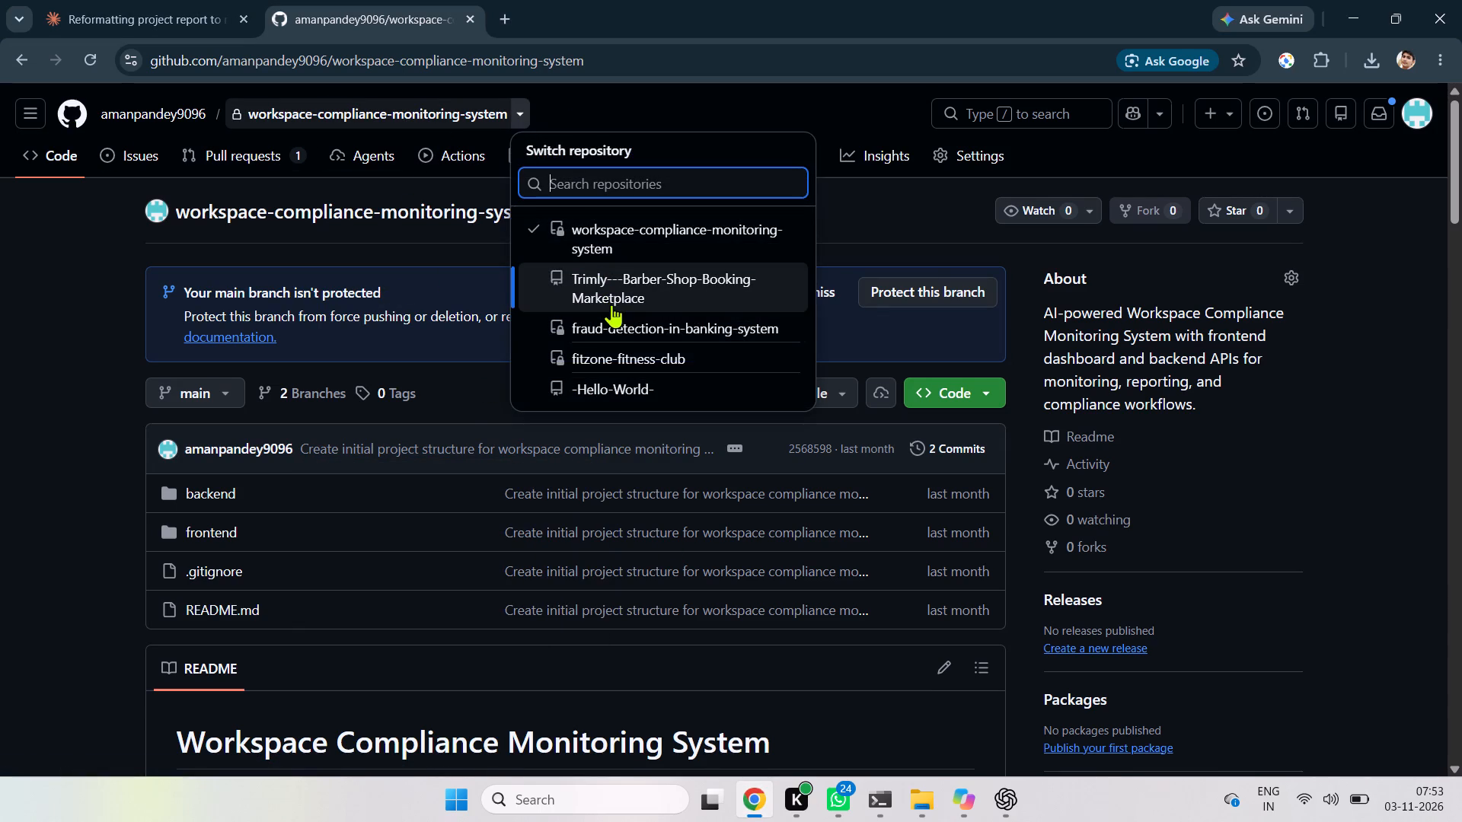
{"action": "left_click", "coordinate": [621, 323]}
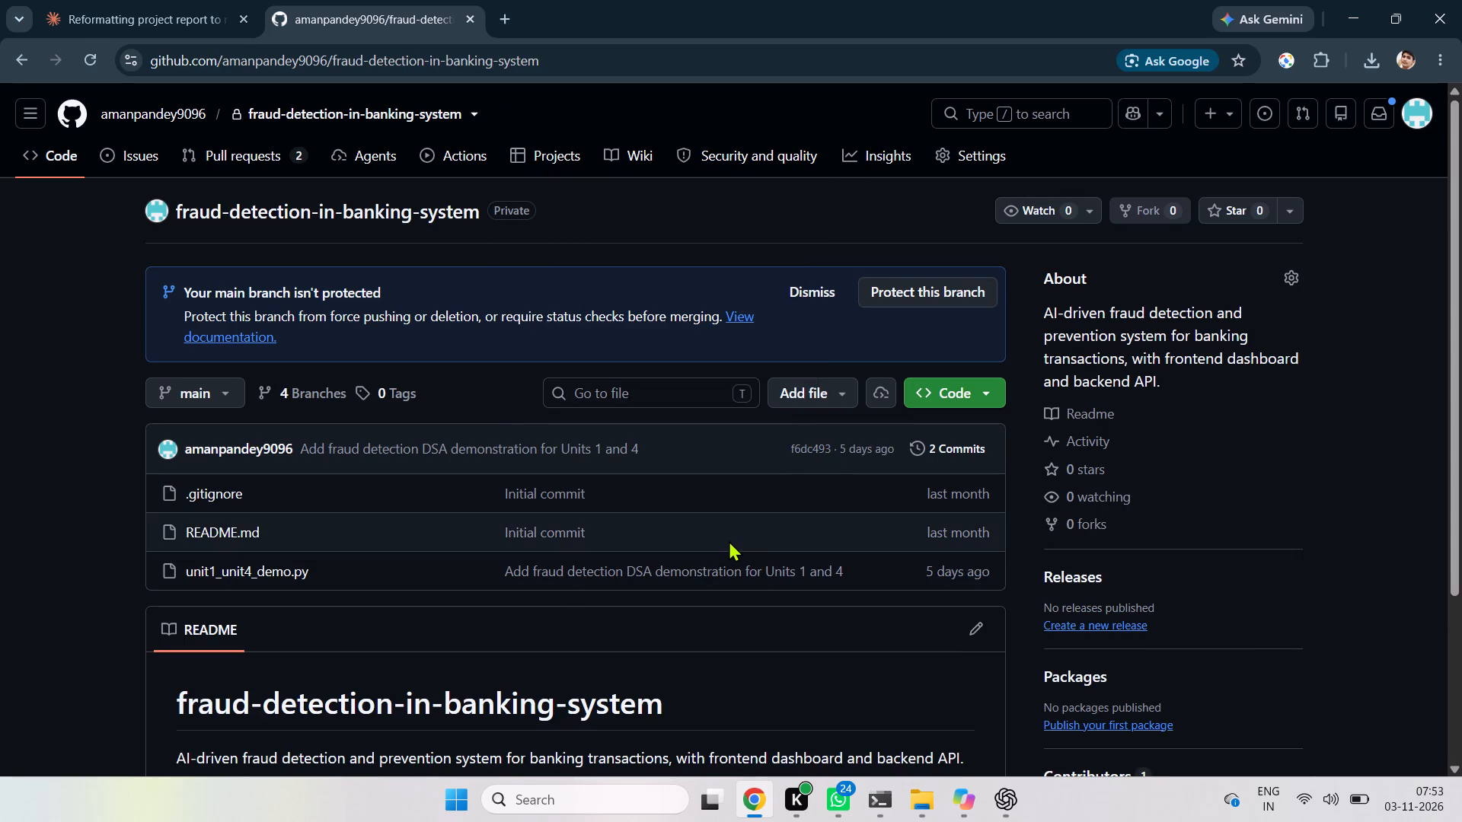
{"action": "scroll", "coordinate": [729, 540], "scroll_direction": "down", "scroll_amount": 2}
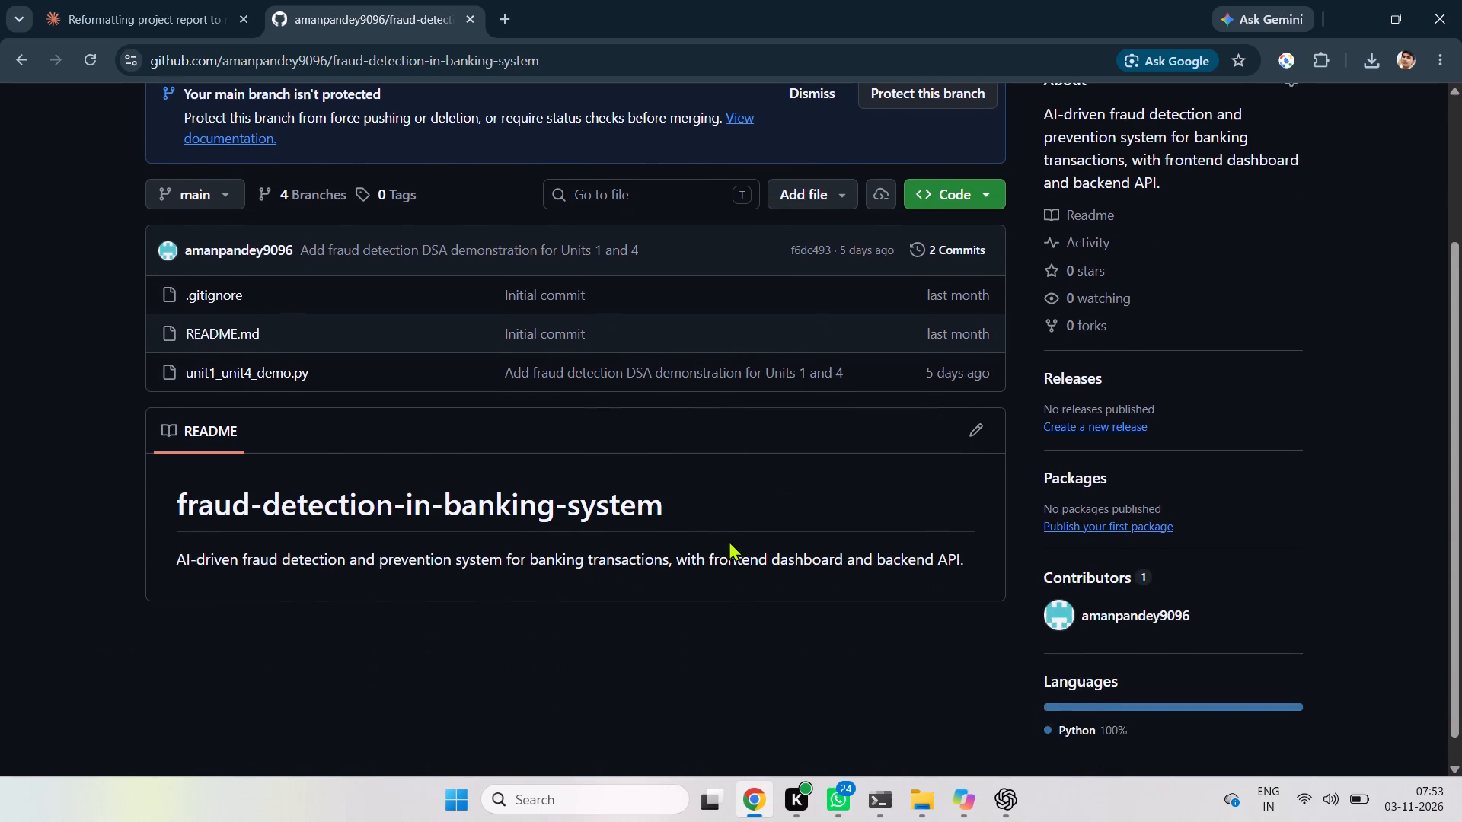
{"action": "scroll", "coordinate": [729, 540], "scroll_direction": "down", "scroll_amount": 1}
{"action": "scroll", "coordinate": [729, 540], "scroll_direction": "up", "scroll_amount": 3}
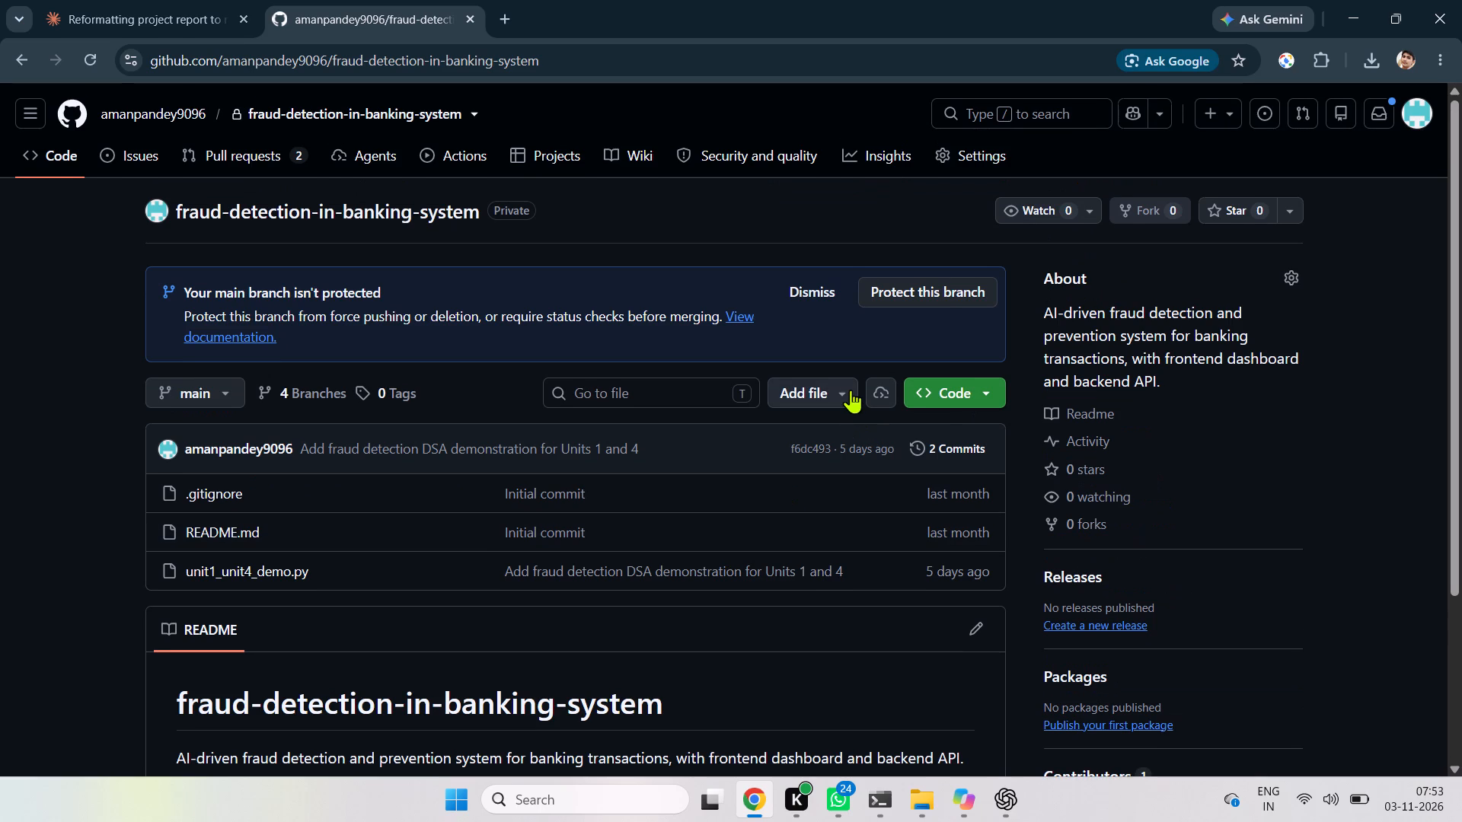
{"action": "left_click", "coordinate": [851, 390]}
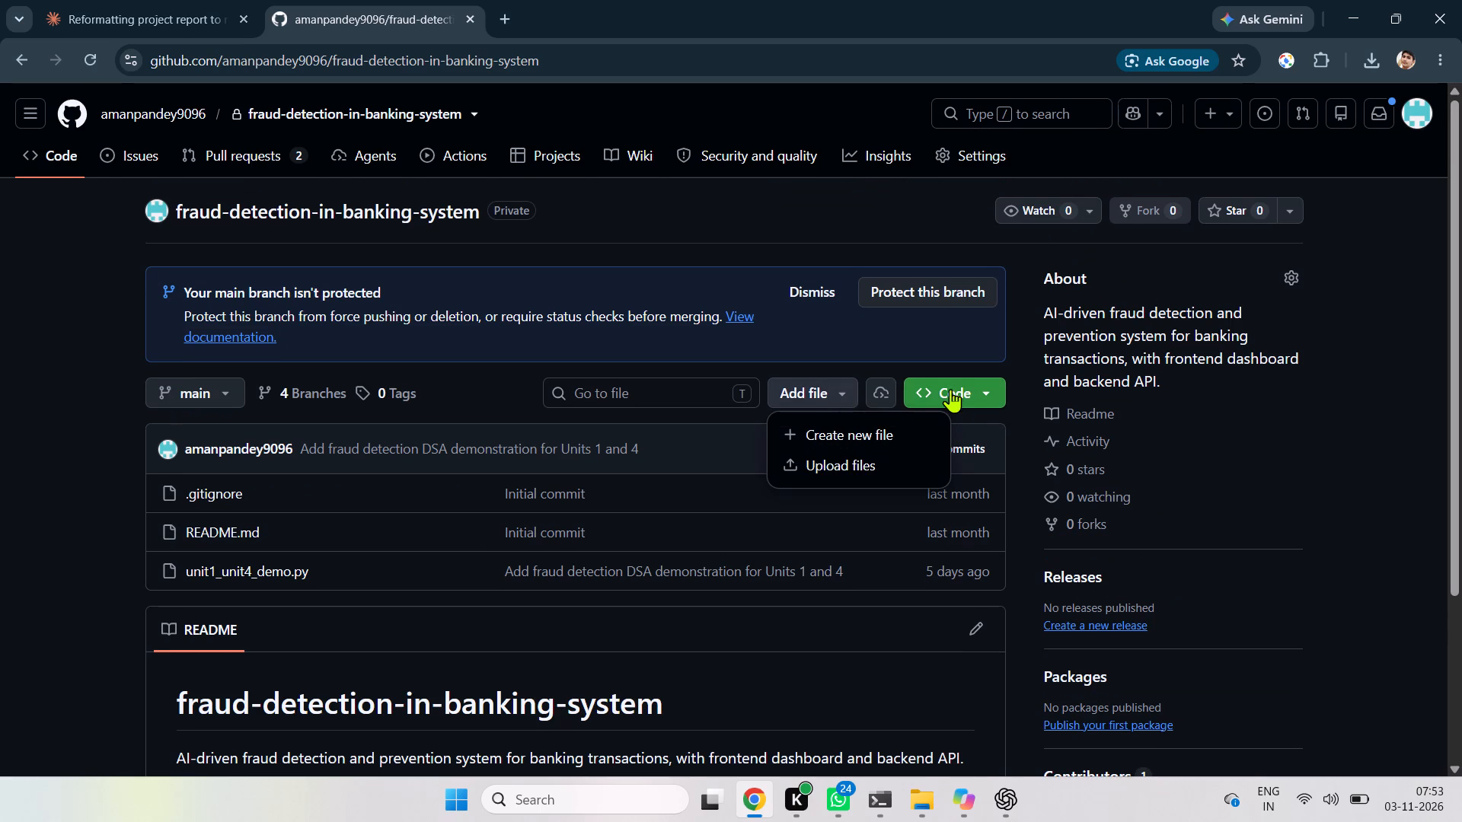
{"action": "left_click", "coordinate": [980, 391]}
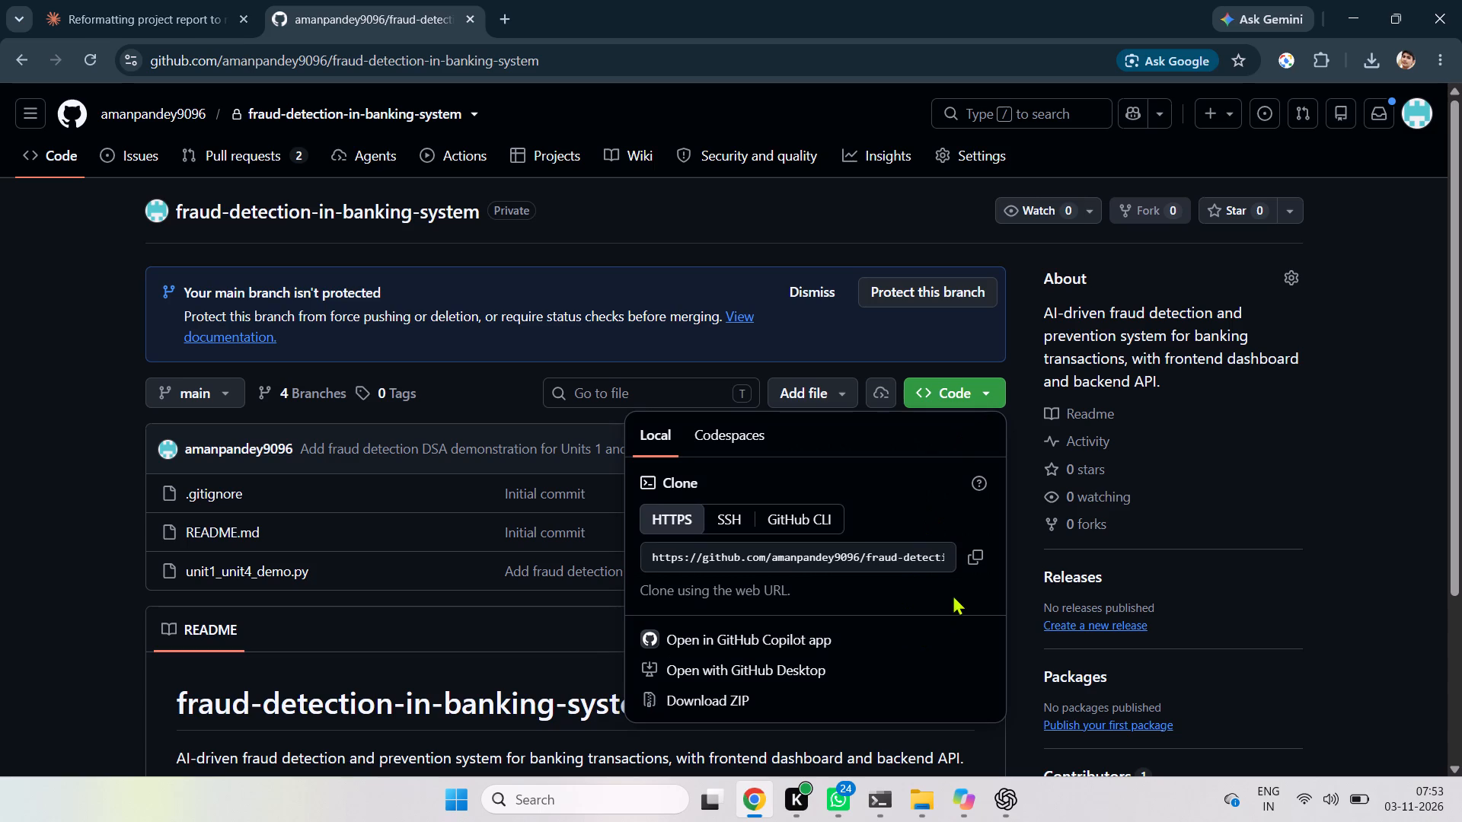
{"action": "left_click", "coordinate": [970, 555]}
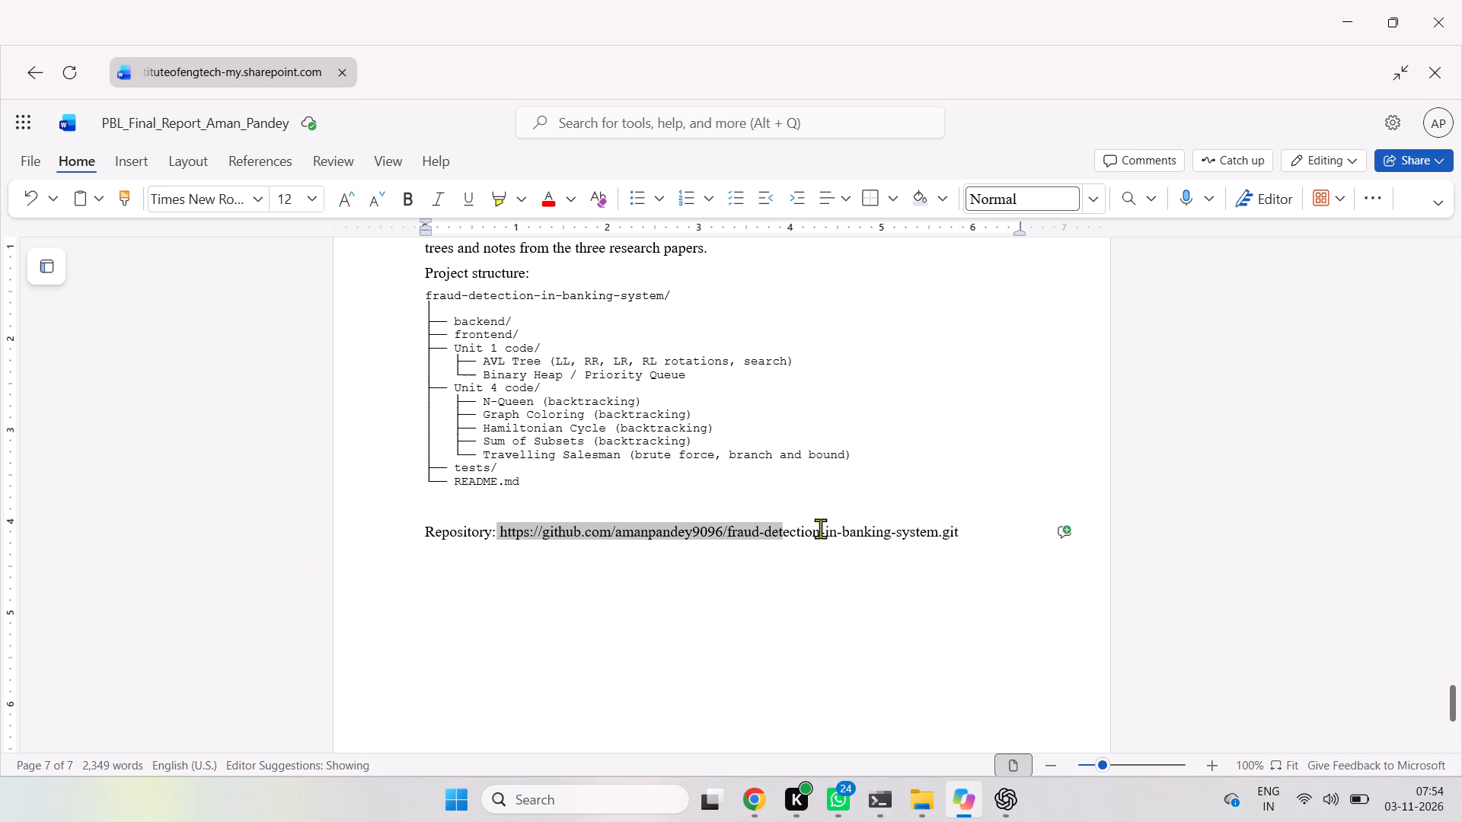
{"action": "left_click_drag", "start_coordinate": [820, 528], "coordinate": [982, 534]}
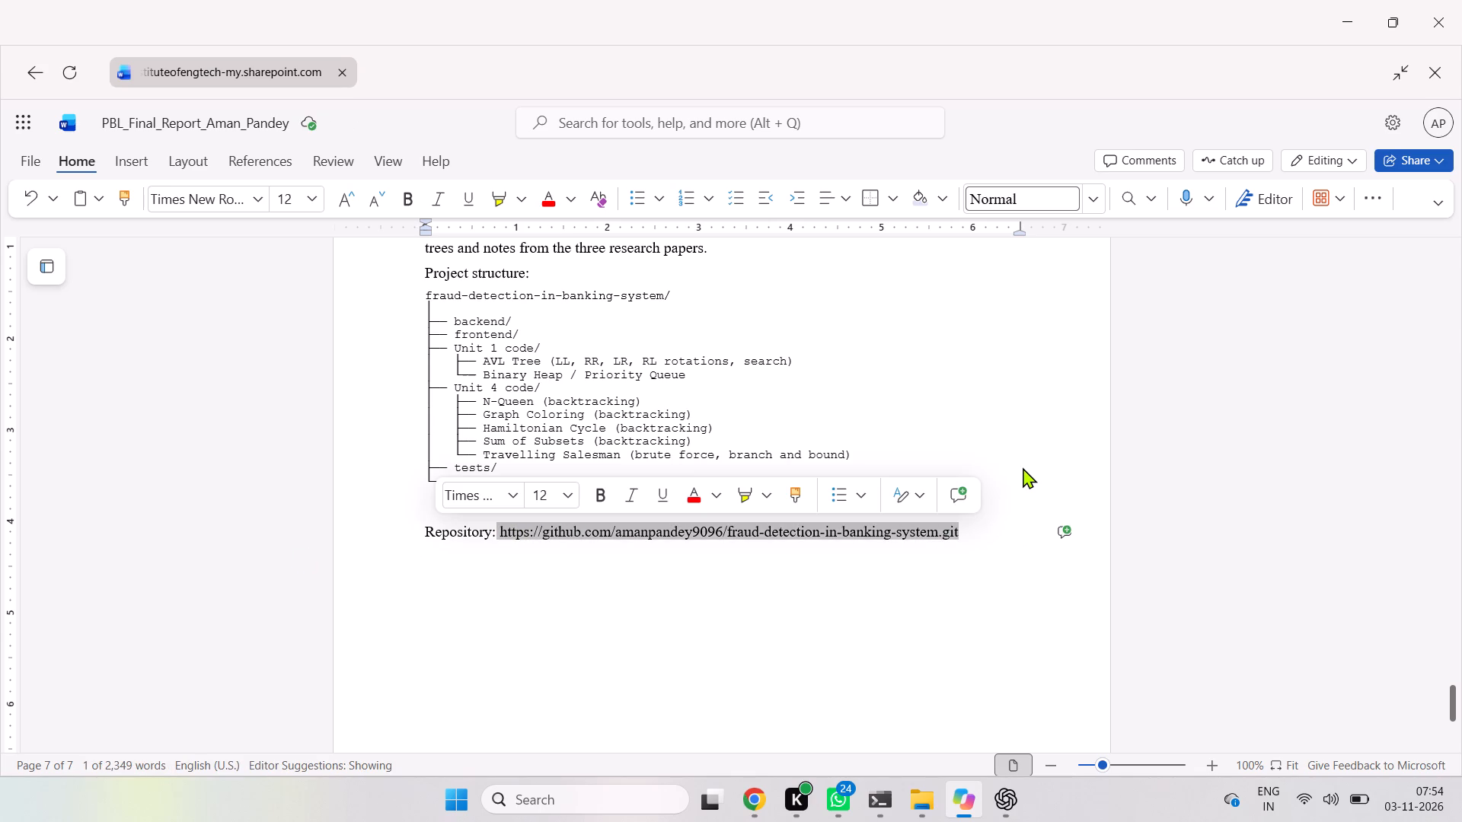
{"action": "key", "text": "ctrl+v"}
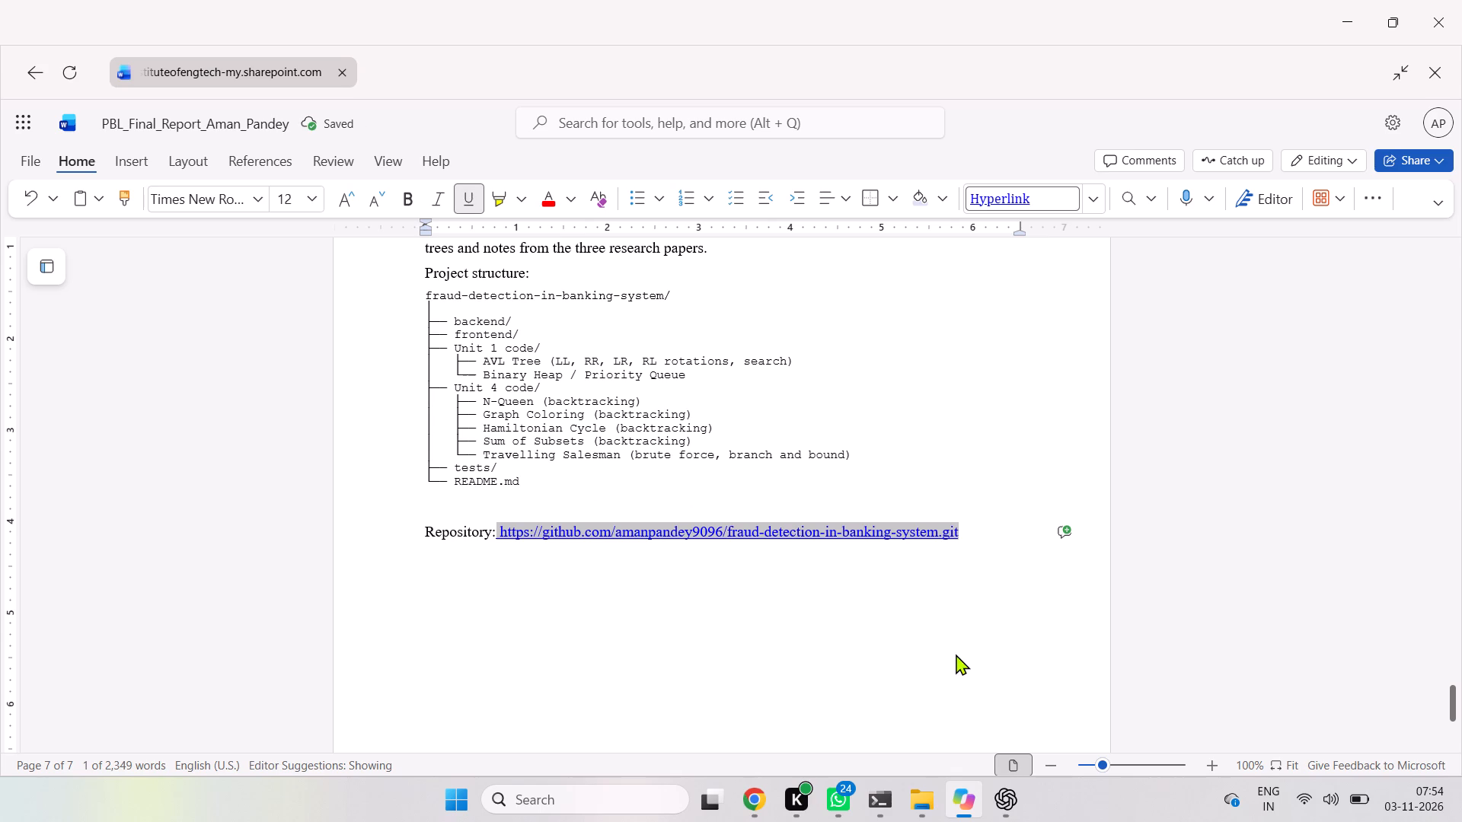
{"action": "left_click", "coordinate": [956, 654]}
Open the Repository line's URL hyperlink to check its target page.
{"action": "left_click", "coordinate": [861, 530]}
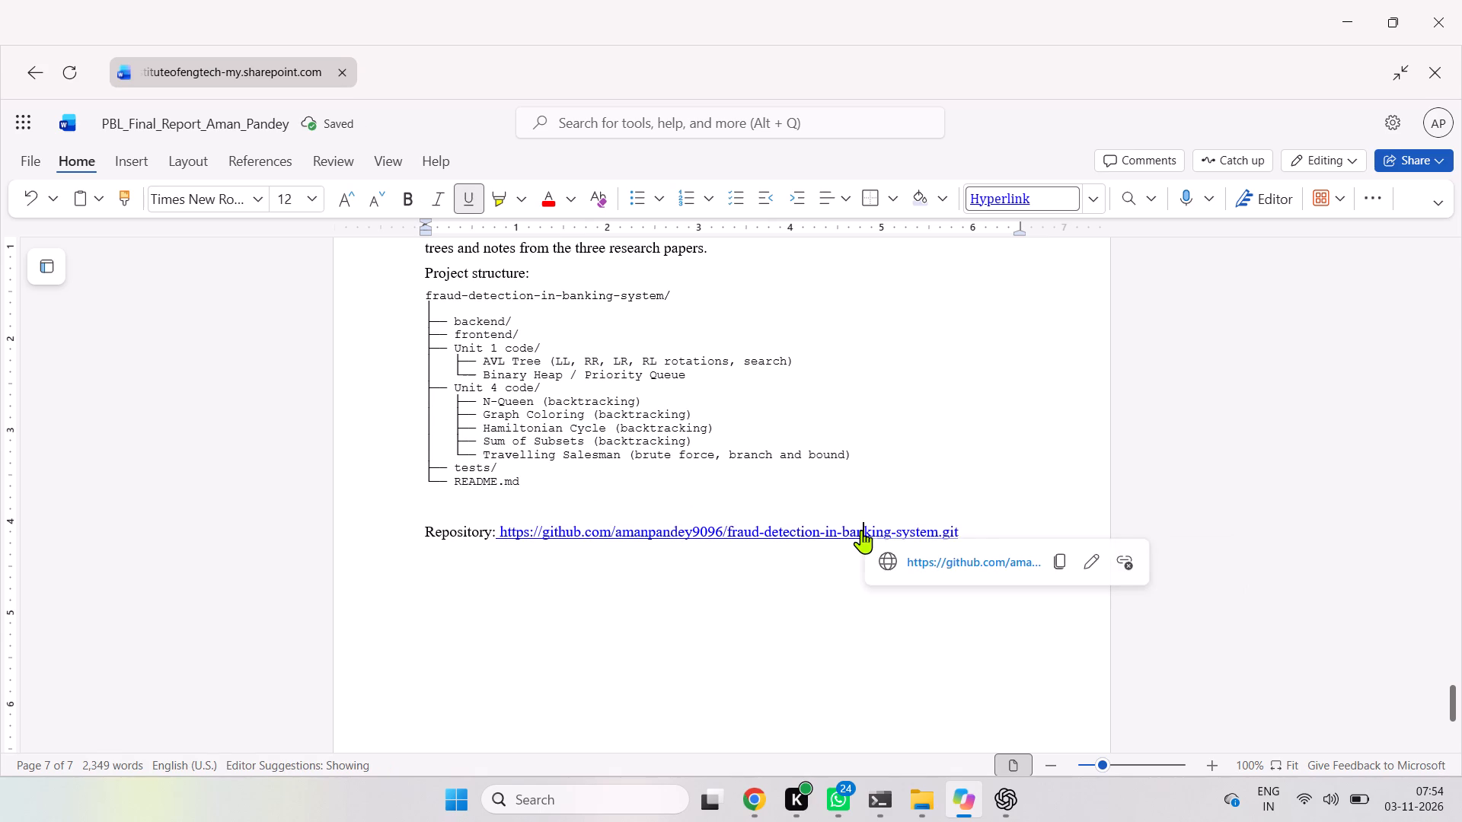
{"action": "left_click", "coordinate": [949, 562]}
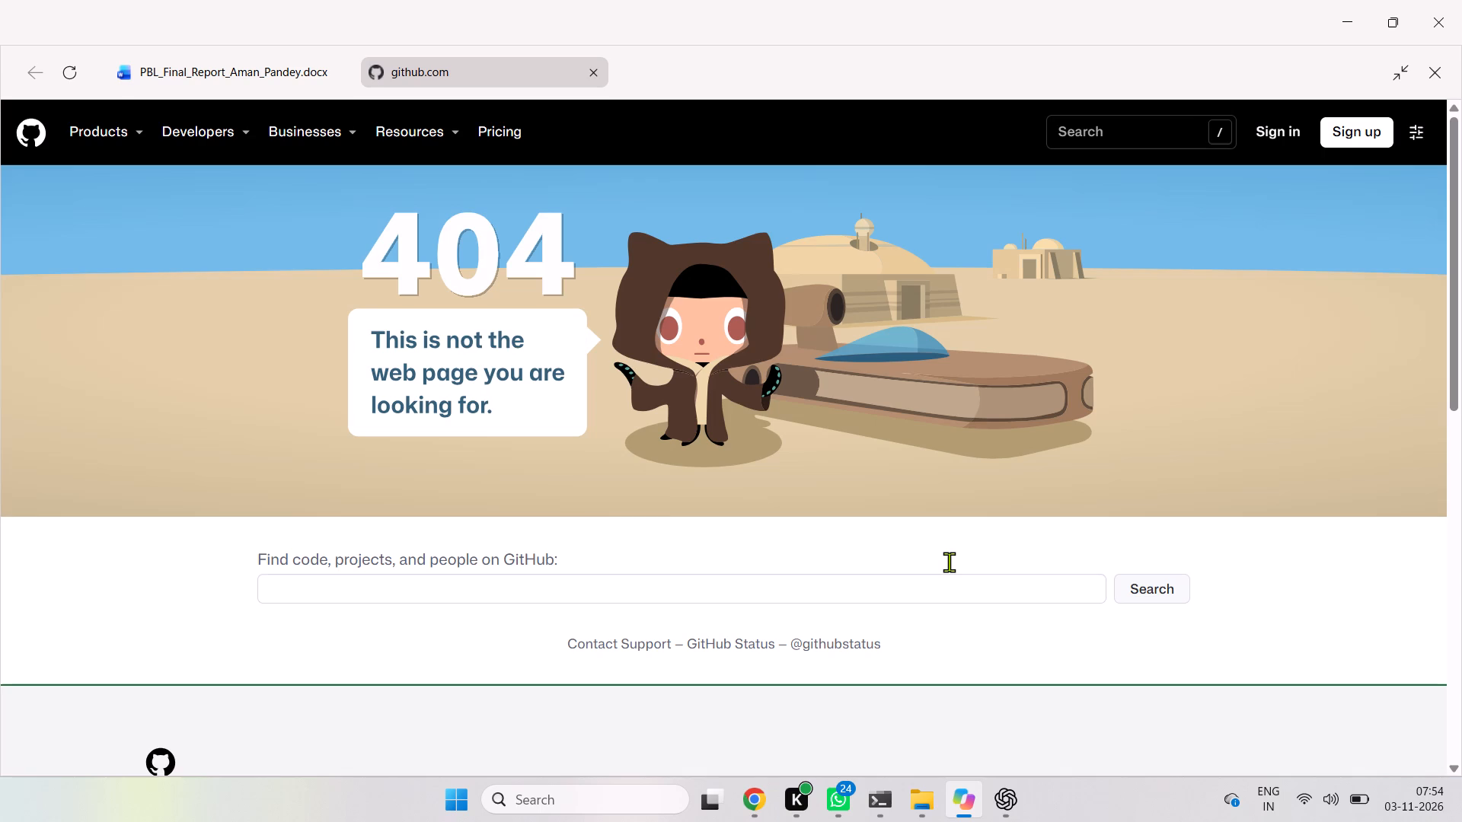
Close the GitHub page, reopen the Repository line's hyperlink to recheck its target, and return to the report.
{"action": "left_click", "coordinate": [599, 67]}
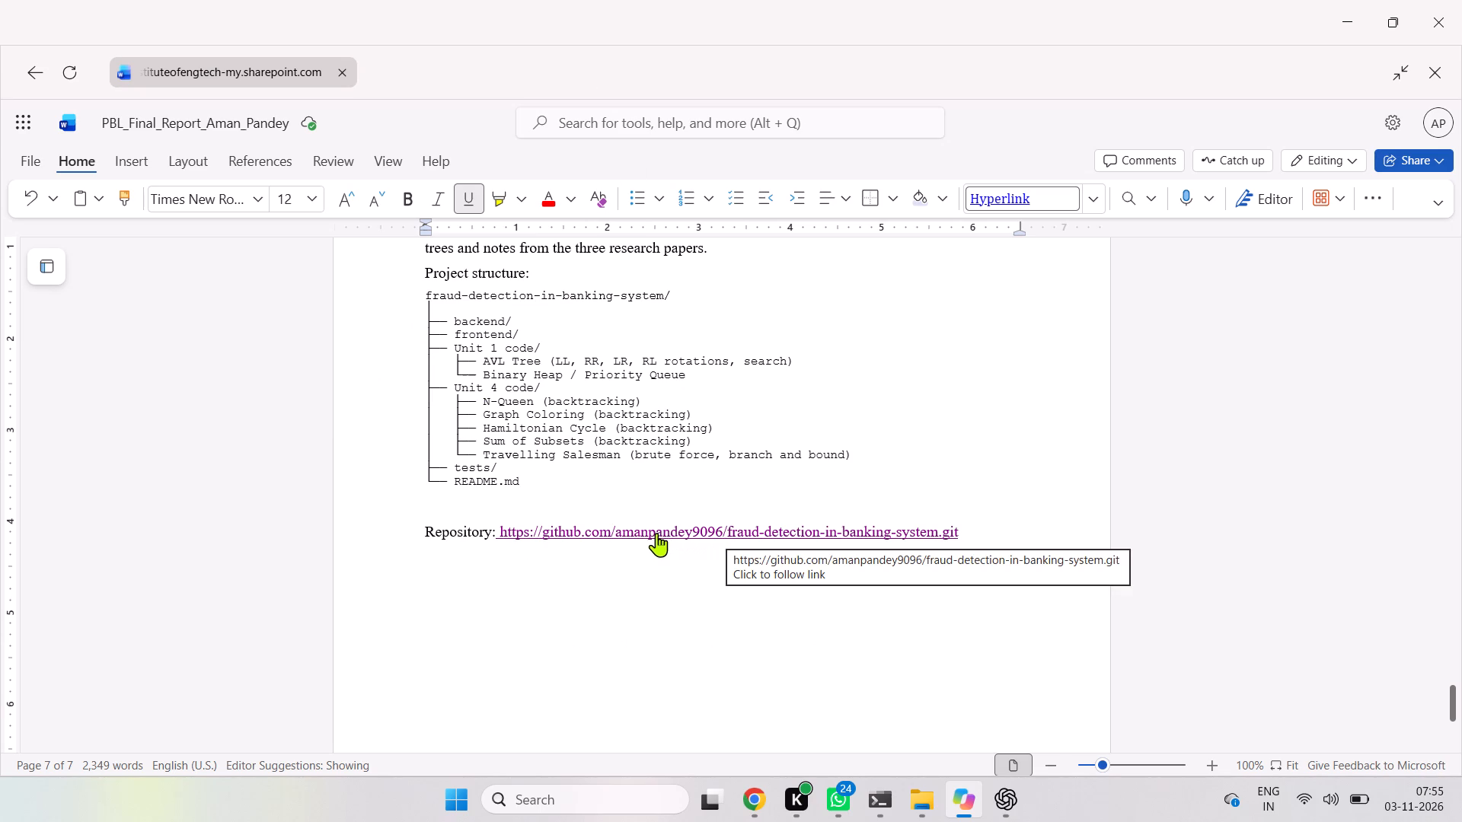
{"action": "left_click", "coordinate": [656, 533]}
{"action": "left_click", "coordinate": [726, 567]}
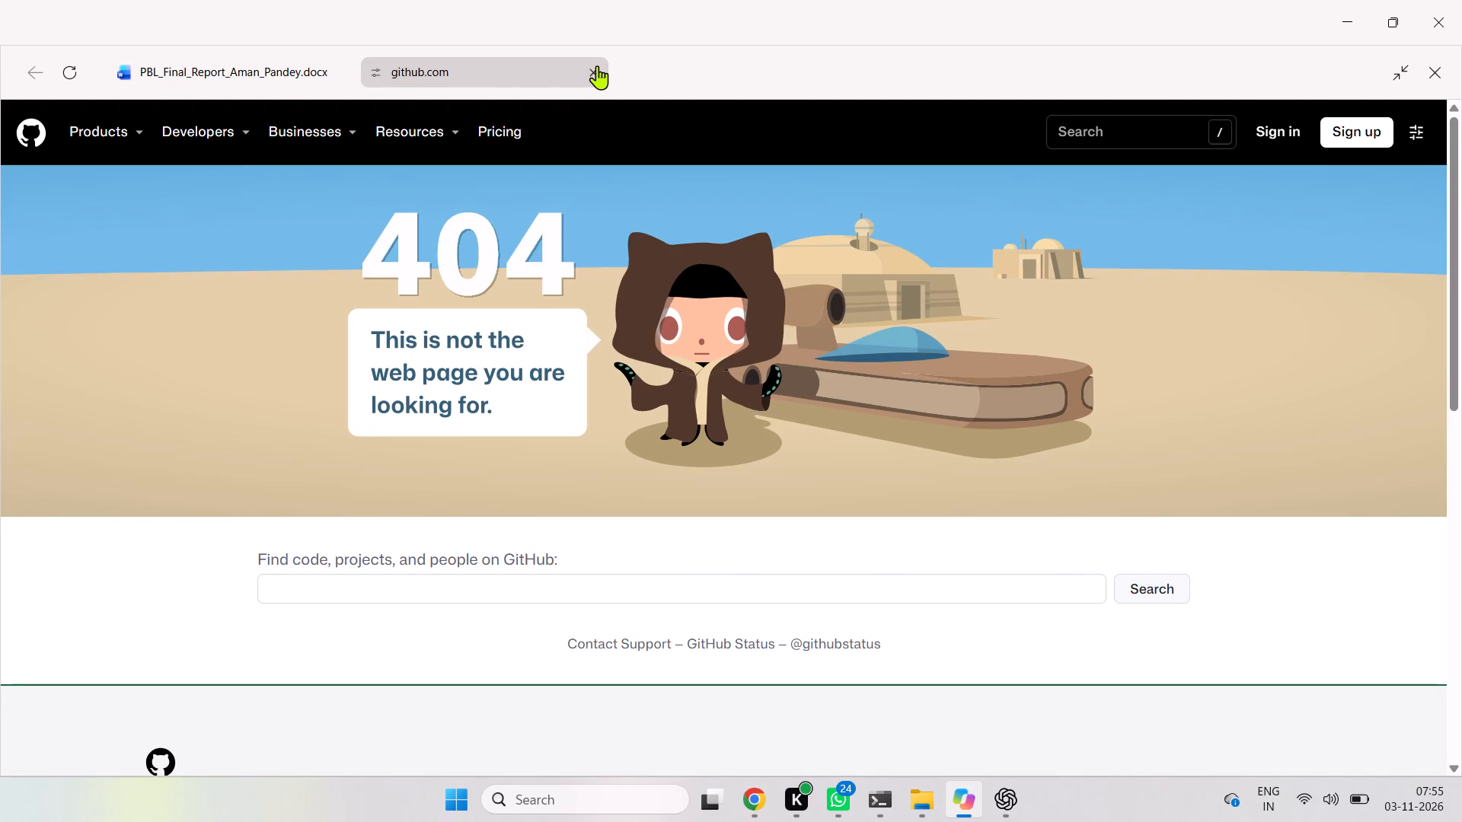
{"action": "left_click", "coordinate": [598, 65]}
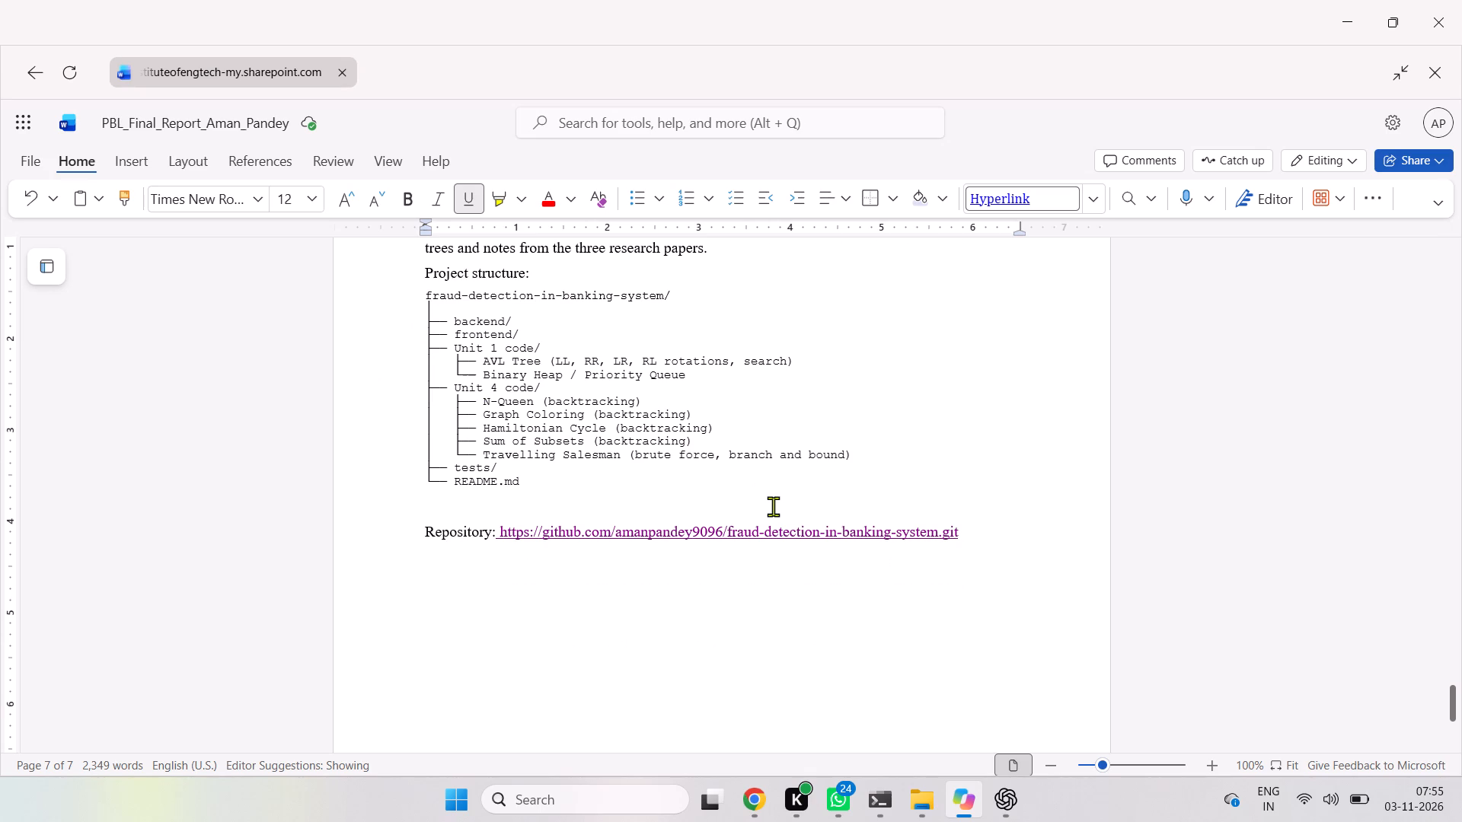
Go back to the Student Details table and read the report from there through the Problem Definition section.
{"action": "scroll", "coordinate": [773, 506], "scroll_direction": "up", "scroll_amount": 14}
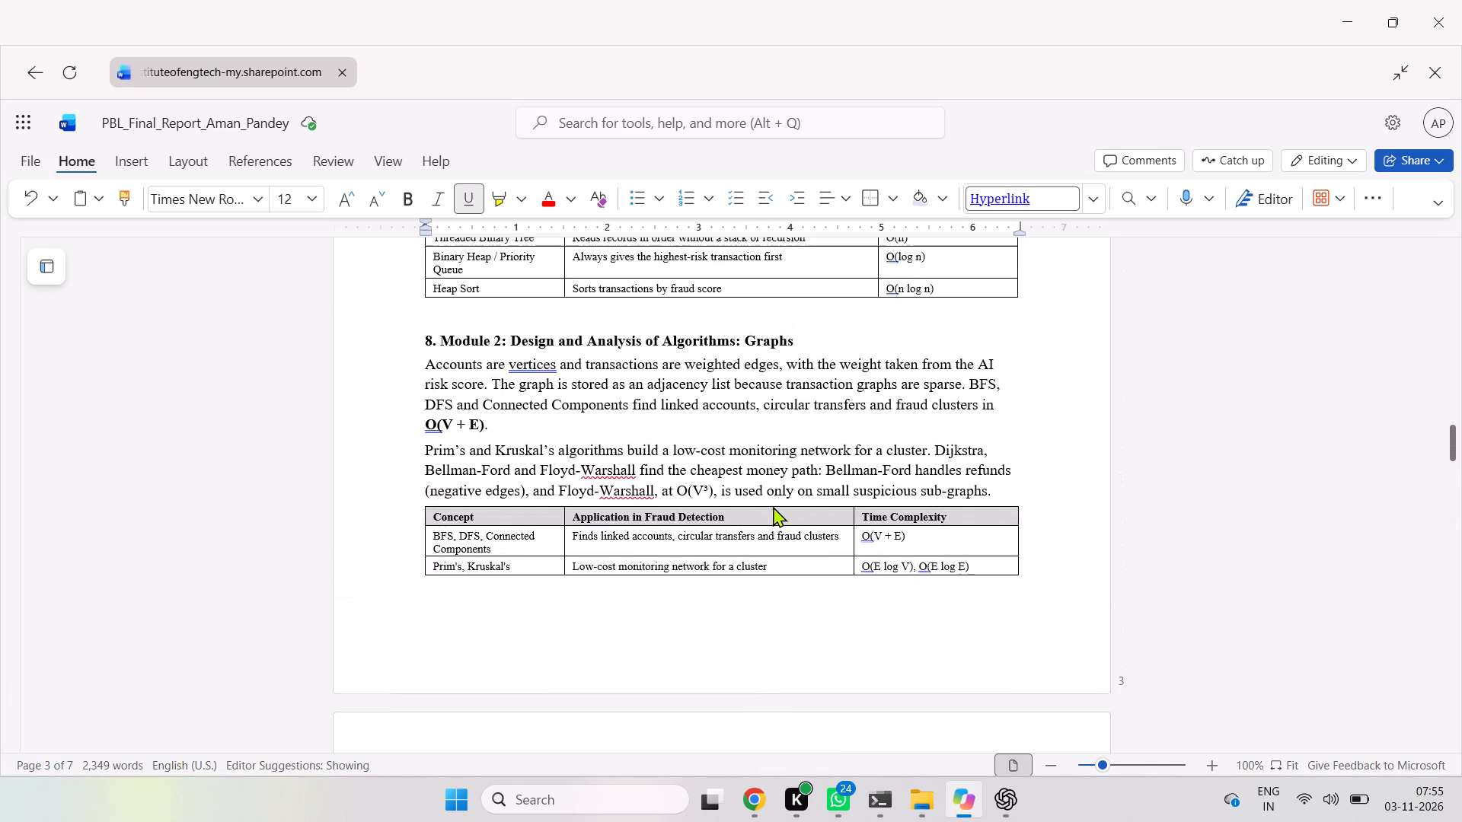
{"action": "scroll", "coordinate": [773, 506], "scroll_direction": "up", "scroll_amount": 6}
{"action": "scroll", "coordinate": [773, 506], "scroll_direction": "down", "scroll_amount": 4}
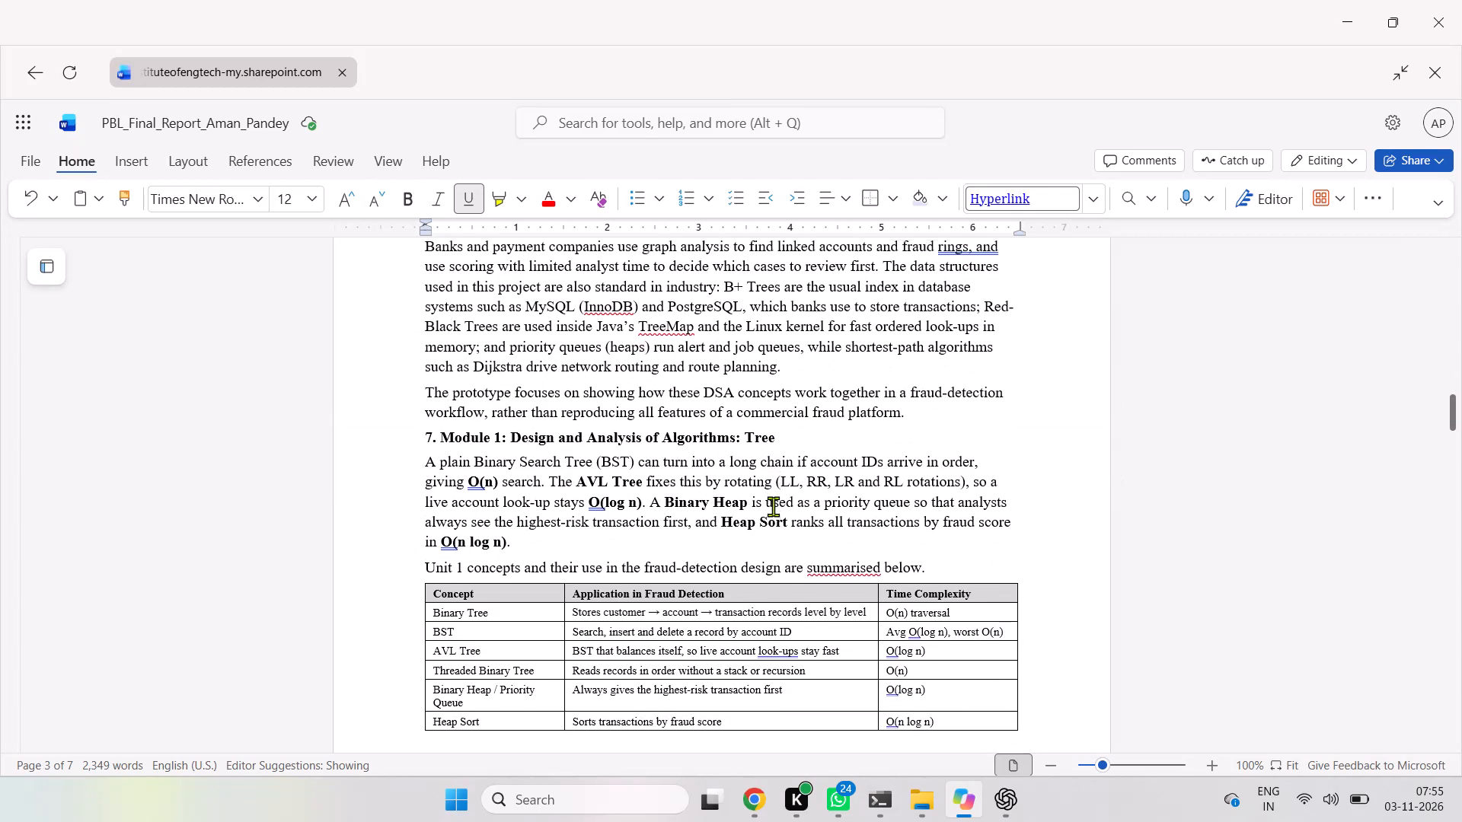
{"action": "scroll", "coordinate": [773, 506], "scroll_direction": "up", "scroll_amount": 7}
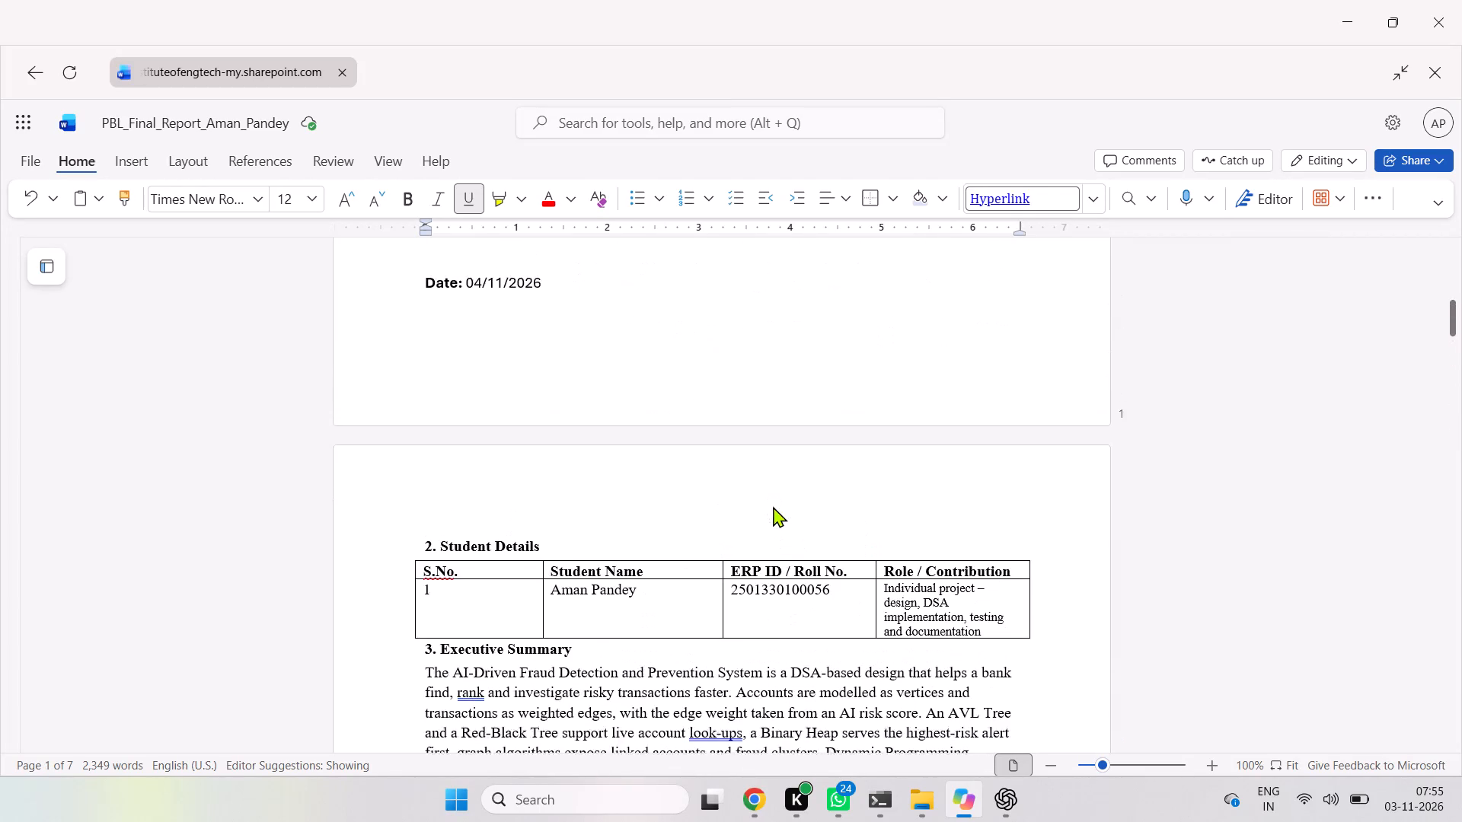
{"action": "scroll", "coordinate": [773, 506], "scroll_direction": "down", "scroll_amount": 2}
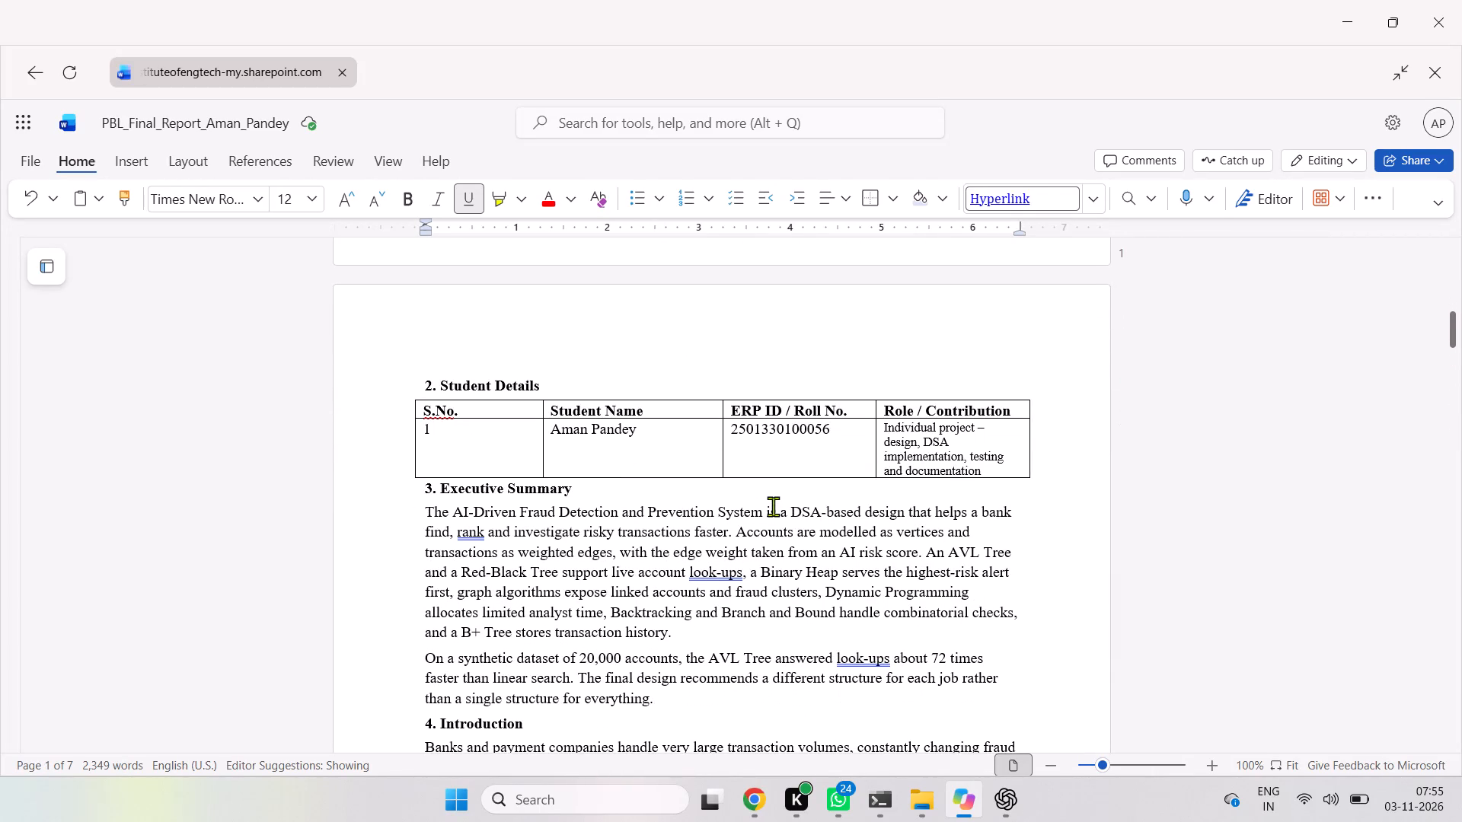
{"action": "scroll", "coordinate": [773, 506], "scroll_direction": "down", "scroll_amount": 1}
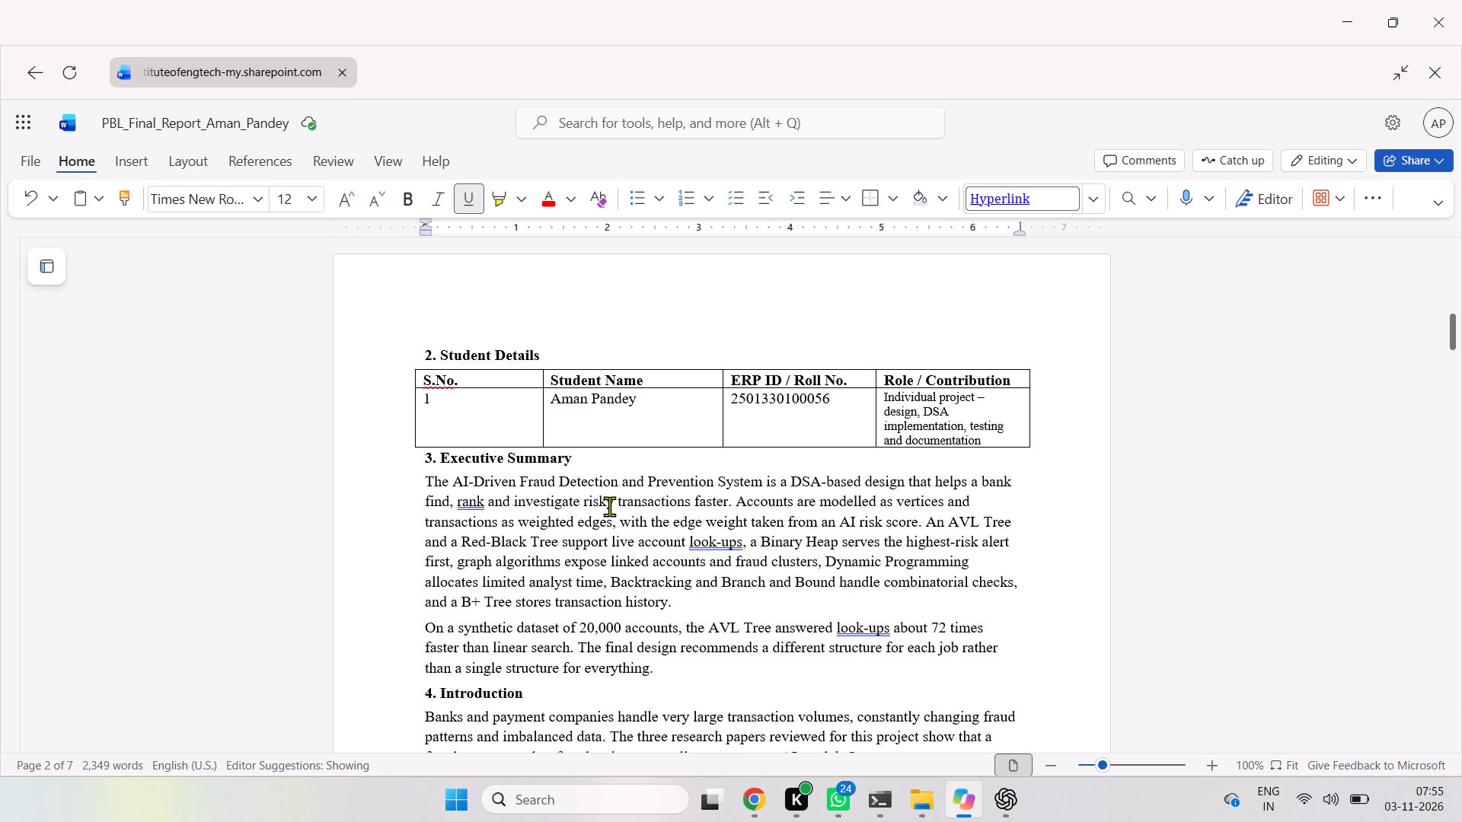
{"action": "scroll", "coordinate": [685, 531], "scroll_direction": "down", "scroll_amount": 1}
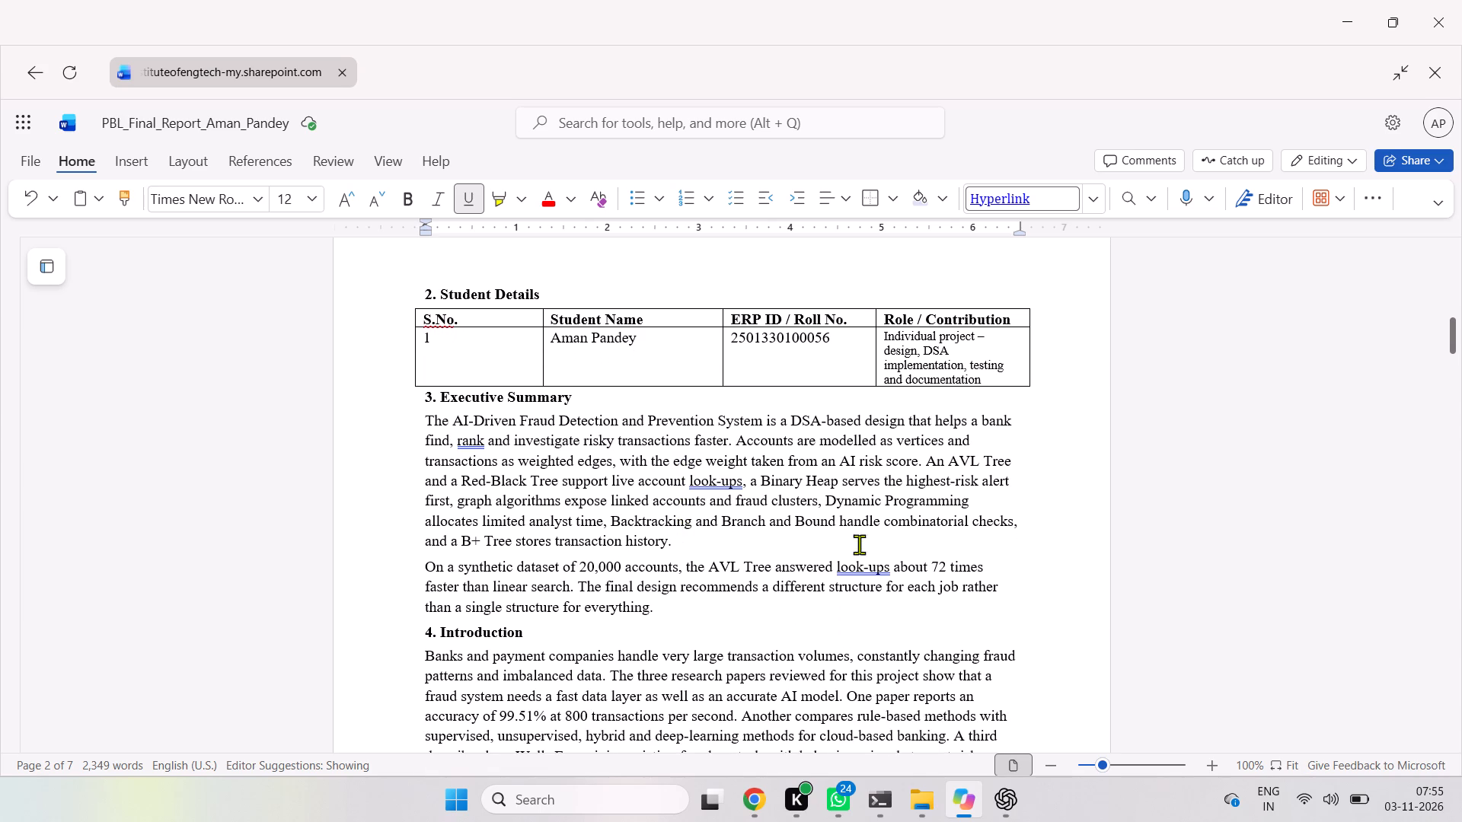
{"action": "scroll", "coordinate": [721, 657], "scroll_direction": "down", "scroll_amount": 1}
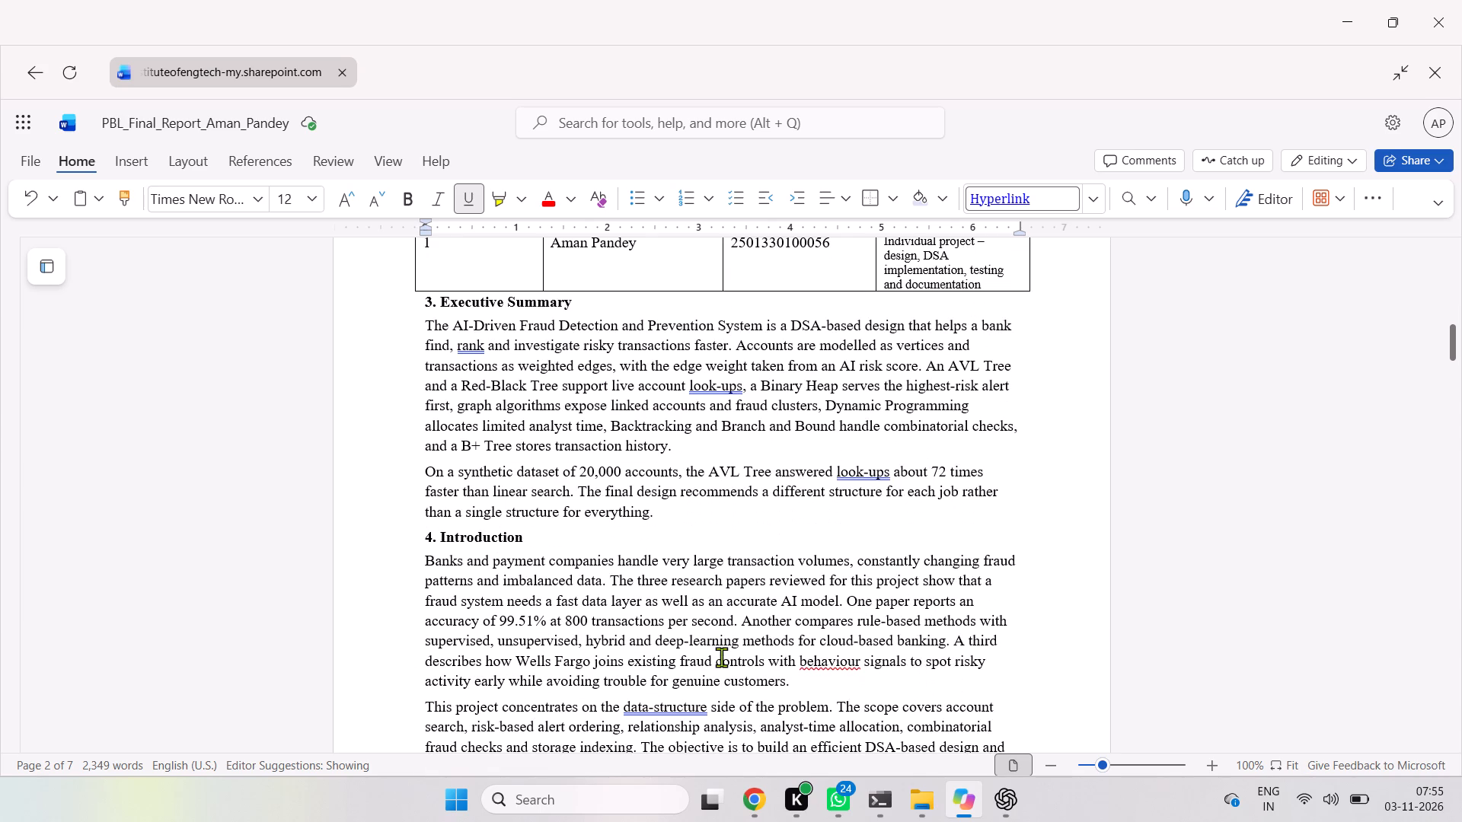
{"action": "scroll", "coordinate": [721, 657], "scroll_direction": "down", "scroll_amount": 2}
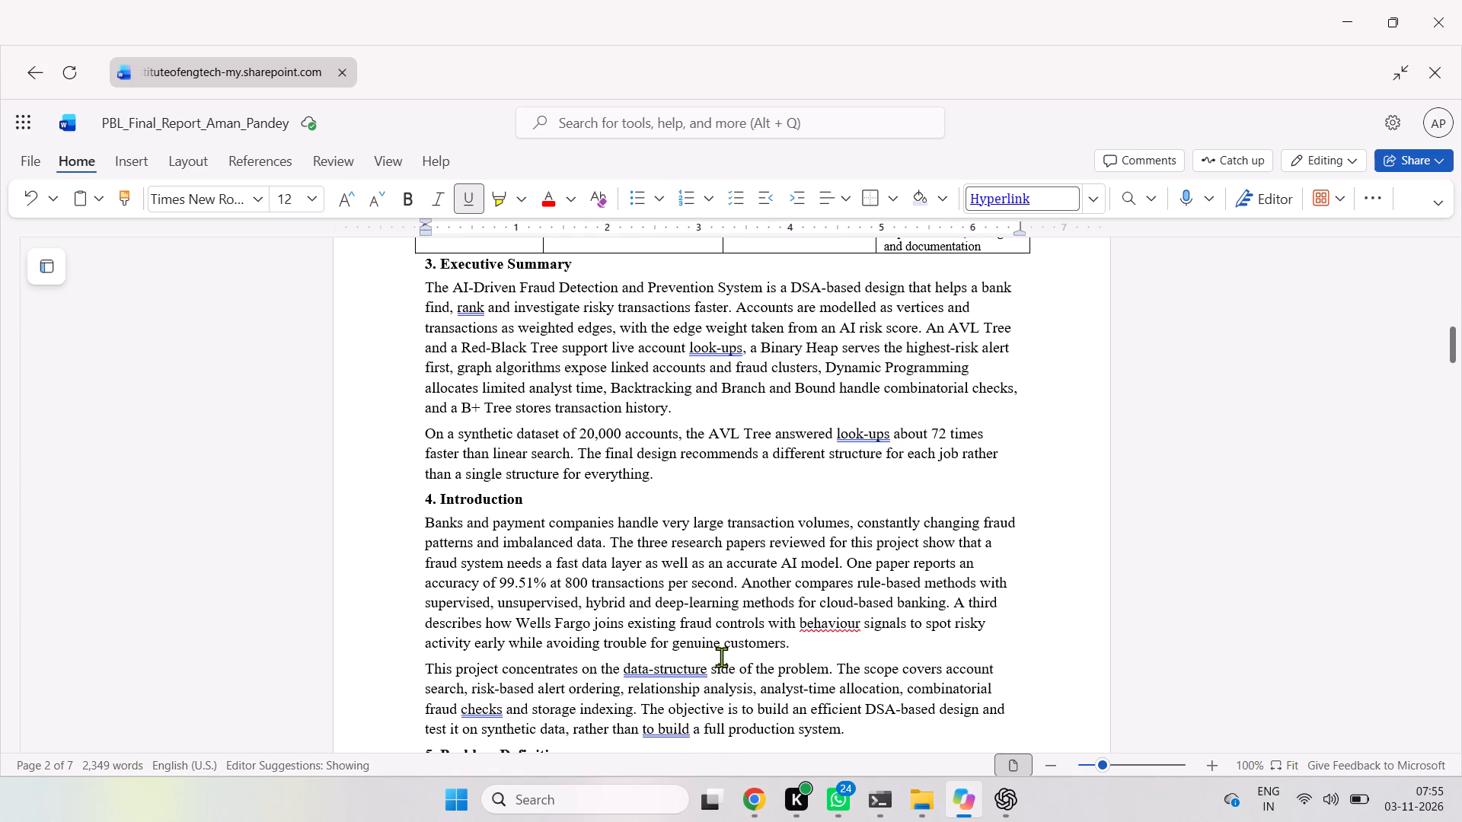
{"action": "scroll", "coordinate": [721, 657], "scroll_direction": "down", "scroll_amount": 1}
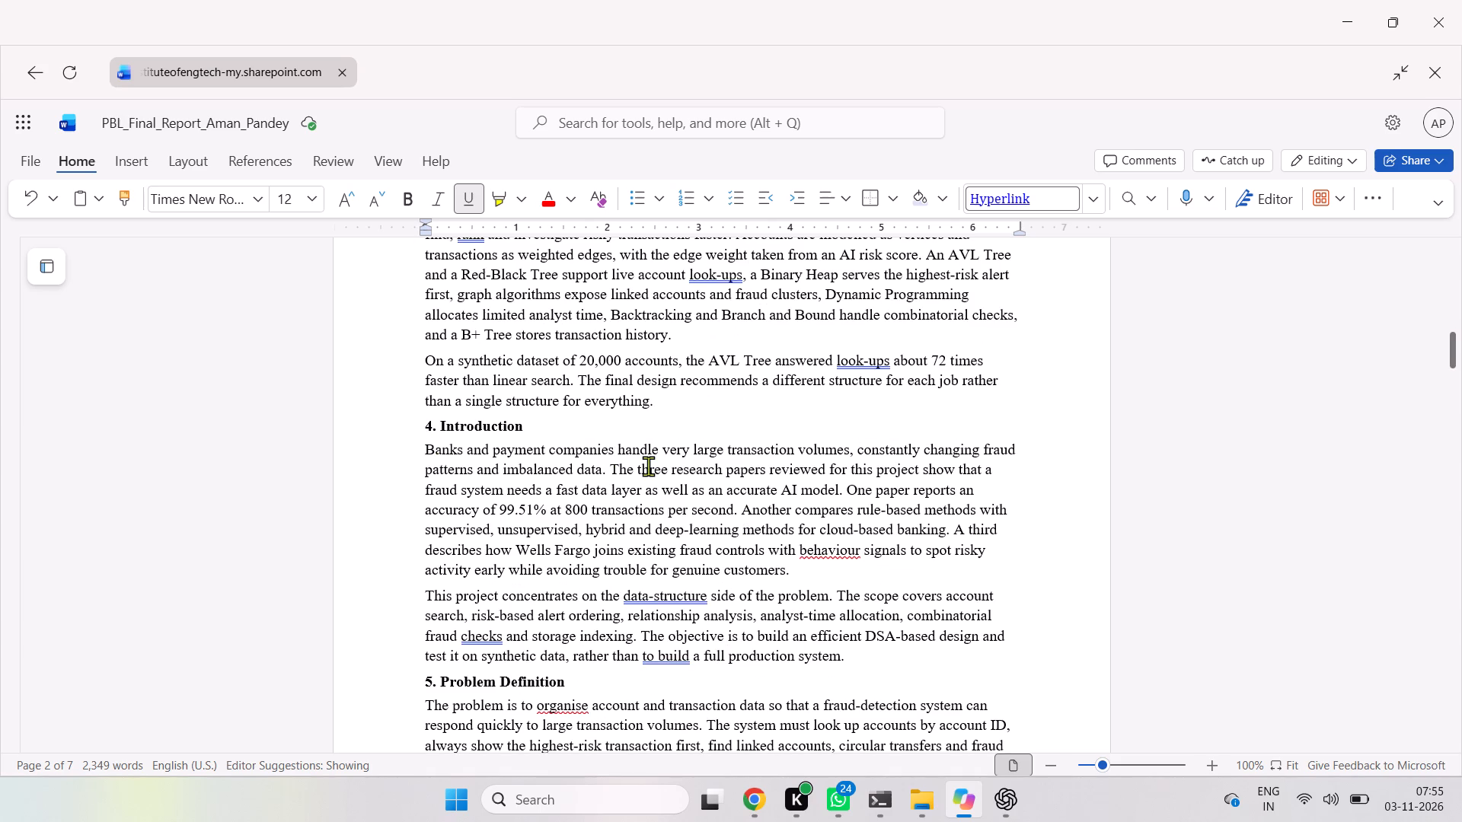
{"action": "scroll", "coordinate": [825, 574], "scroll_direction": "down", "scroll_amount": 2}
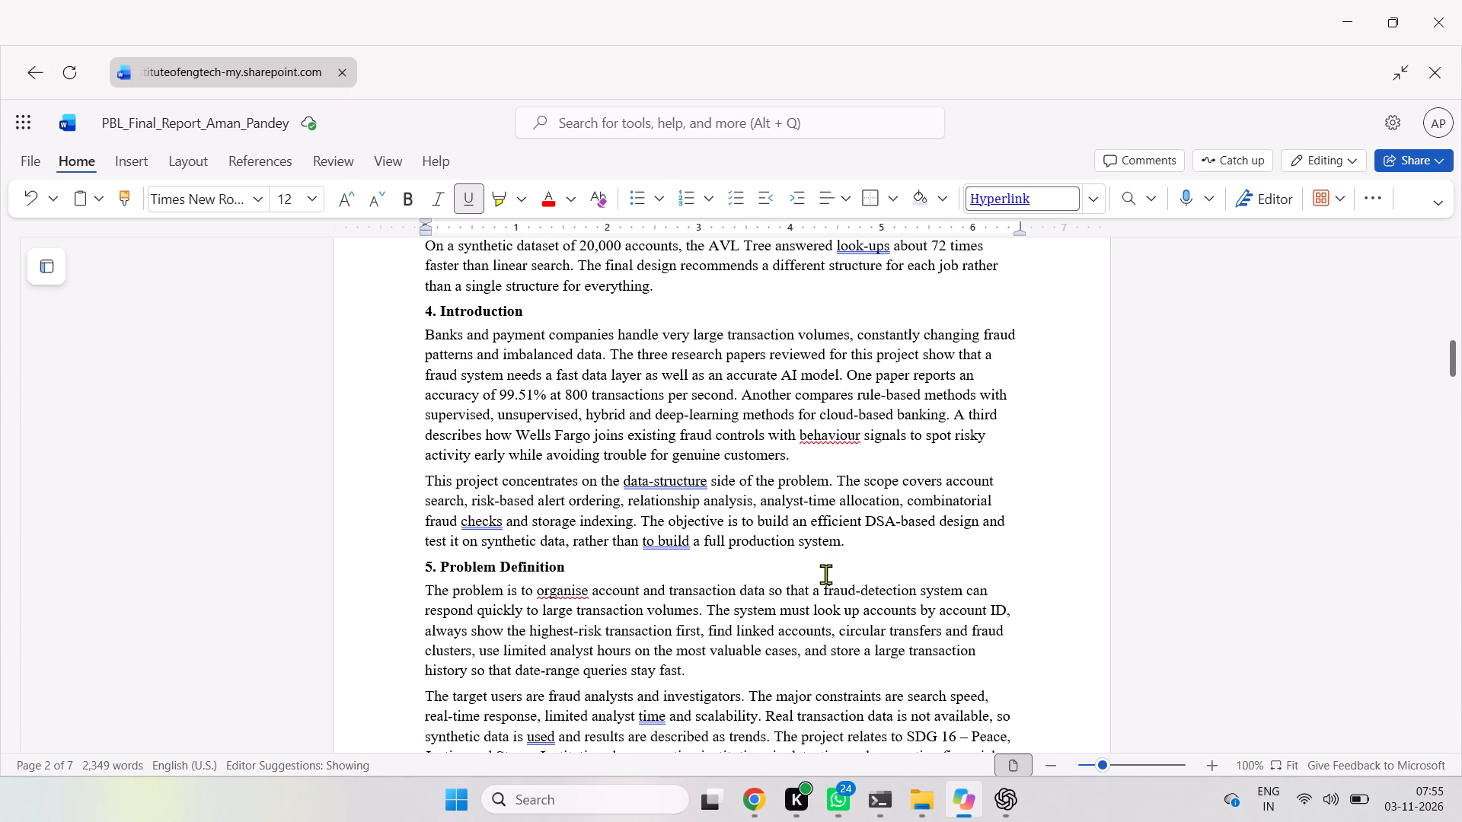
{"action": "scroll", "coordinate": [825, 574], "scroll_direction": "down", "scroll_amount": 1}
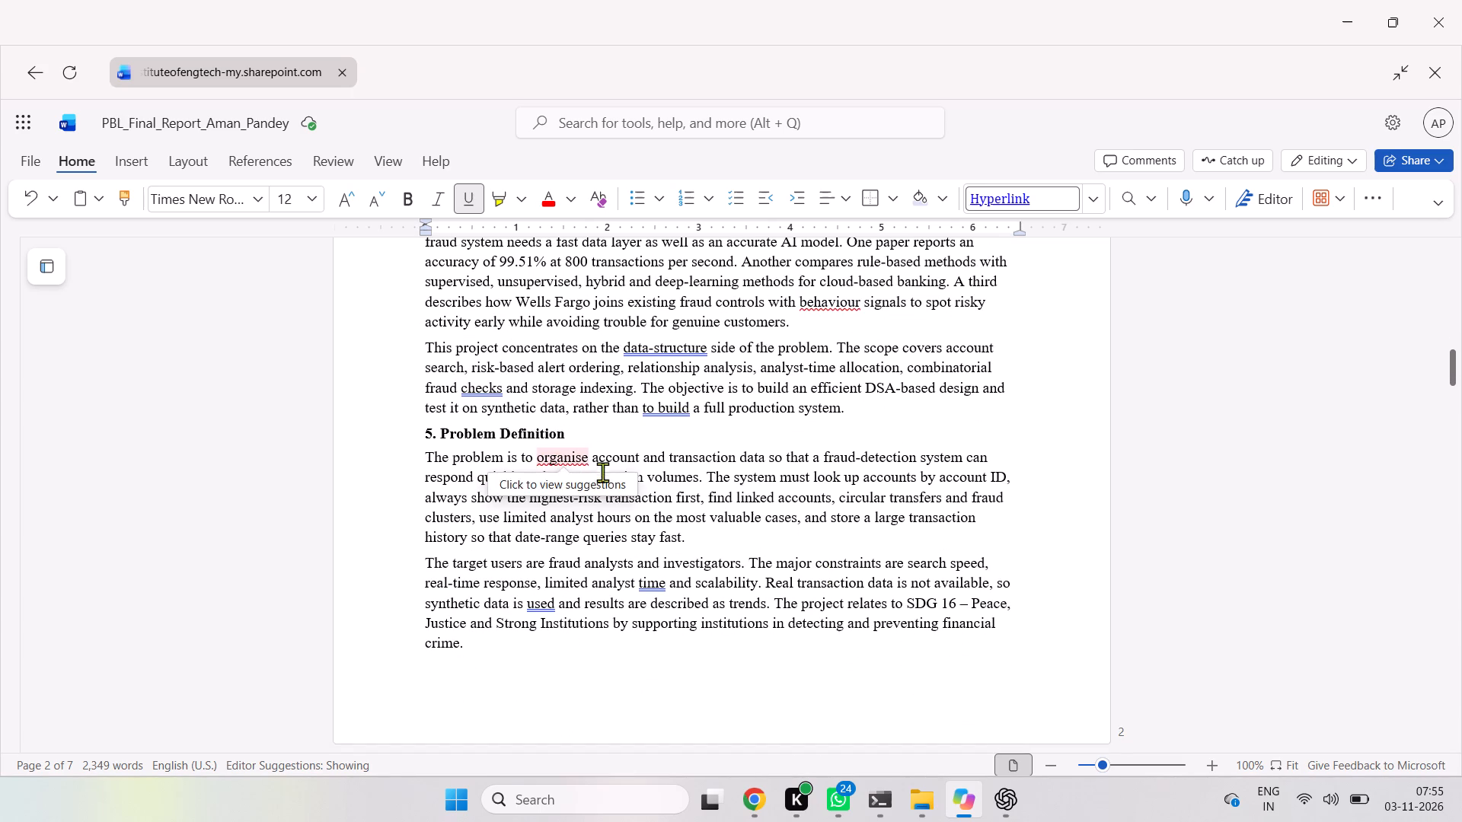
Review sections 6 to 10 of the report, from Industry / Application Overview through the Module 4 results table.
{"action": "scroll", "coordinate": [676, 591], "scroll_direction": "down", "scroll_amount": 3}
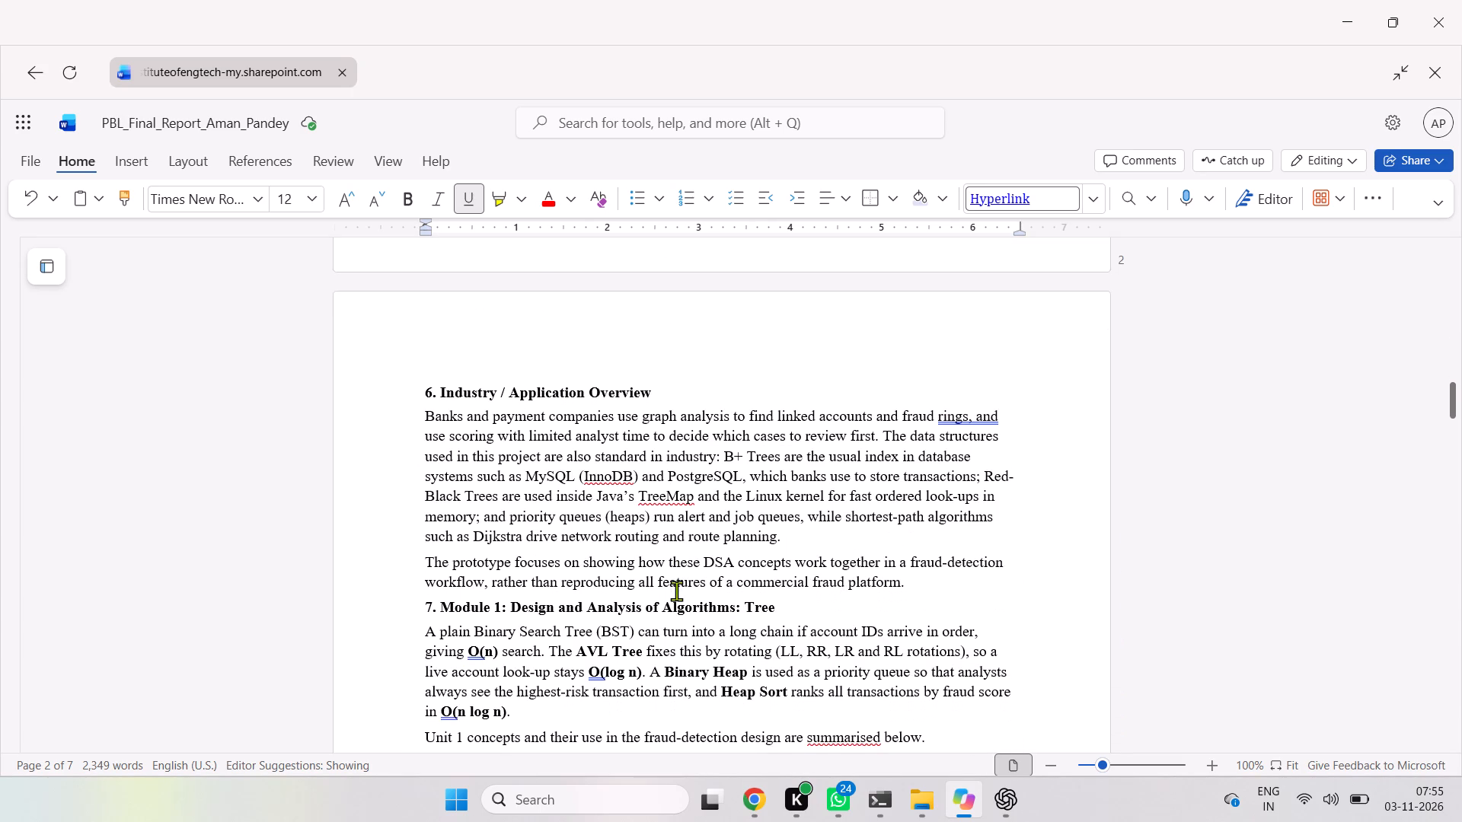
{"action": "scroll", "coordinate": [676, 591], "scroll_direction": "down", "scroll_amount": 4}
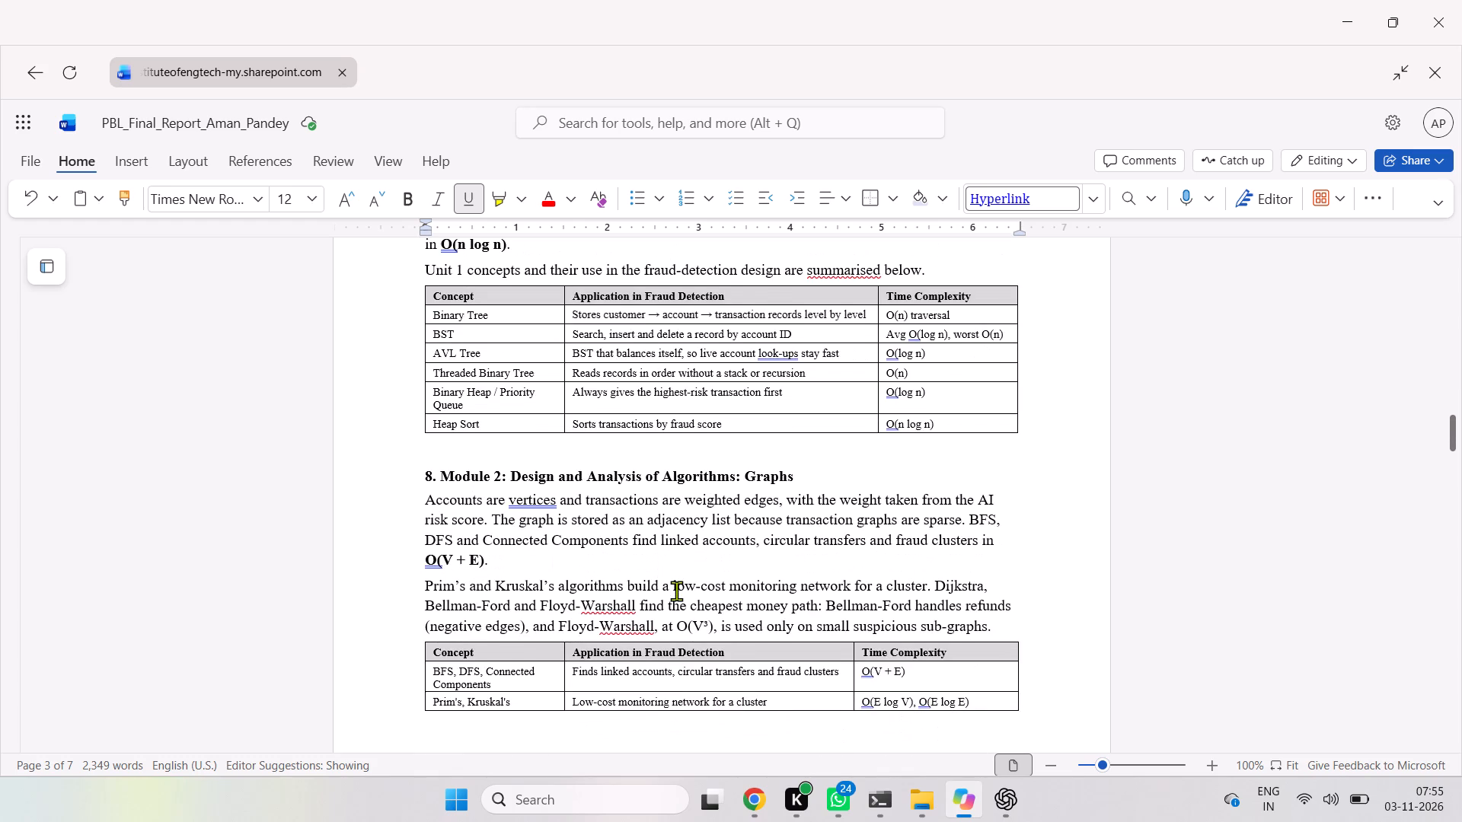
{"action": "scroll", "coordinate": [676, 591], "scroll_direction": "down", "scroll_amount": 4}
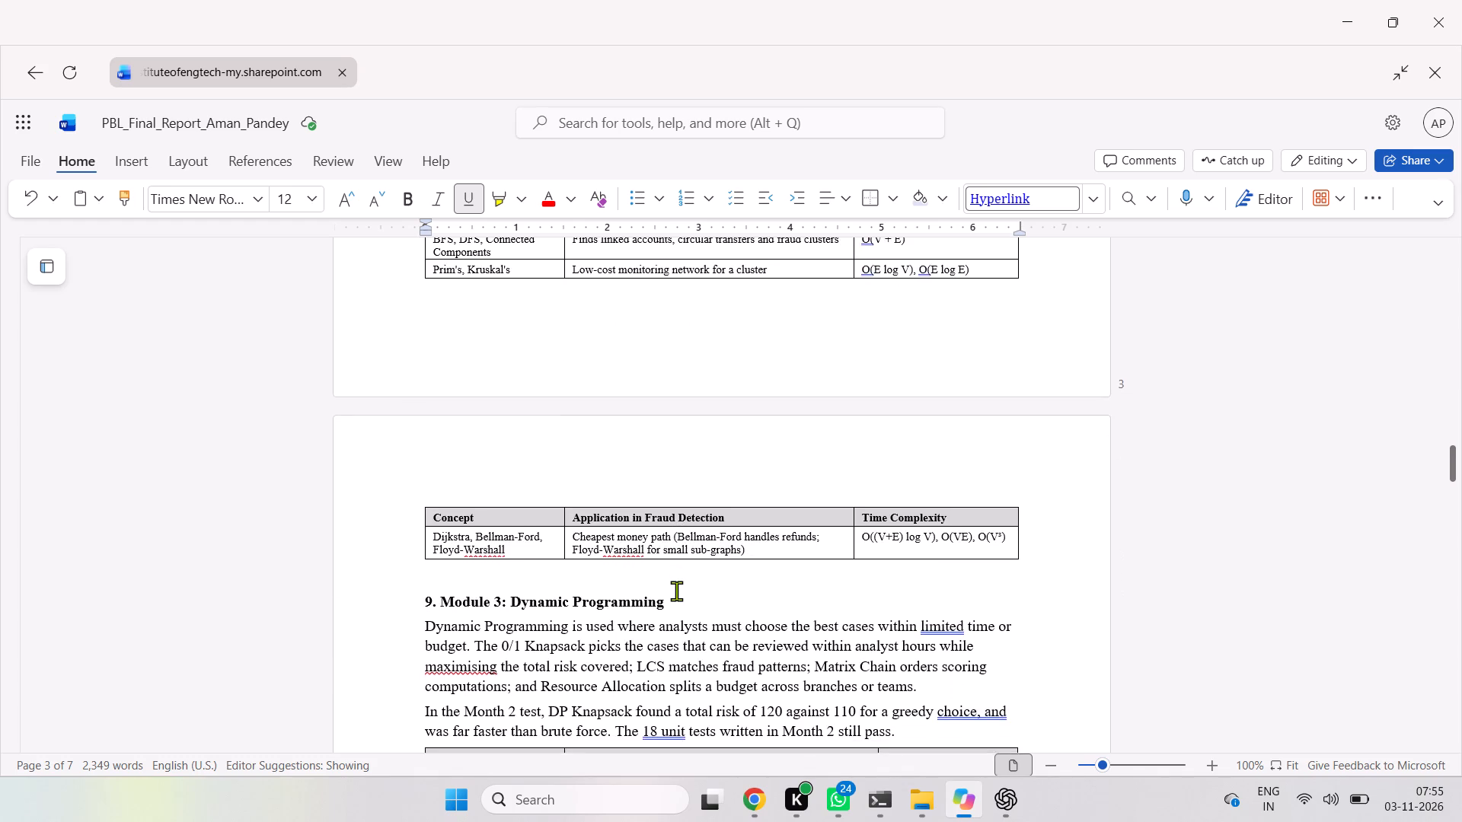
{"action": "scroll", "coordinate": [676, 591], "scroll_direction": "down", "scroll_amount": 2}
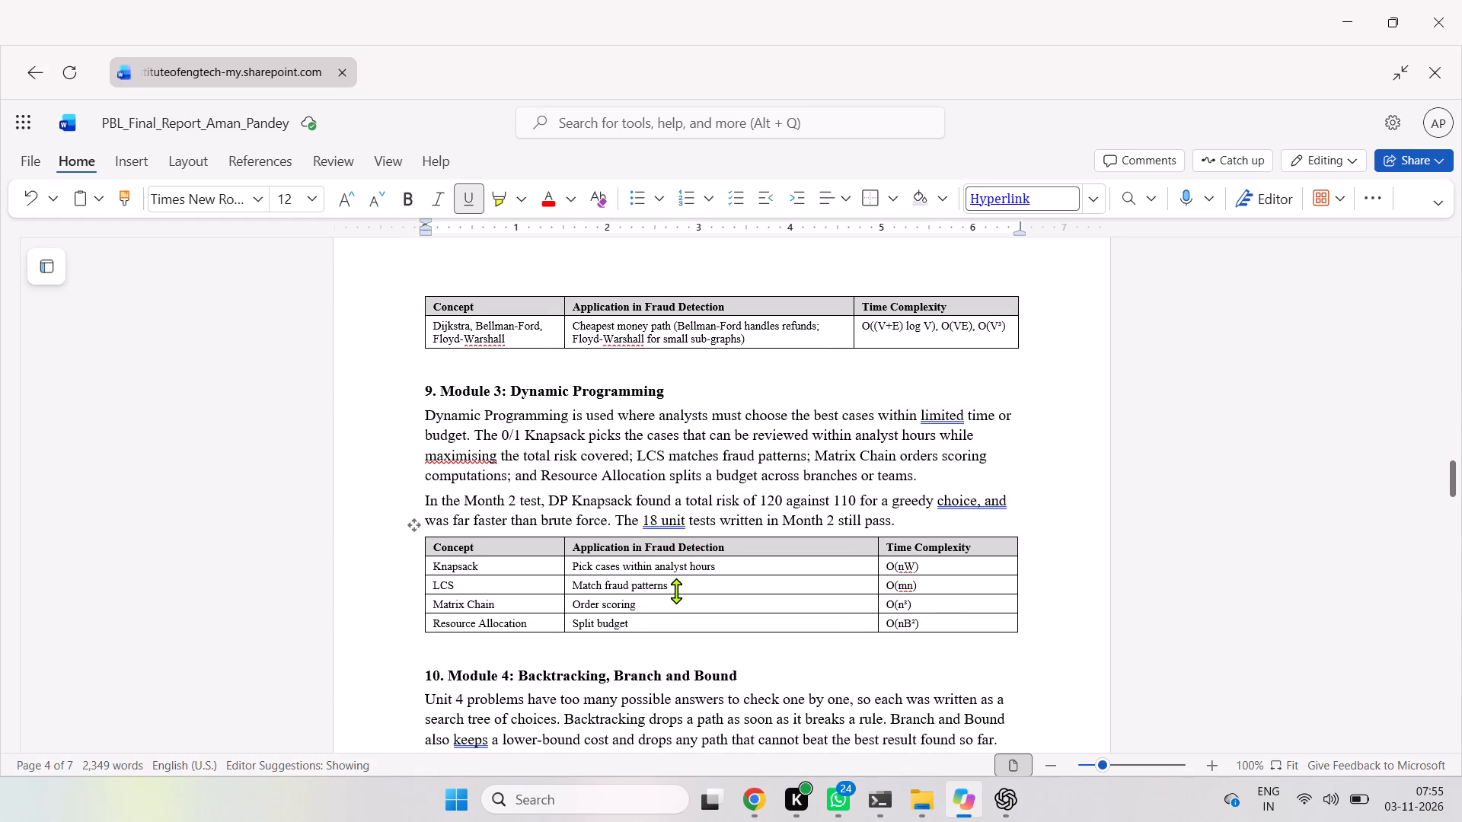
{"action": "scroll", "coordinate": [676, 591], "scroll_direction": "down", "scroll_amount": 8}
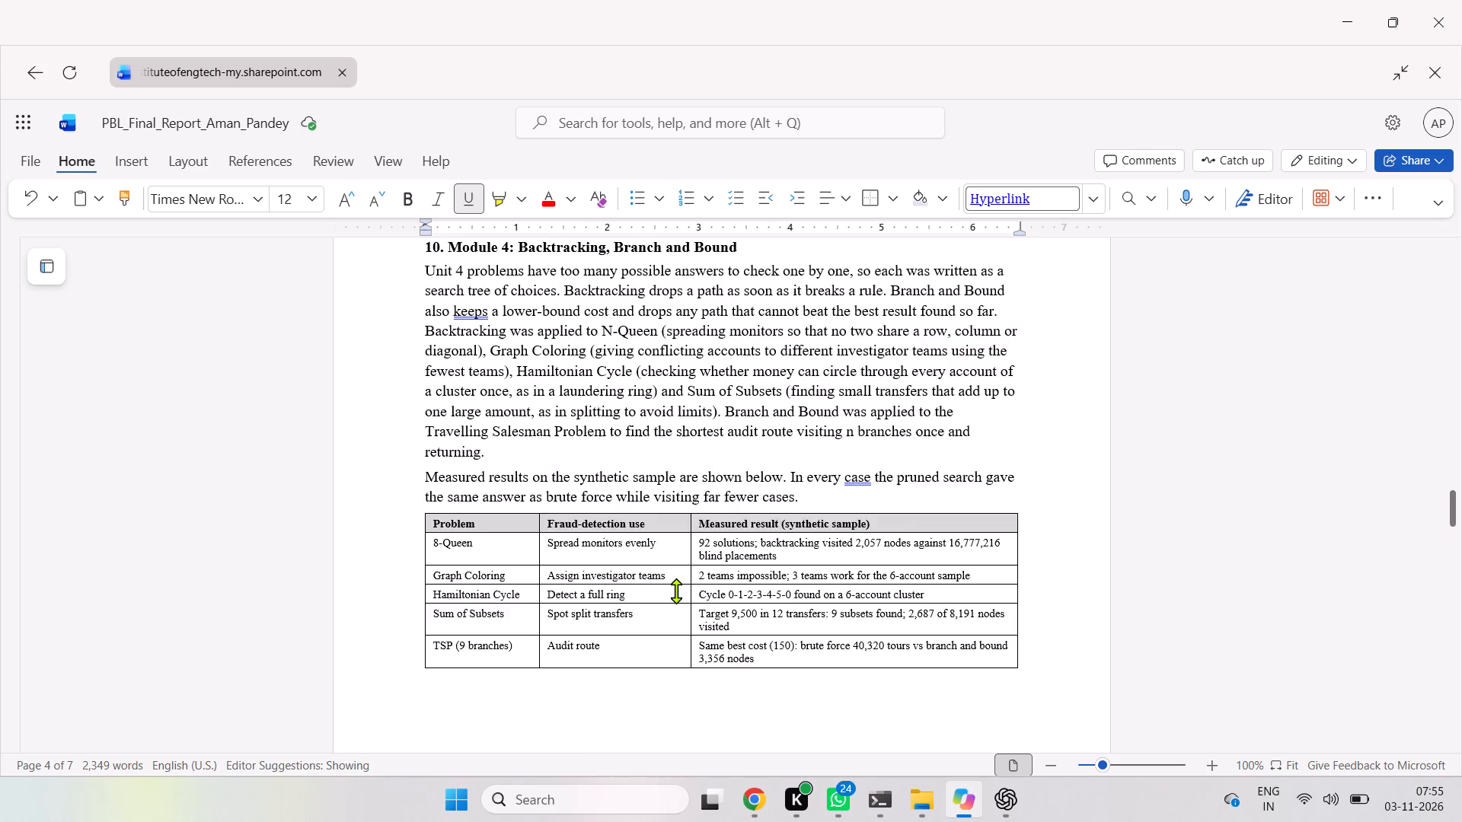
Skim the remaining sections and examine the five entries and their links in section 17, References.
{"action": "scroll", "coordinate": [676, 591], "scroll_direction": "down", "scroll_amount": 6}
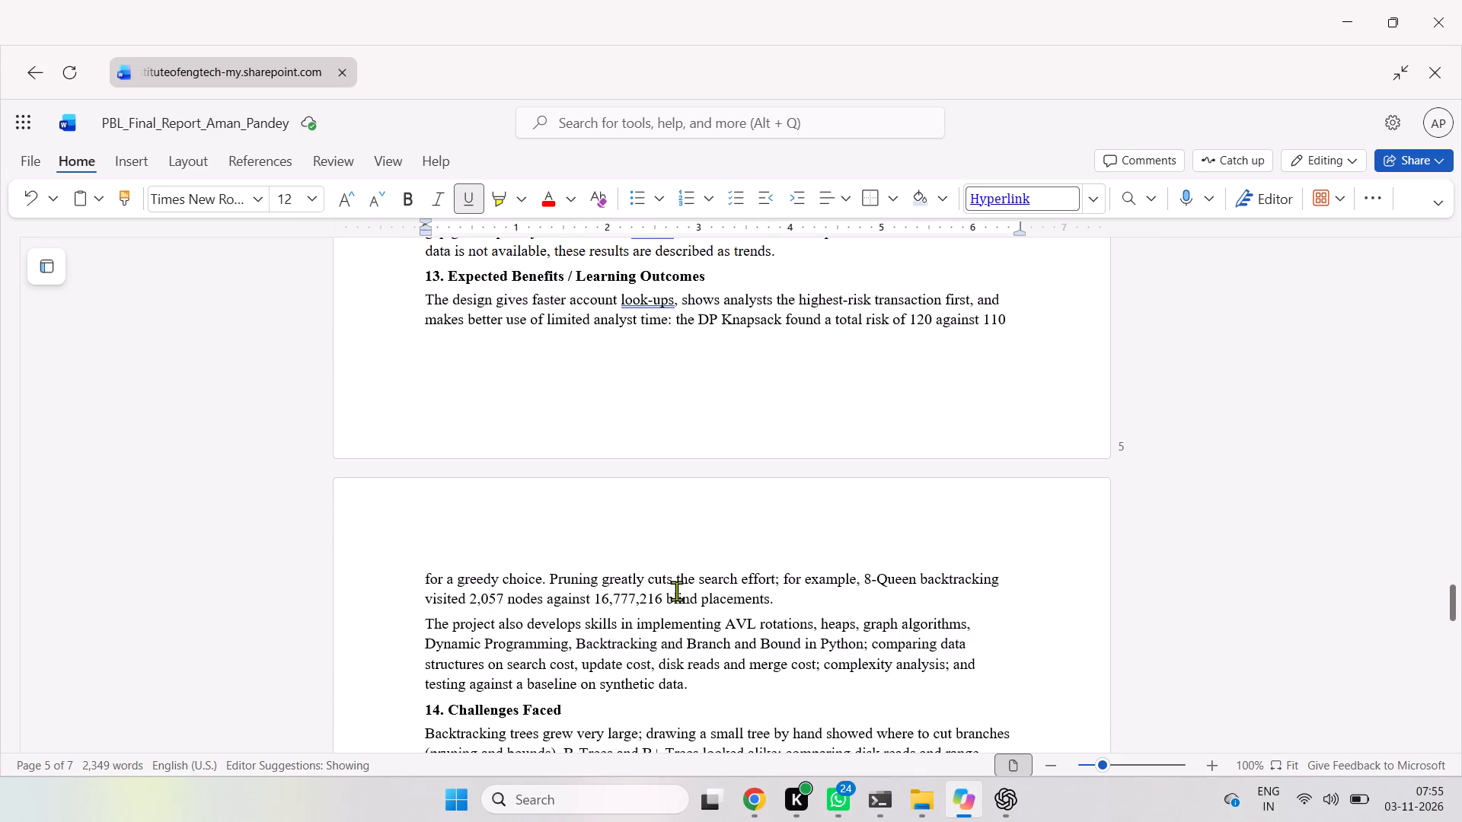
{"action": "scroll", "coordinate": [676, 591], "scroll_direction": "down", "scroll_amount": 6}
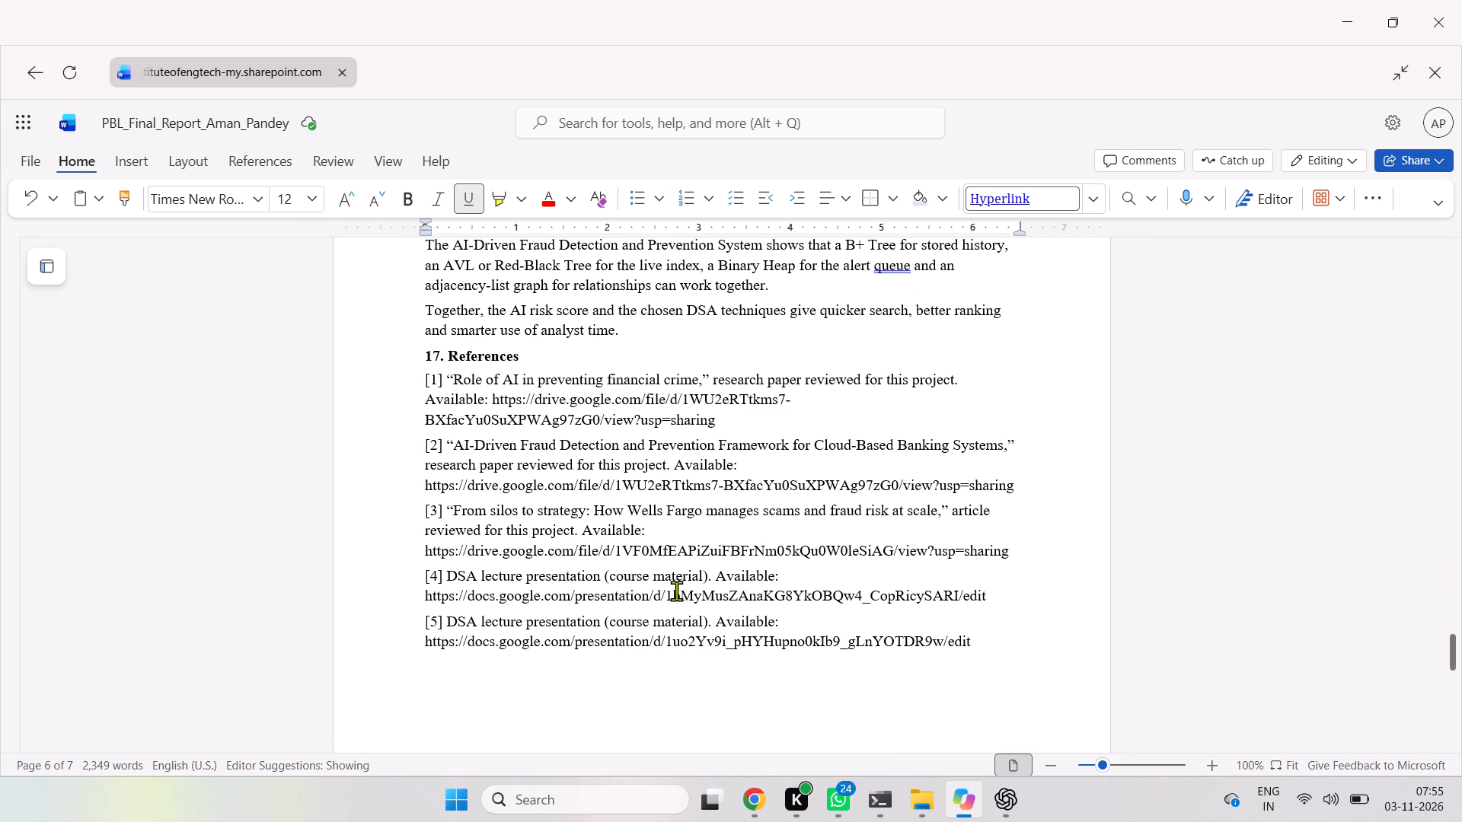
{"action": "scroll", "coordinate": [676, 591], "scroll_direction": "down", "scroll_amount": 1}
{"action": "scroll", "coordinate": [705, 688], "scroll_direction": "down", "scroll_amount": 2}
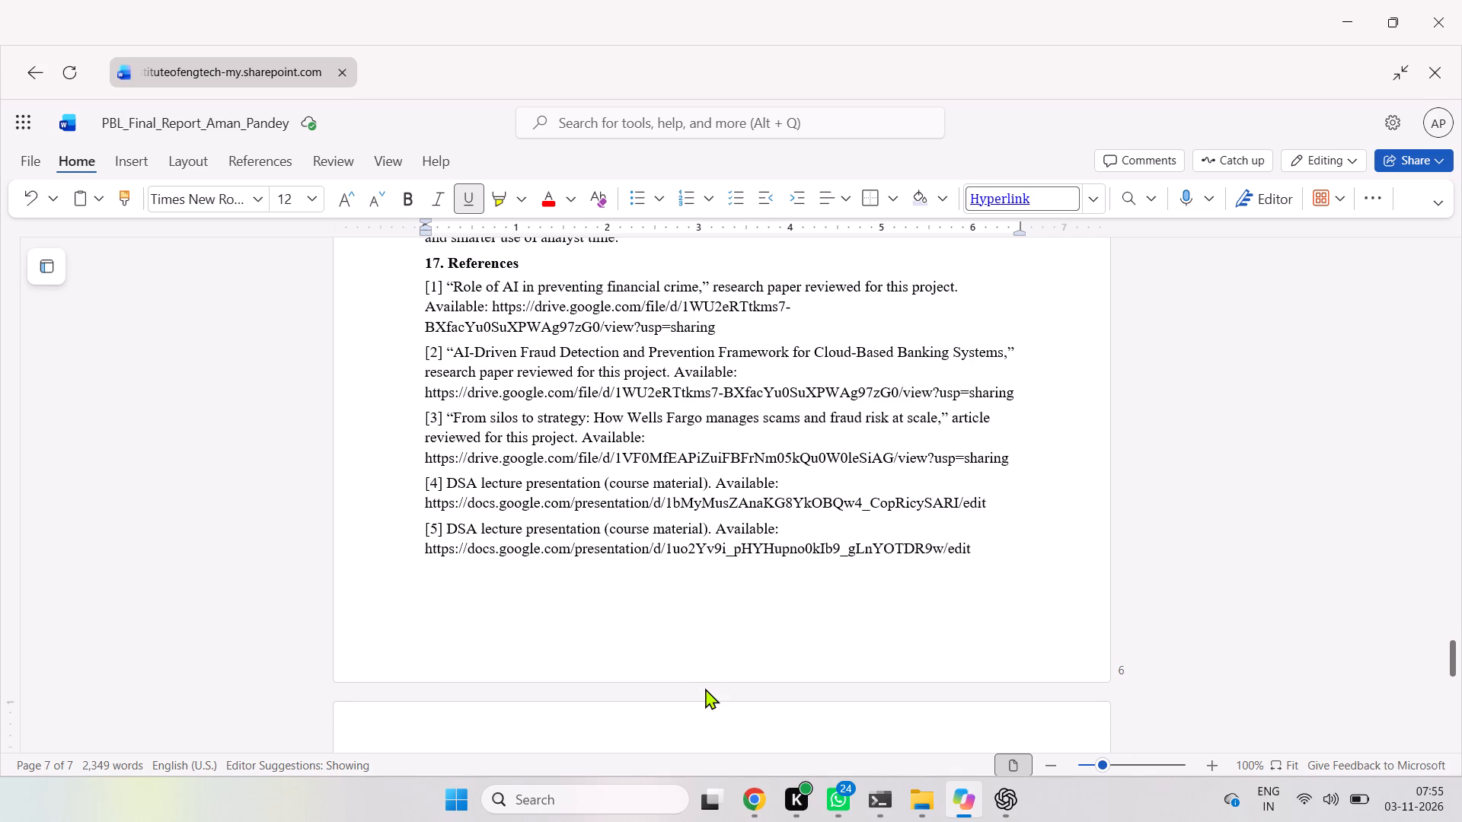
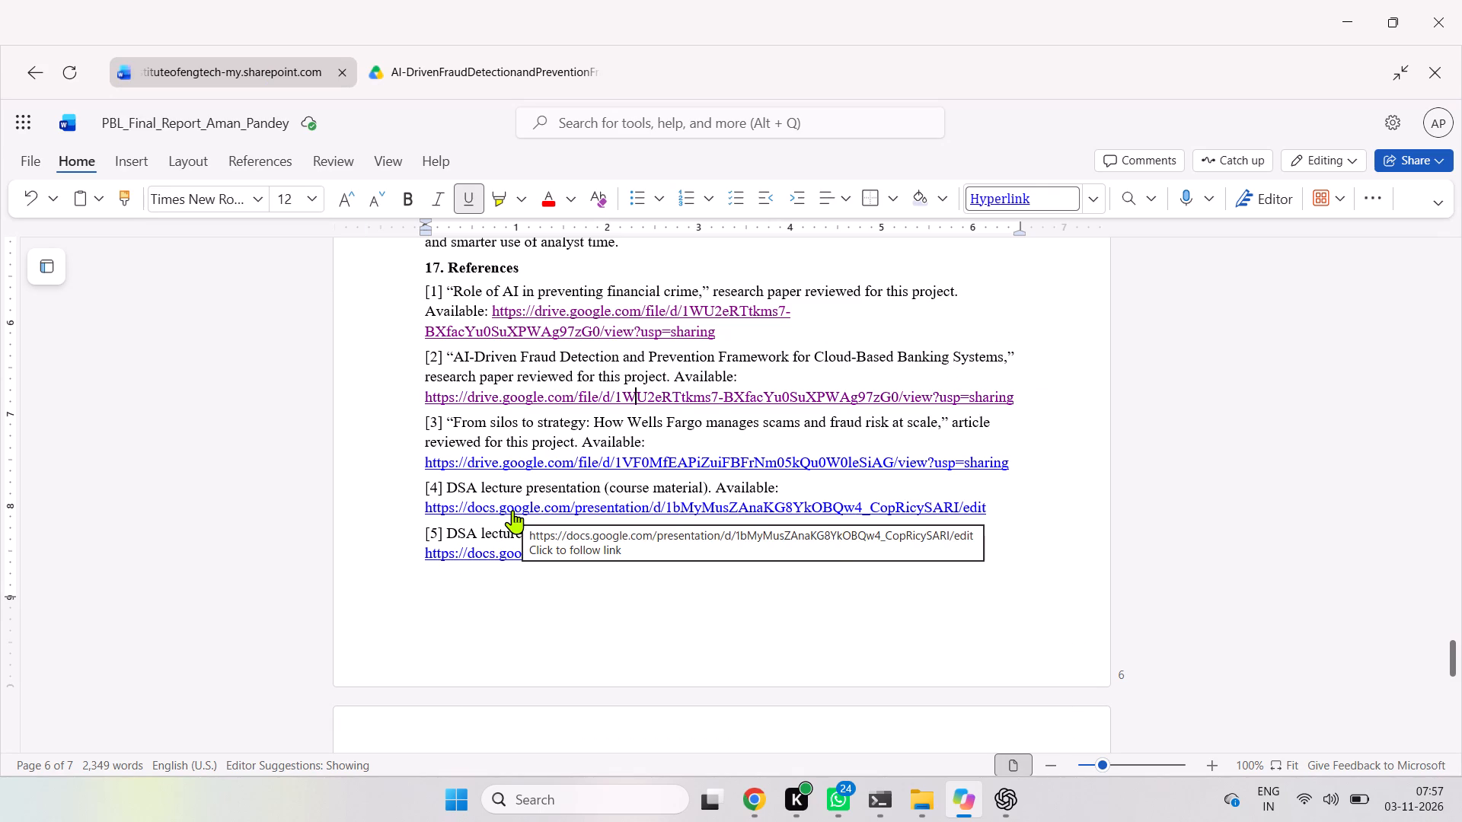
Check the linked lecture presentations of references [4] and [5], and close the opened document pages to return to the report.
{"action": "left_click", "coordinate": [616, 504]}
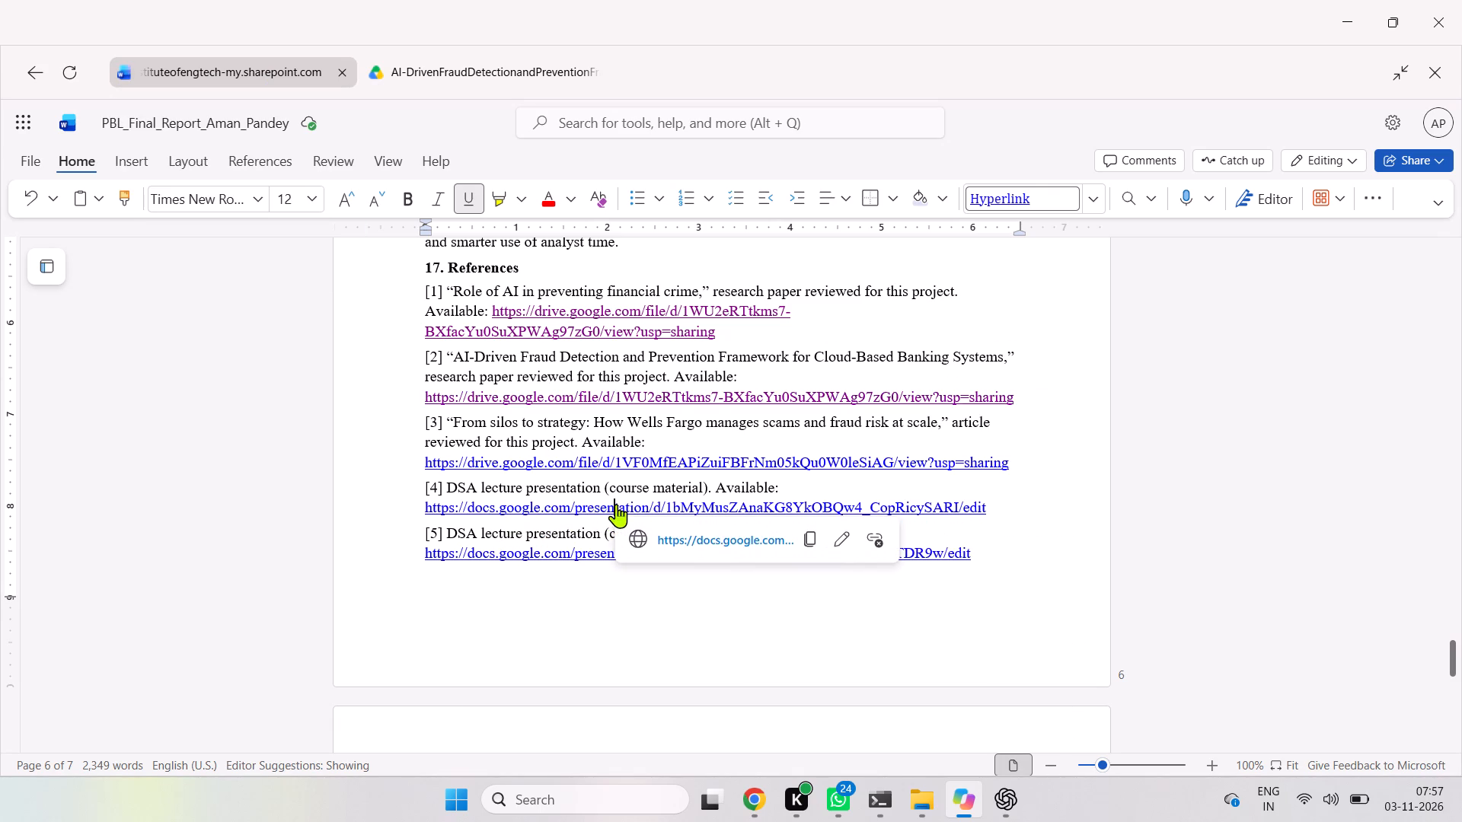
{"action": "left_click", "coordinate": [689, 551]}
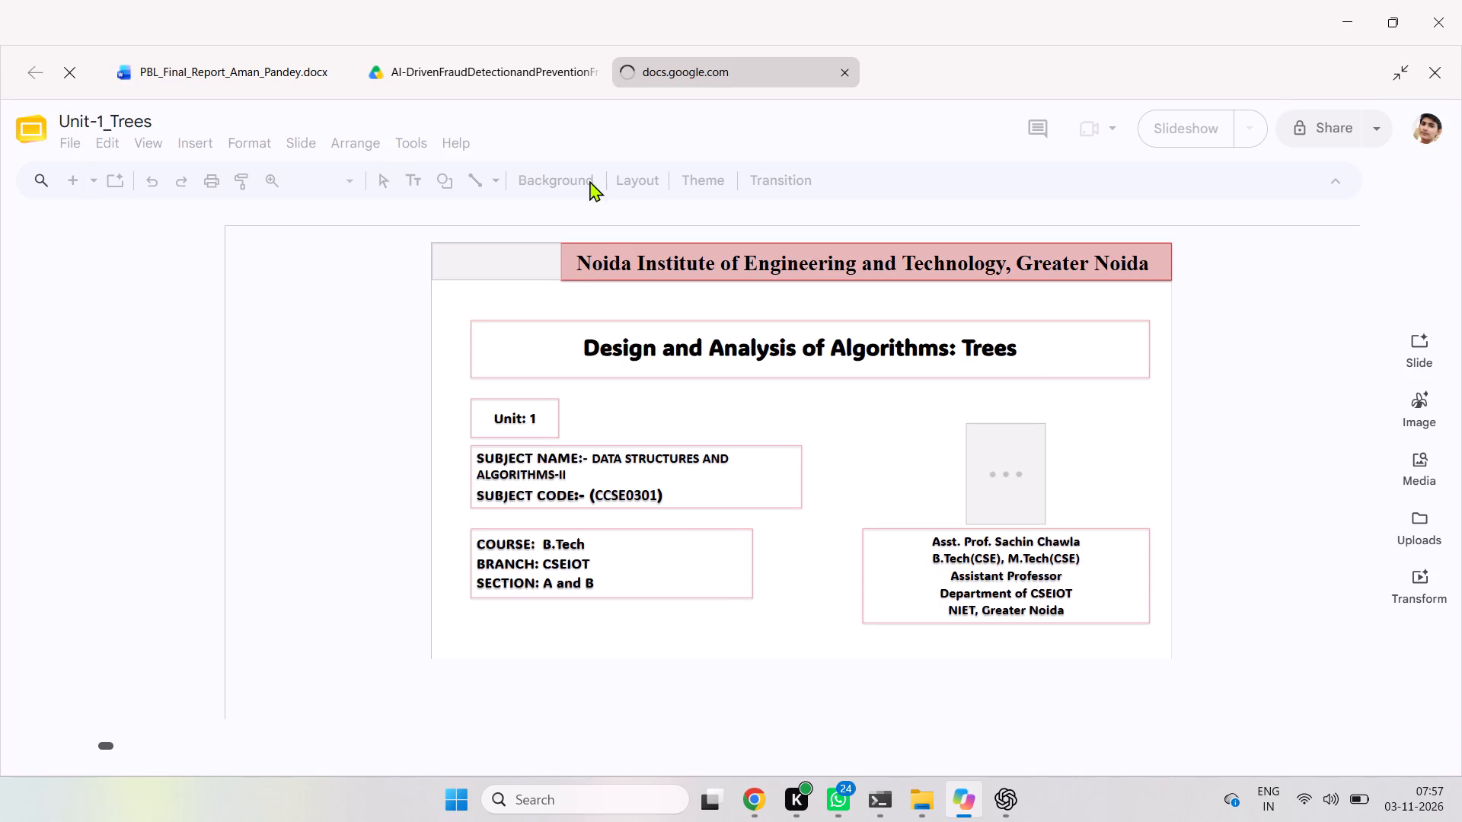
{"action": "left_click", "coordinate": [191, 62]}
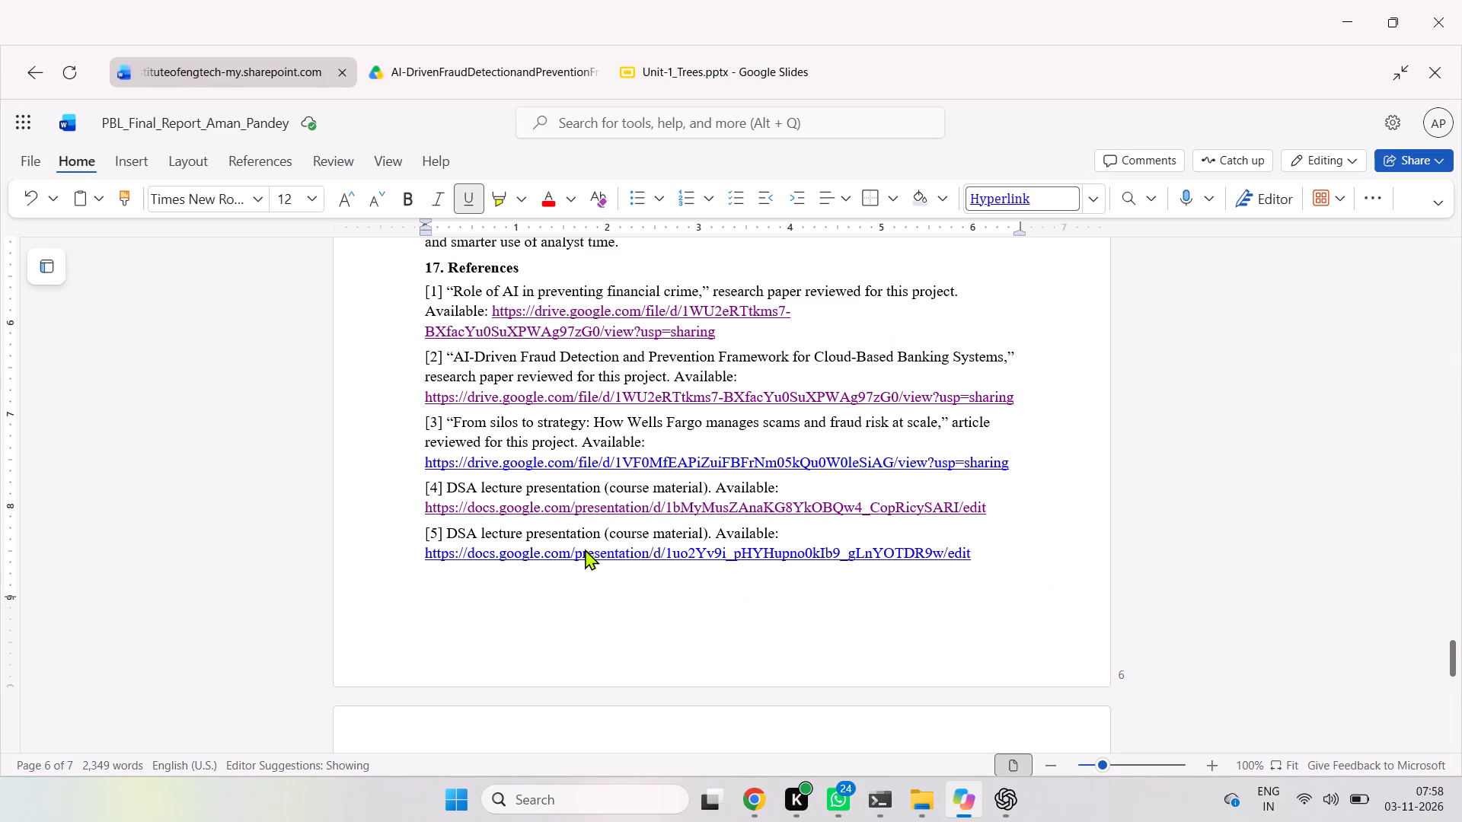
{"action": "left_click", "coordinate": [585, 549]}
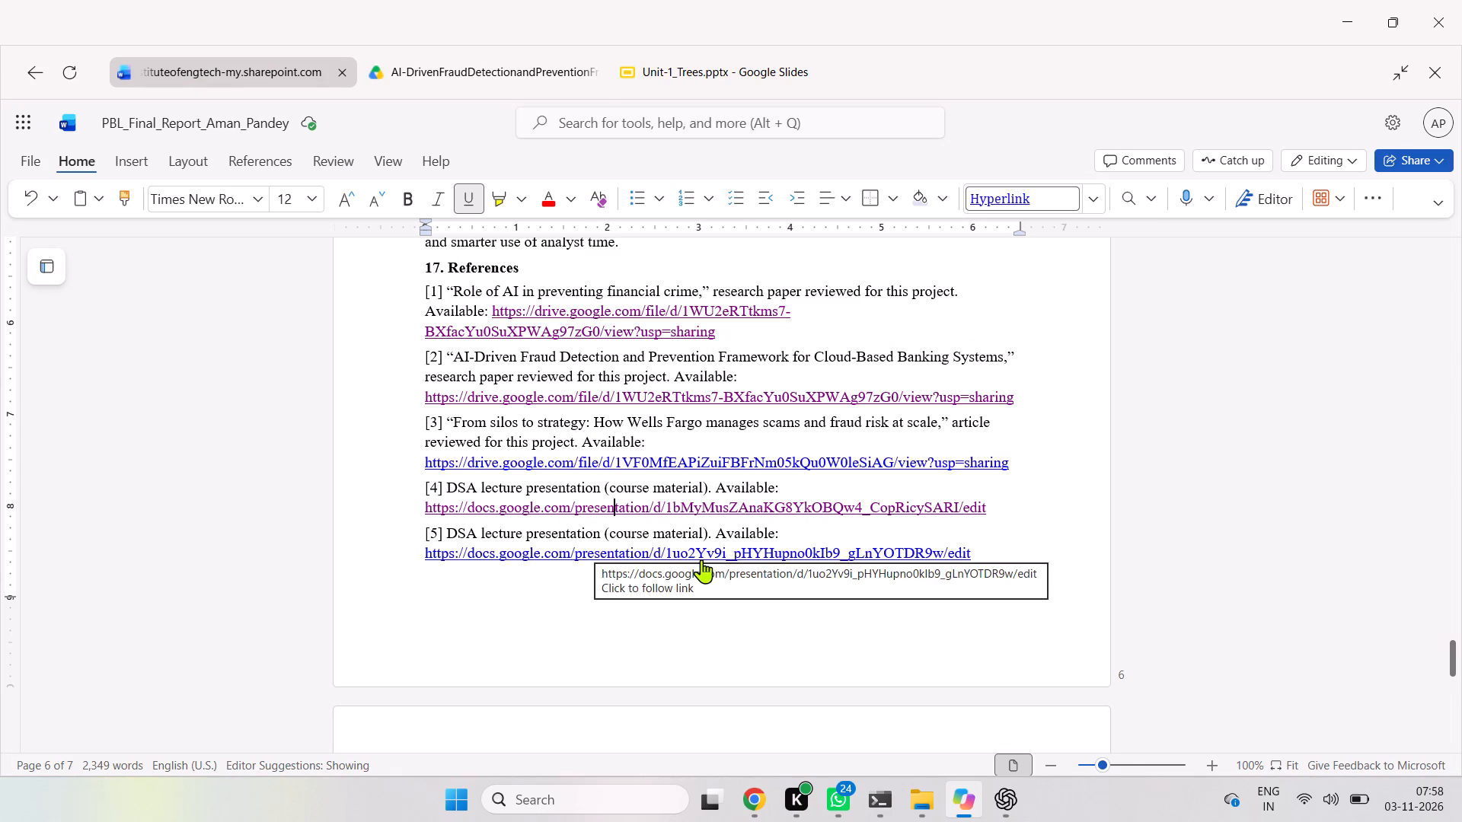
{"action": "left_click", "coordinate": [697, 553]}
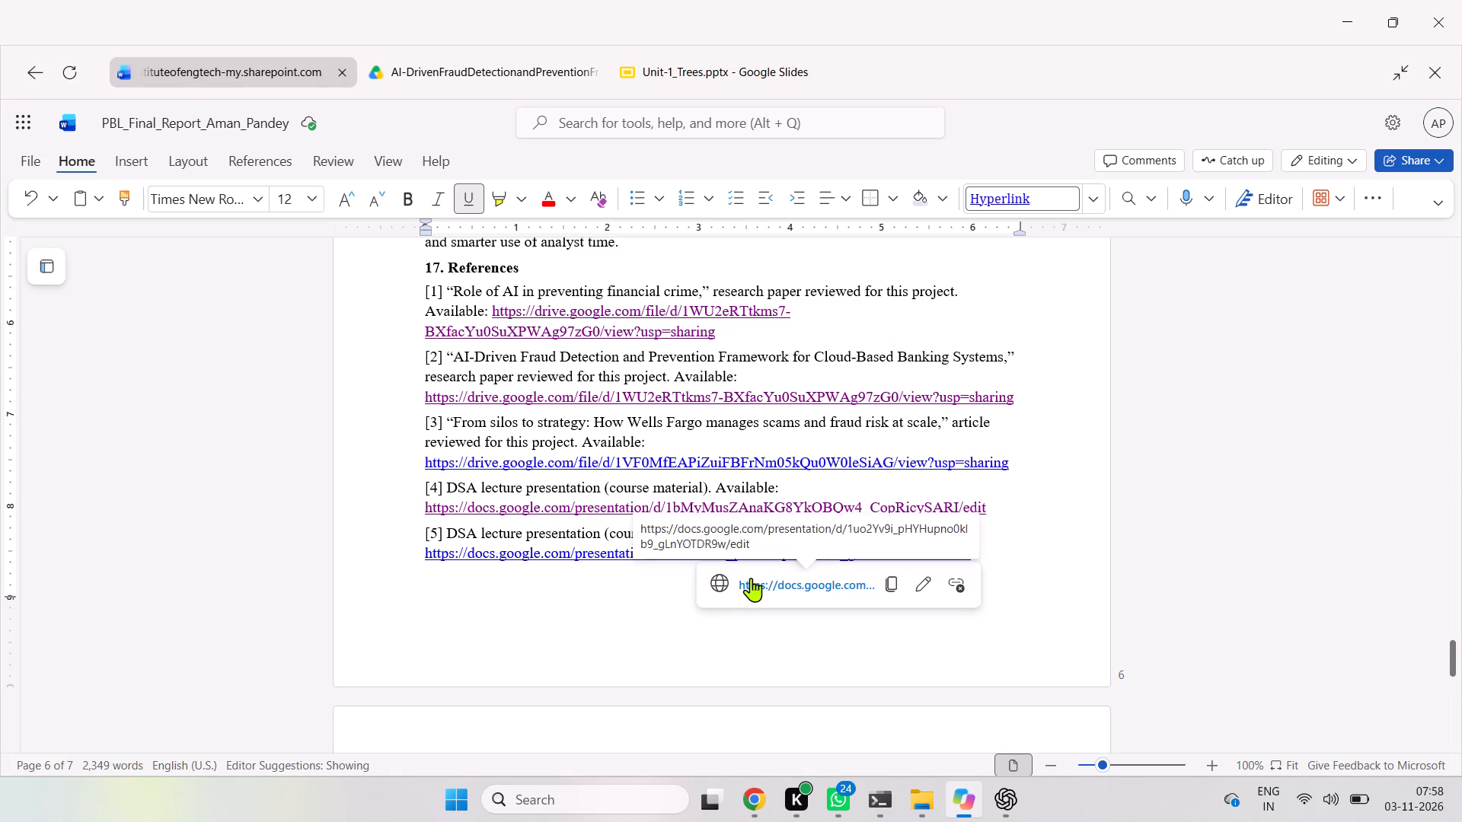
{"action": "left_click", "coordinate": [751, 578]}
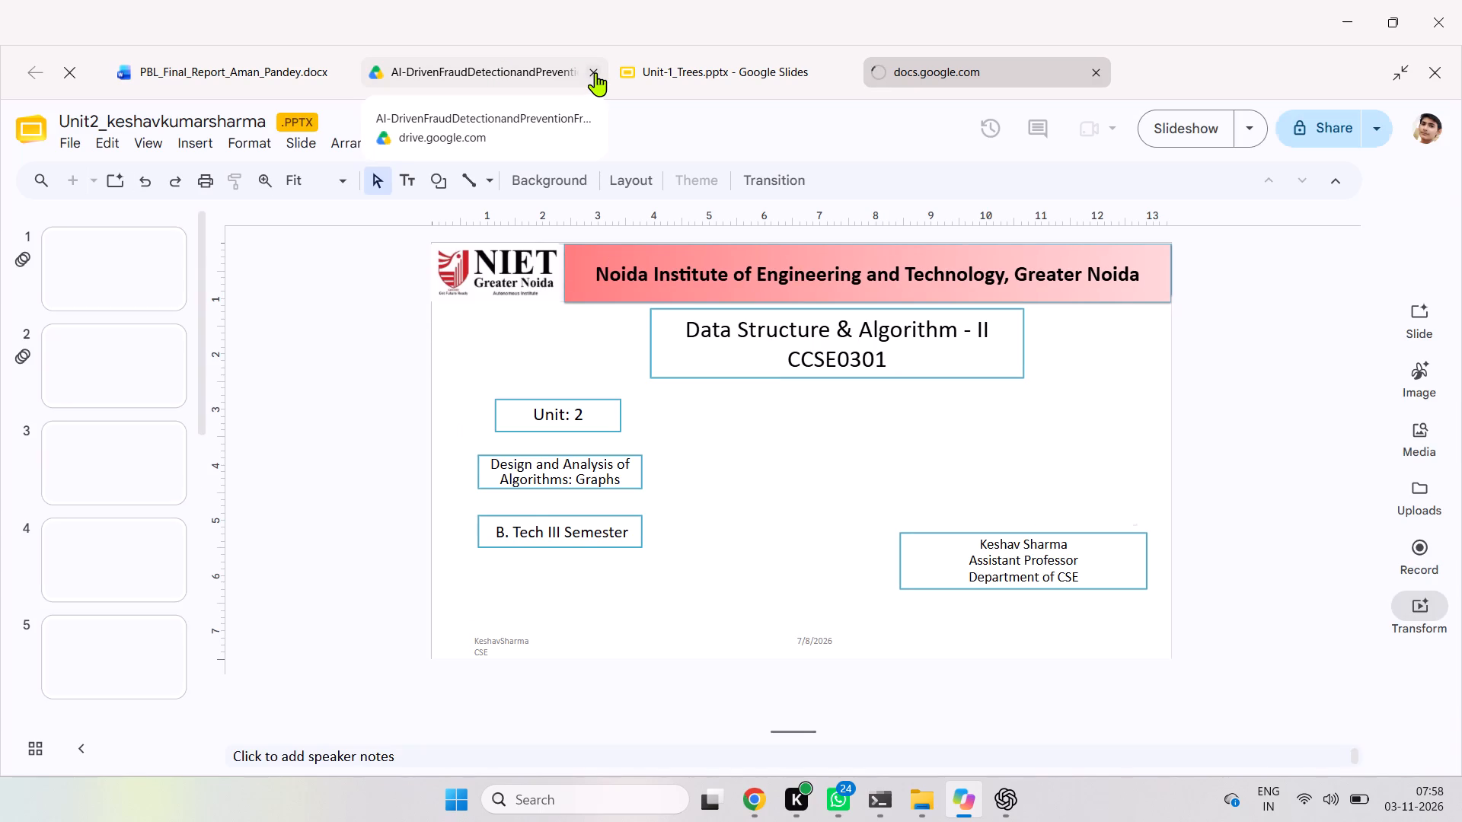
{"action": "left_click", "coordinate": [595, 72]}
{"action": "left_click", "coordinate": [595, 72]}
{"action": "left_click", "coordinate": [595, 72]}
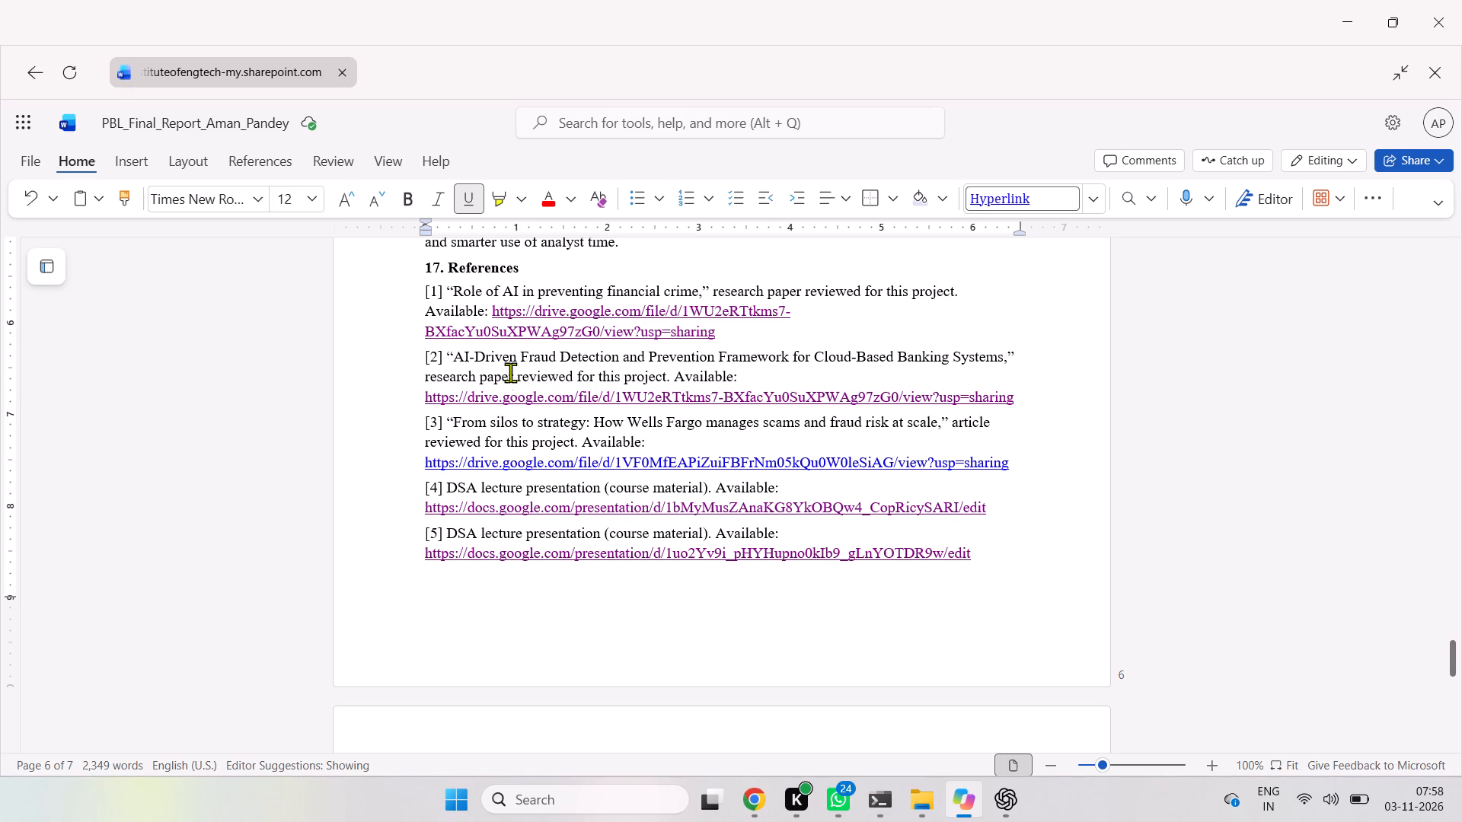
Check the linked files of references [2] and [3], skim the Wells Fargo case study, and close both to return to the report.
{"action": "left_click", "coordinate": [496, 402]}
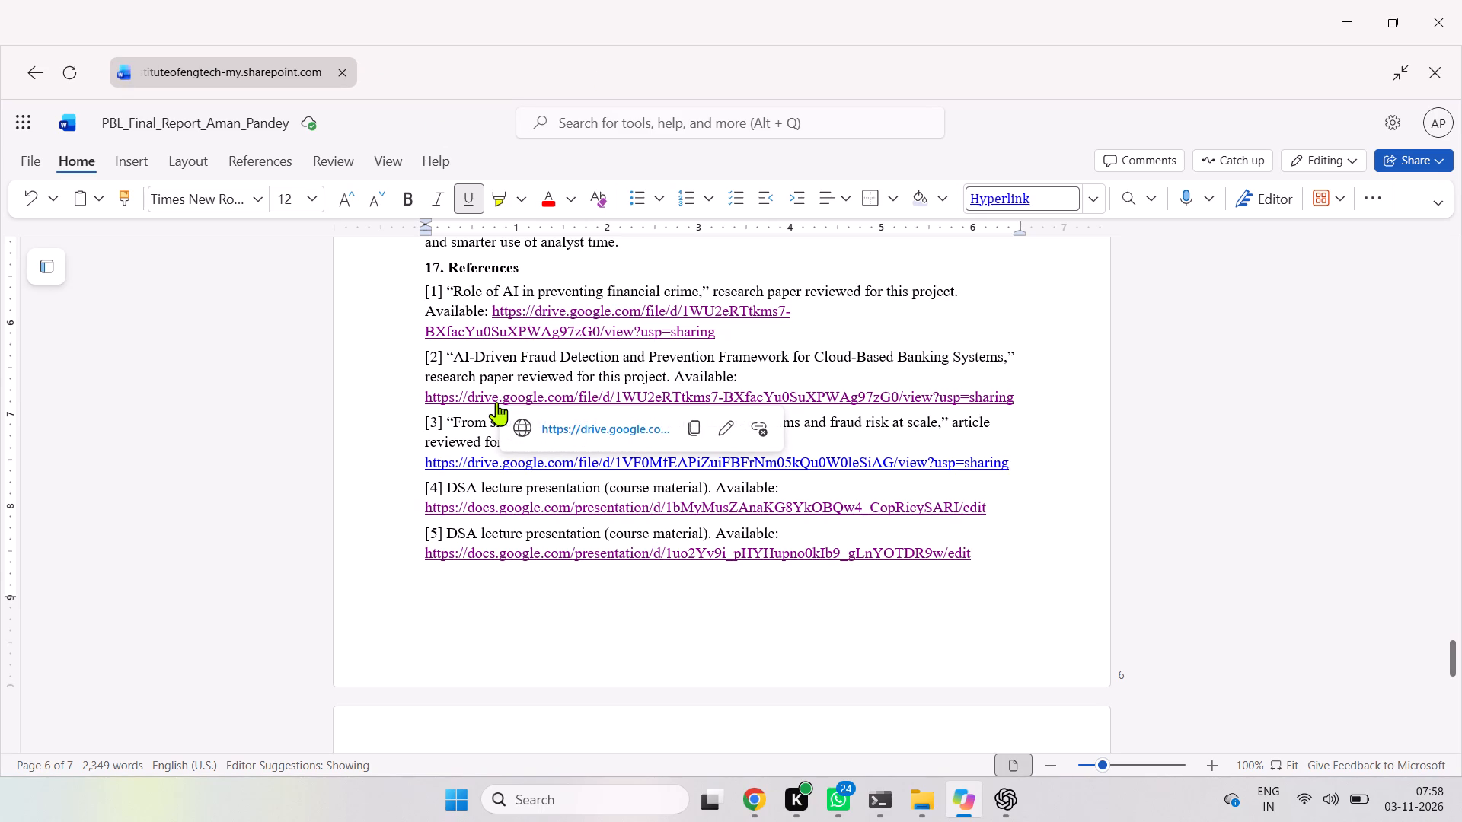
{"action": "left_click", "coordinate": [563, 430]}
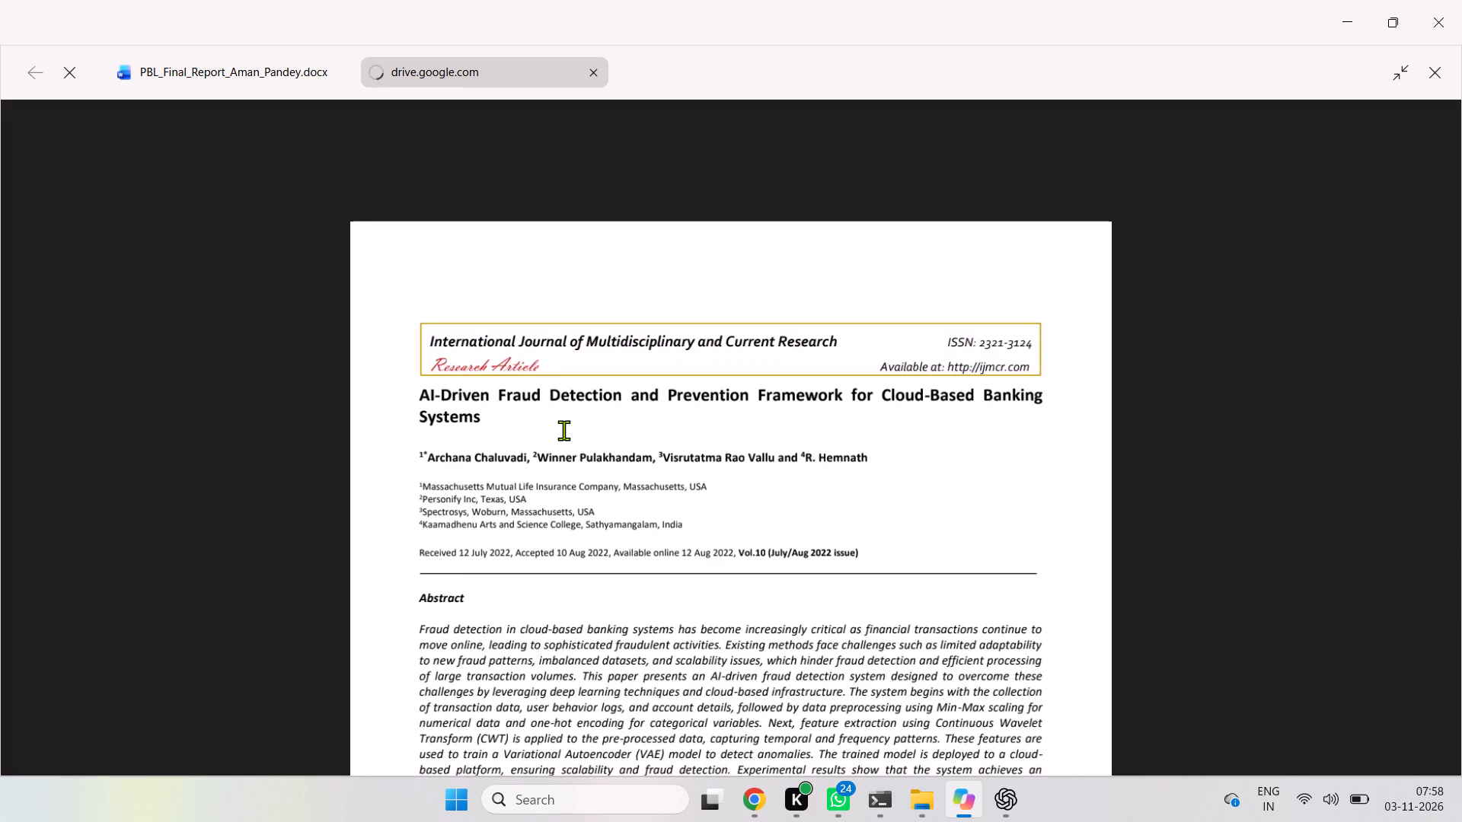
{"action": "left_click", "coordinate": [252, 71]}
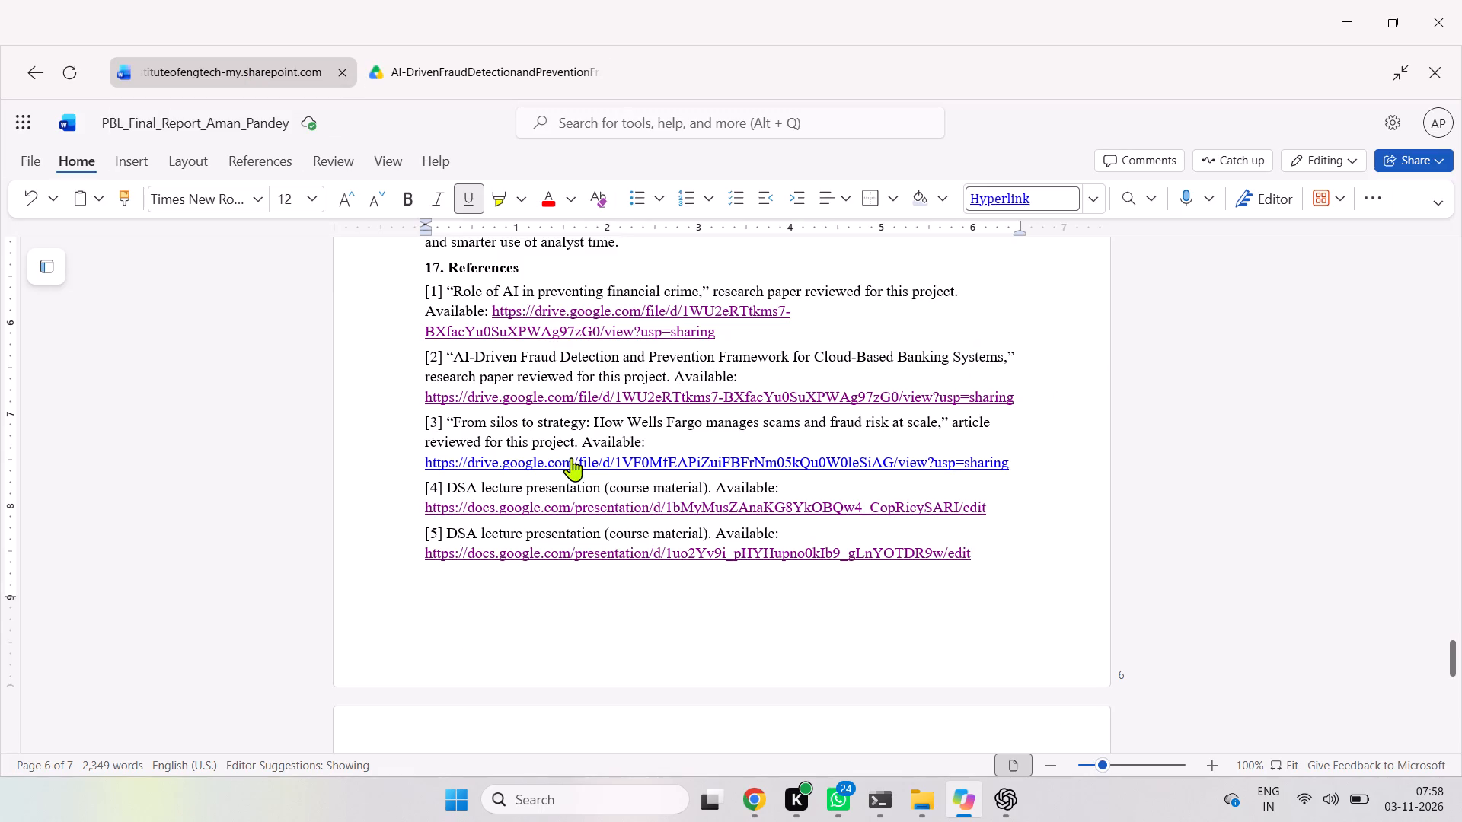
{"action": "left_click", "coordinate": [557, 461]}
{"action": "left_click", "coordinate": [693, 495]}
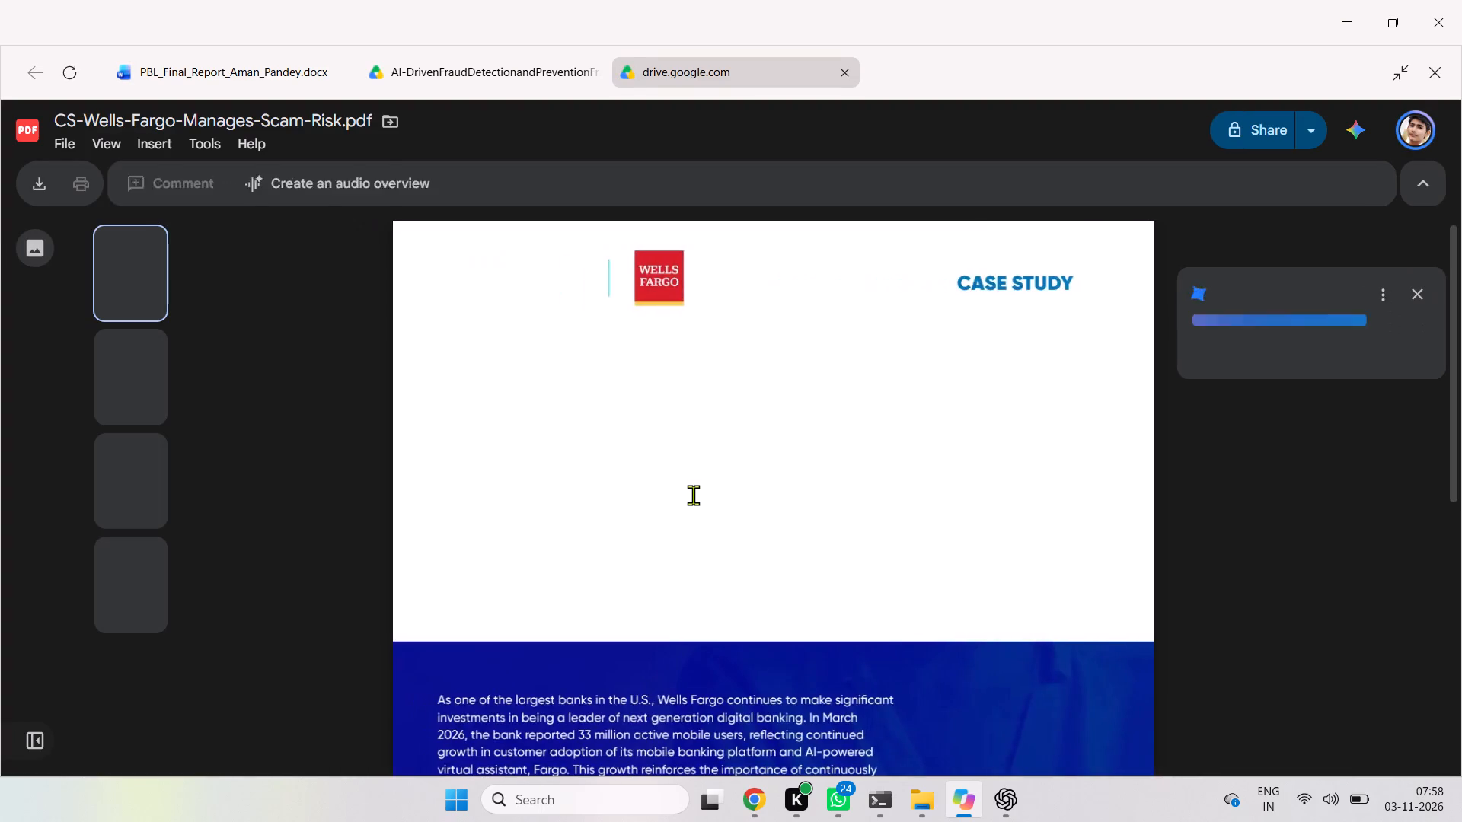
{"action": "scroll", "coordinate": [693, 495], "scroll_direction": "down", "scroll_amount": 9}
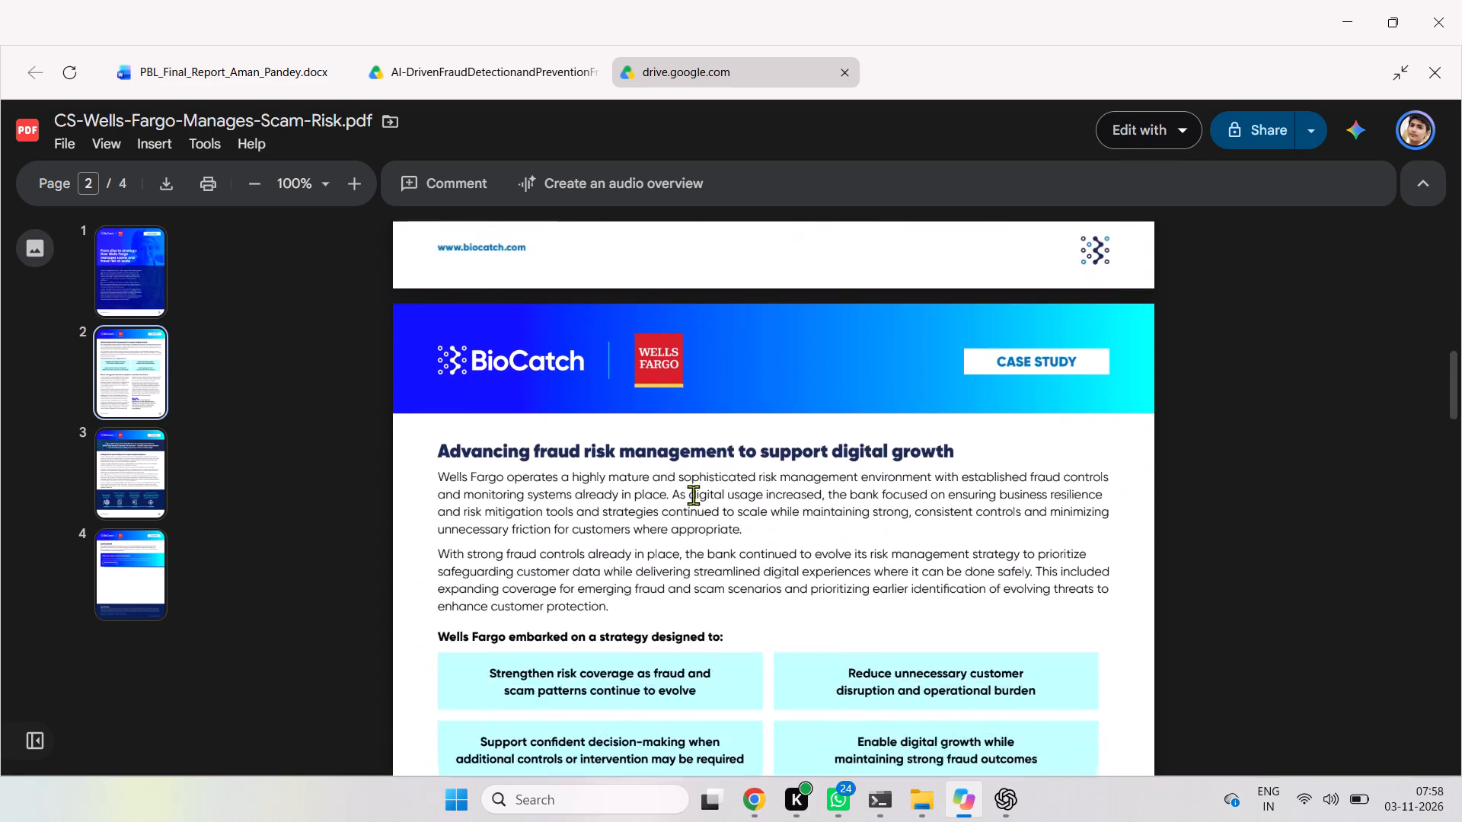
{"action": "scroll", "coordinate": [693, 495], "scroll_direction": "down", "scroll_amount": 2}
{"action": "scroll", "coordinate": [693, 495], "scroll_direction": "up", "scroll_amount": 8}
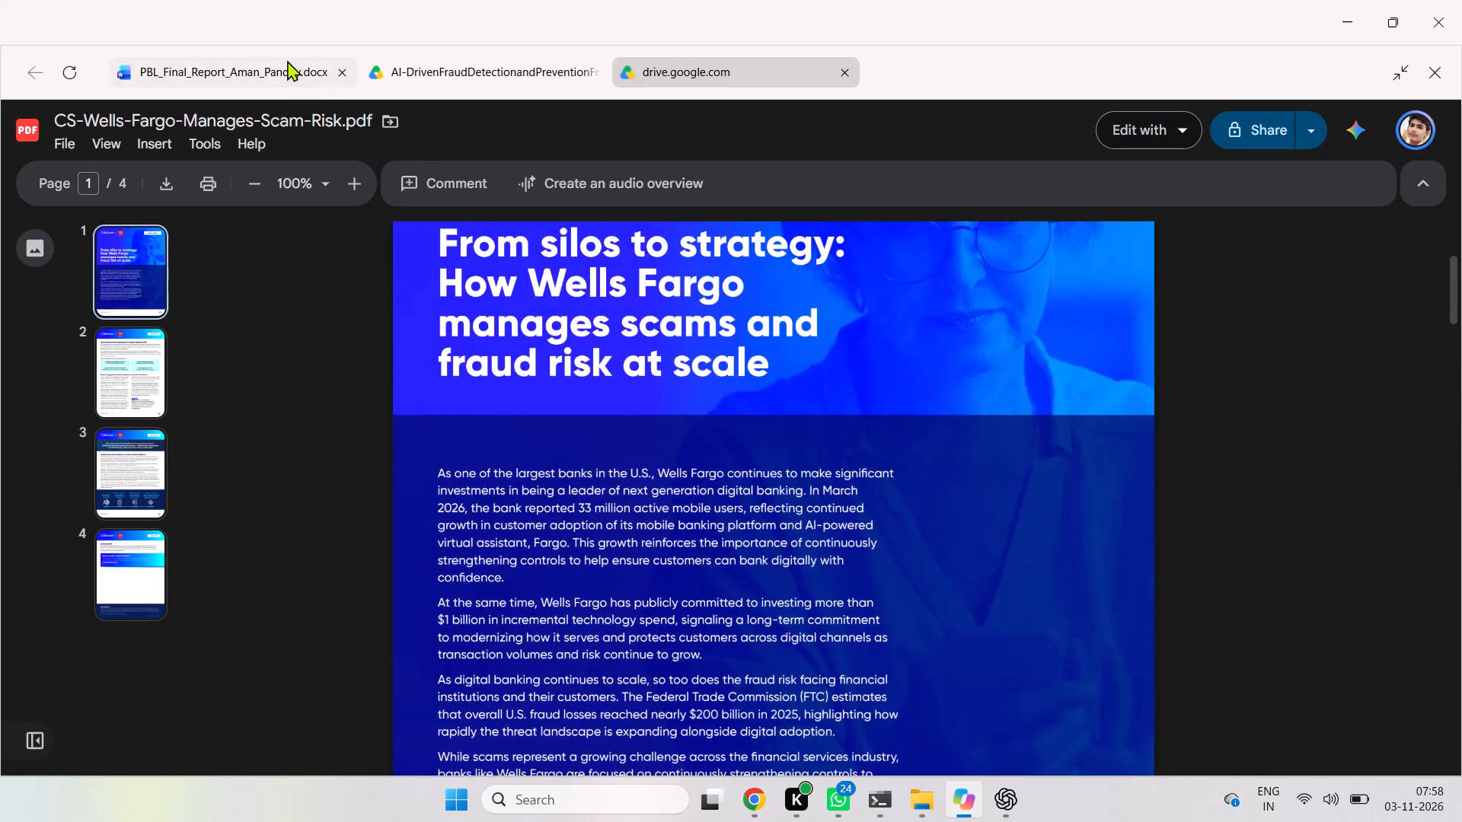
{"action": "left_click", "coordinate": [286, 59]}
{"action": "left_click", "coordinate": [592, 75]}
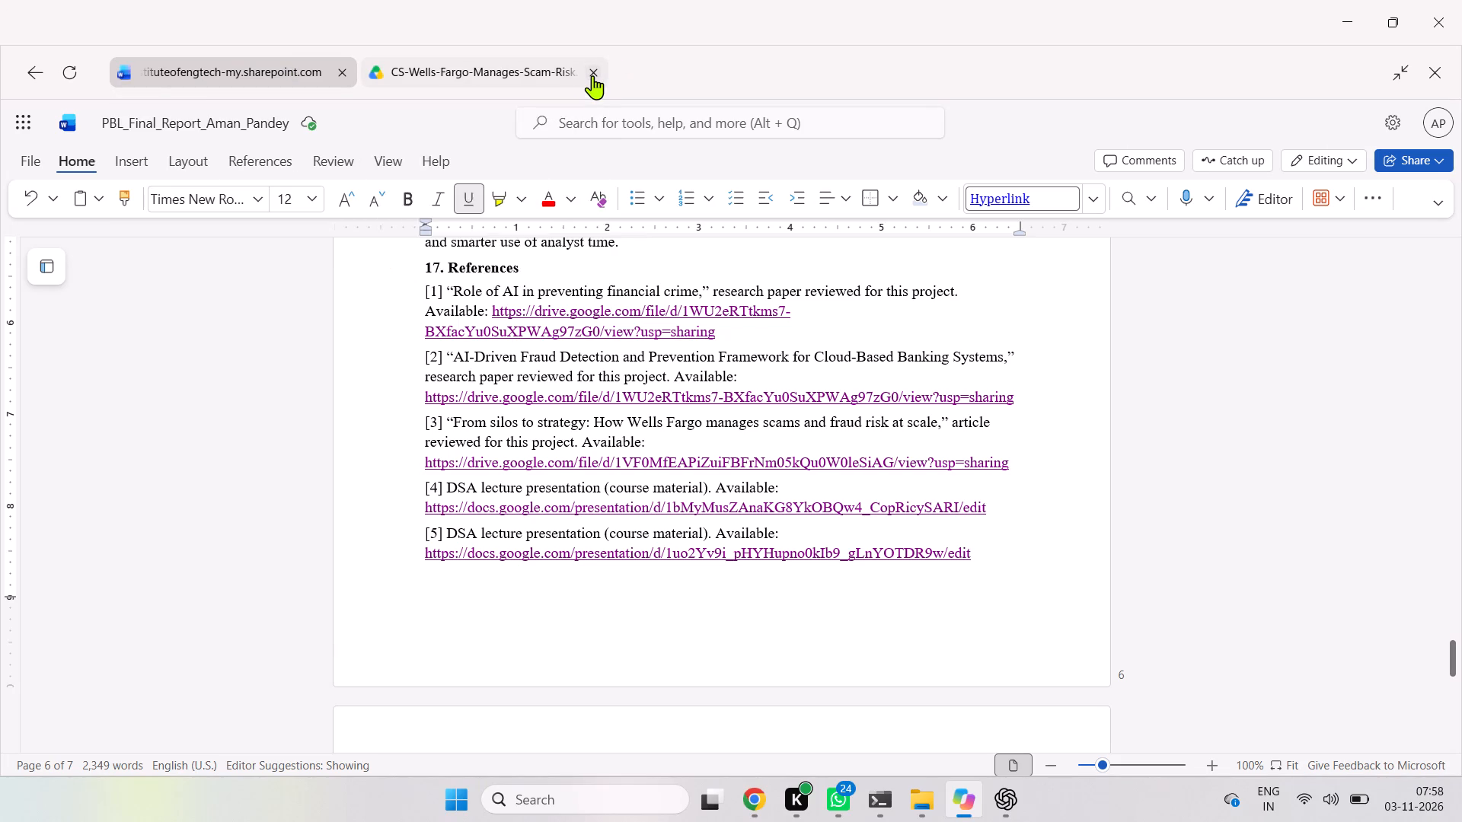
{"action": "left_click", "coordinate": [592, 75]}
Insert the JPEG signature picture from Downloads on the blank line between Student Name & Signature and Date in the Student Declaration.
{"action": "scroll", "coordinate": [632, 471], "scroll_direction": "up", "scroll_amount": 8}
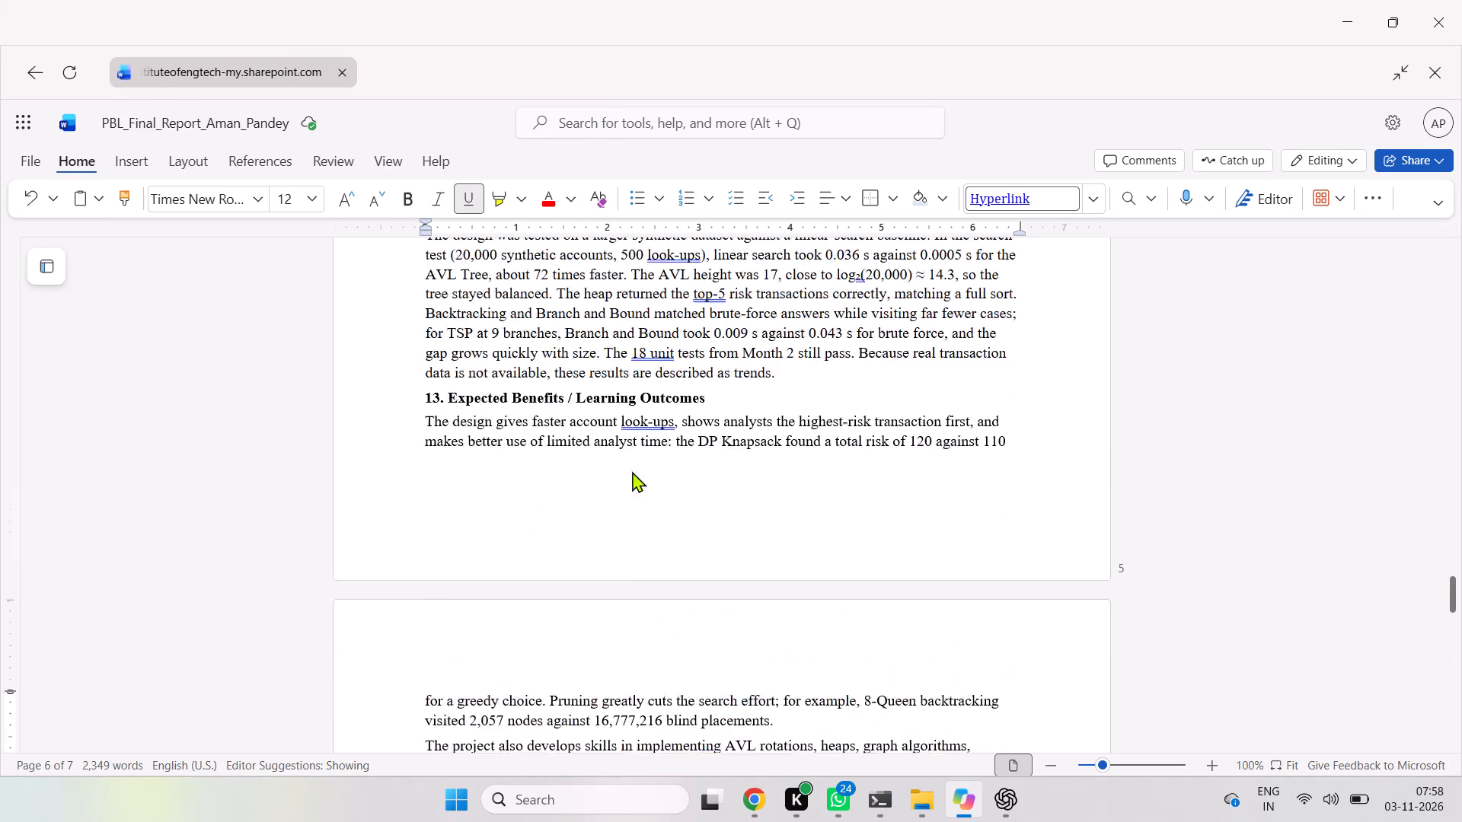
{"action": "scroll", "coordinate": [632, 471], "scroll_direction": "up", "scroll_amount": 15}
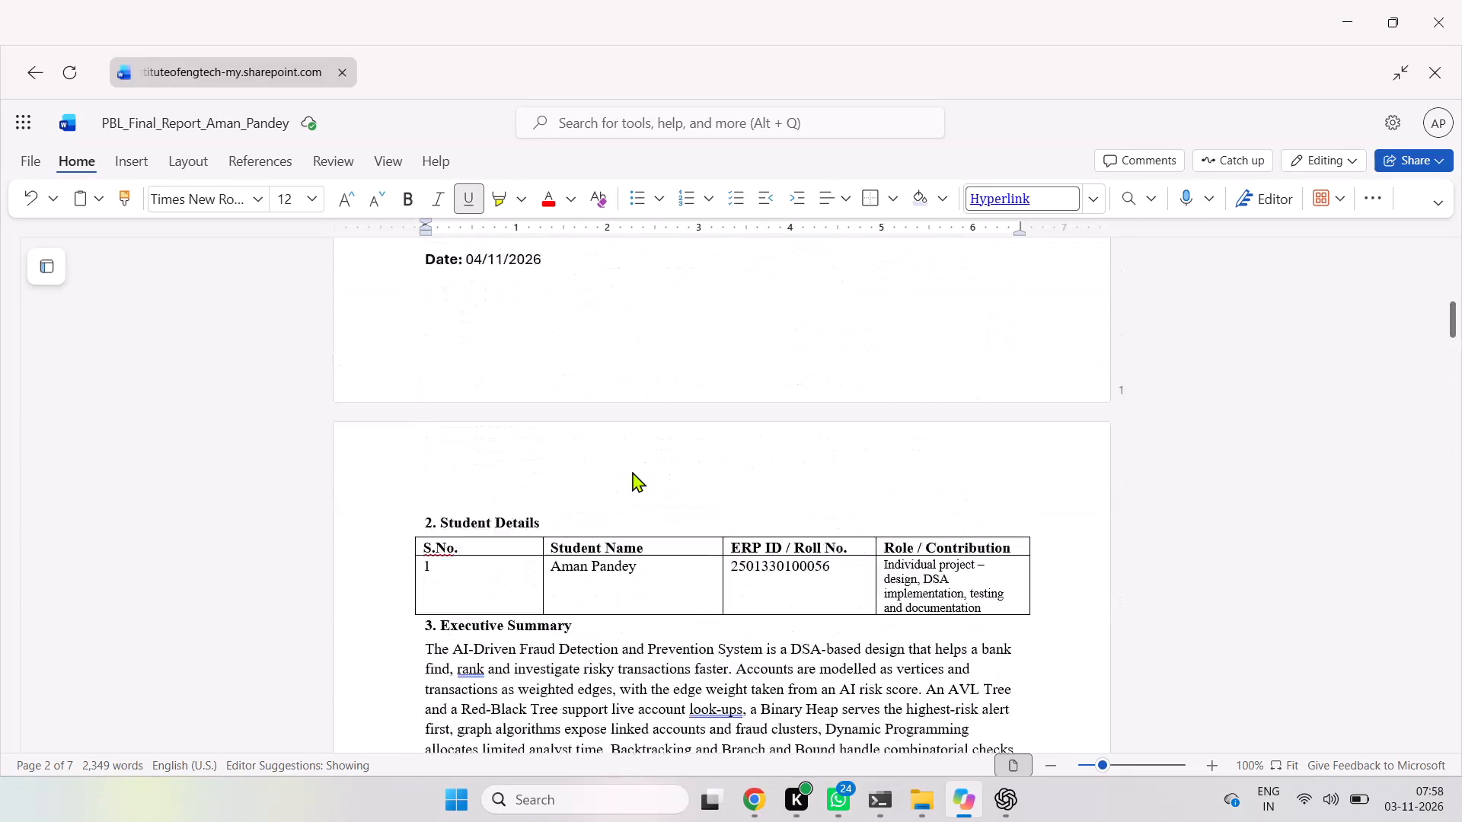
{"action": "scroll", "coordinate": [632, 471], "scroll_direction": "up", "scroll_amount": 1}
{"action": "scroll", "coordinate": [632, 471], "scroll_direction": "down", "scroll_amount": 3}
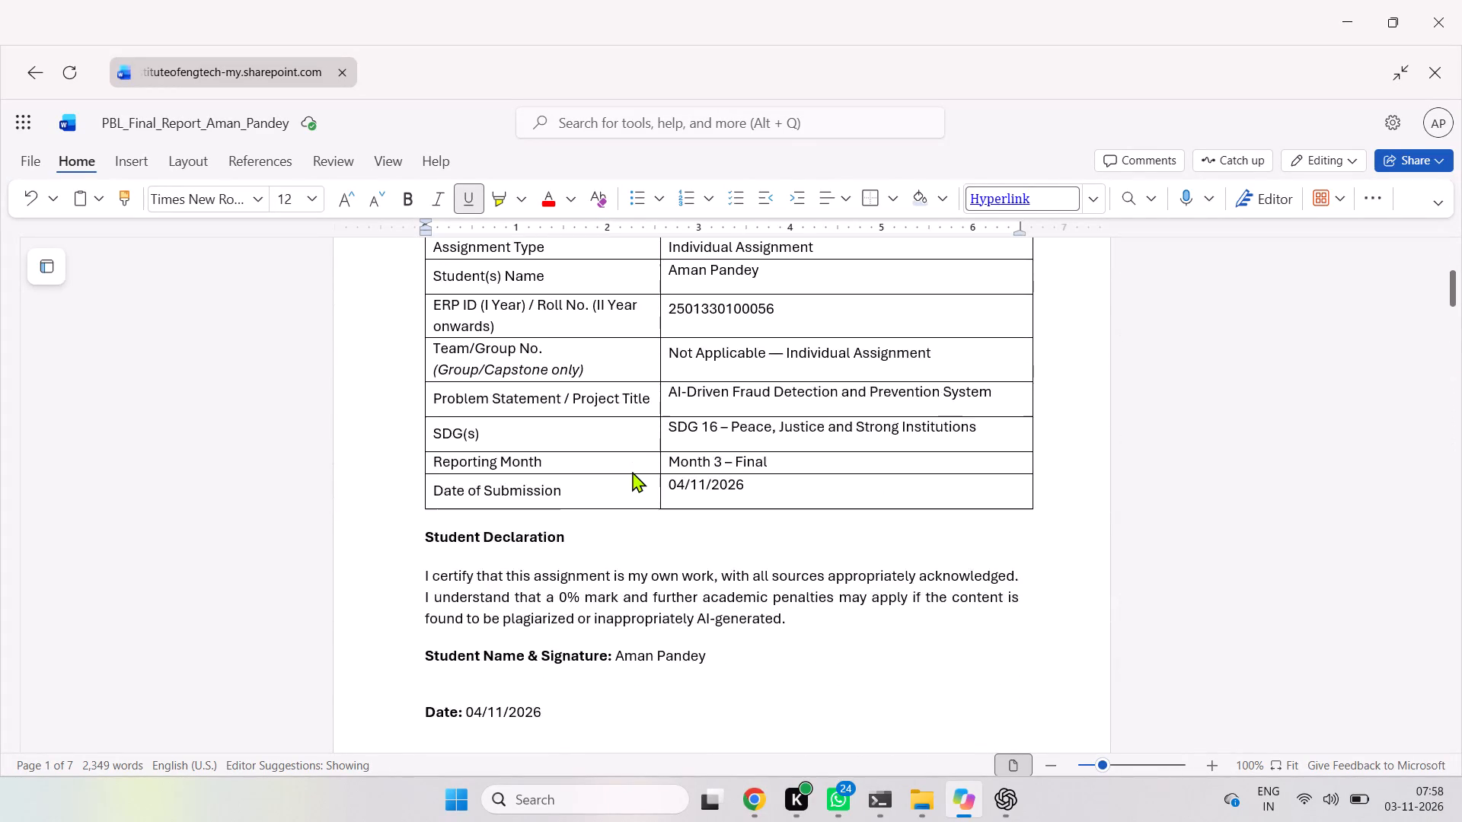
{"action": "scroll", "coordinate": [632, 471], "scroll_direction": "down", "scroll_amount": 1}
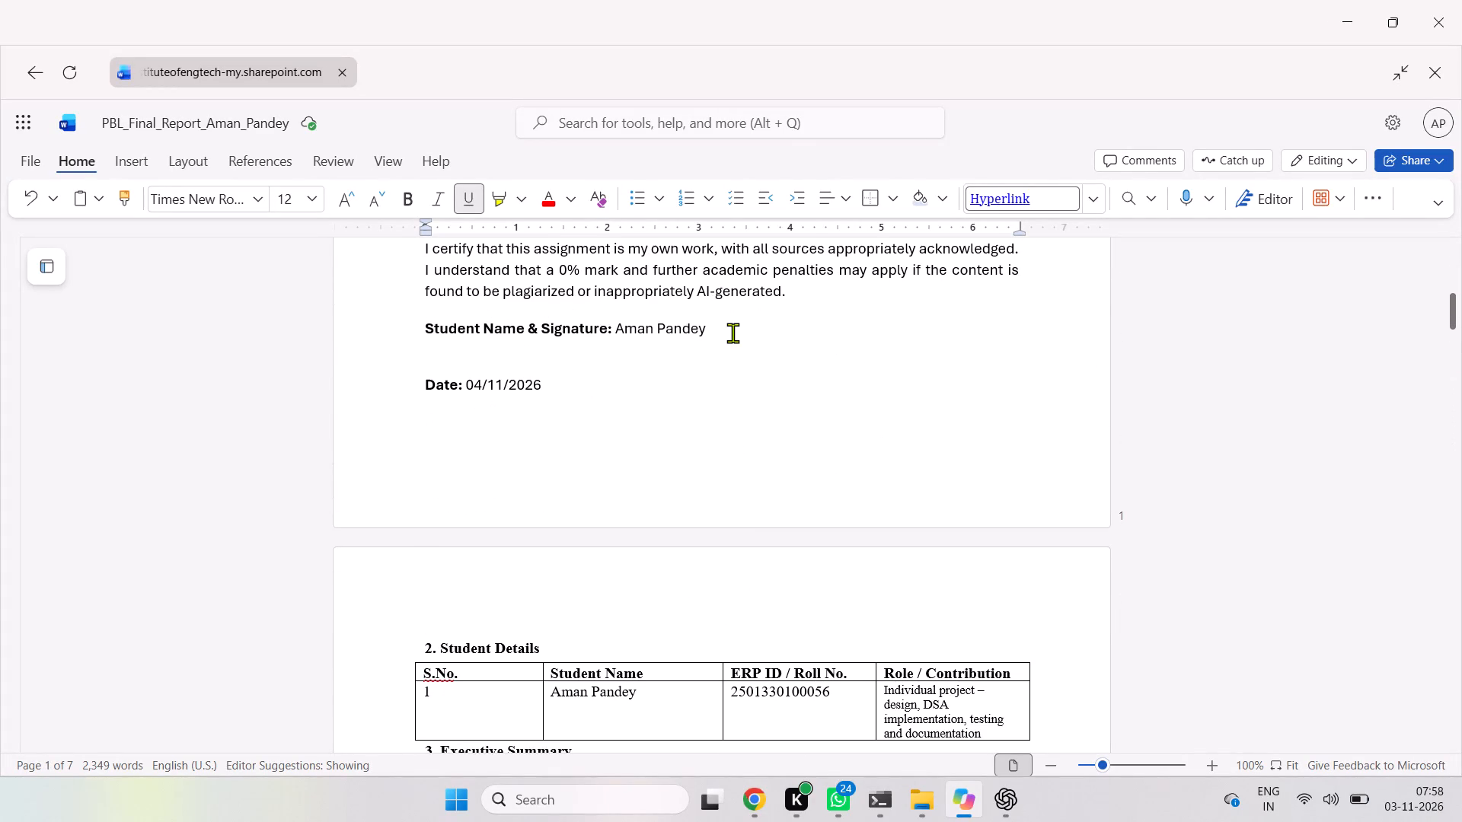
{"action": "left_click", "coordinate": [733, 333]}
{"action": "key", "text": "Return"}
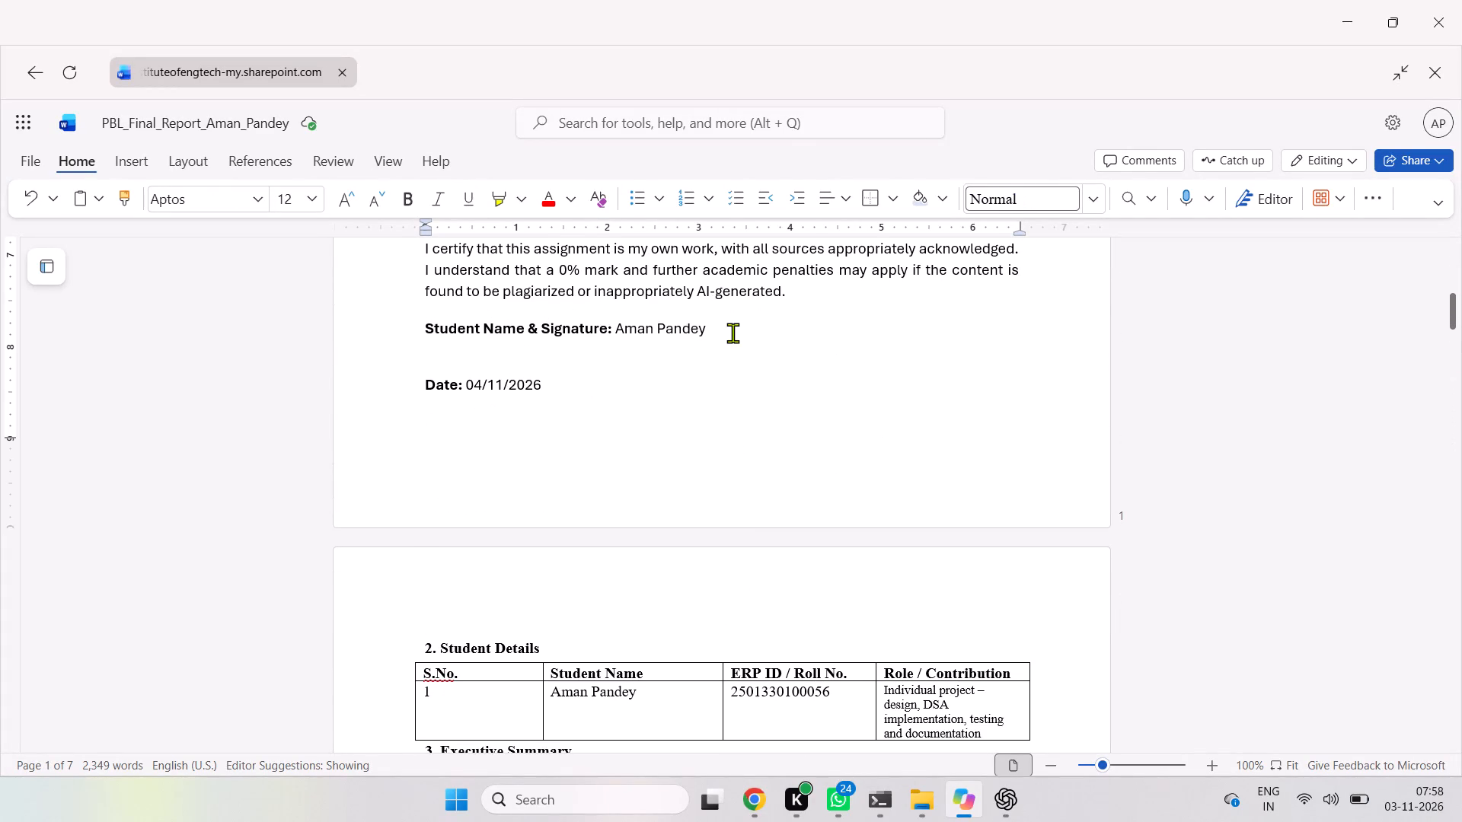
{"action": "key", "text": "Return"}
{"action": "key", "text": "Return"}
{"action": "left_click", "coordinate": [606, 351]}
{"action": "left_click", "coordinate": [132, 159]}
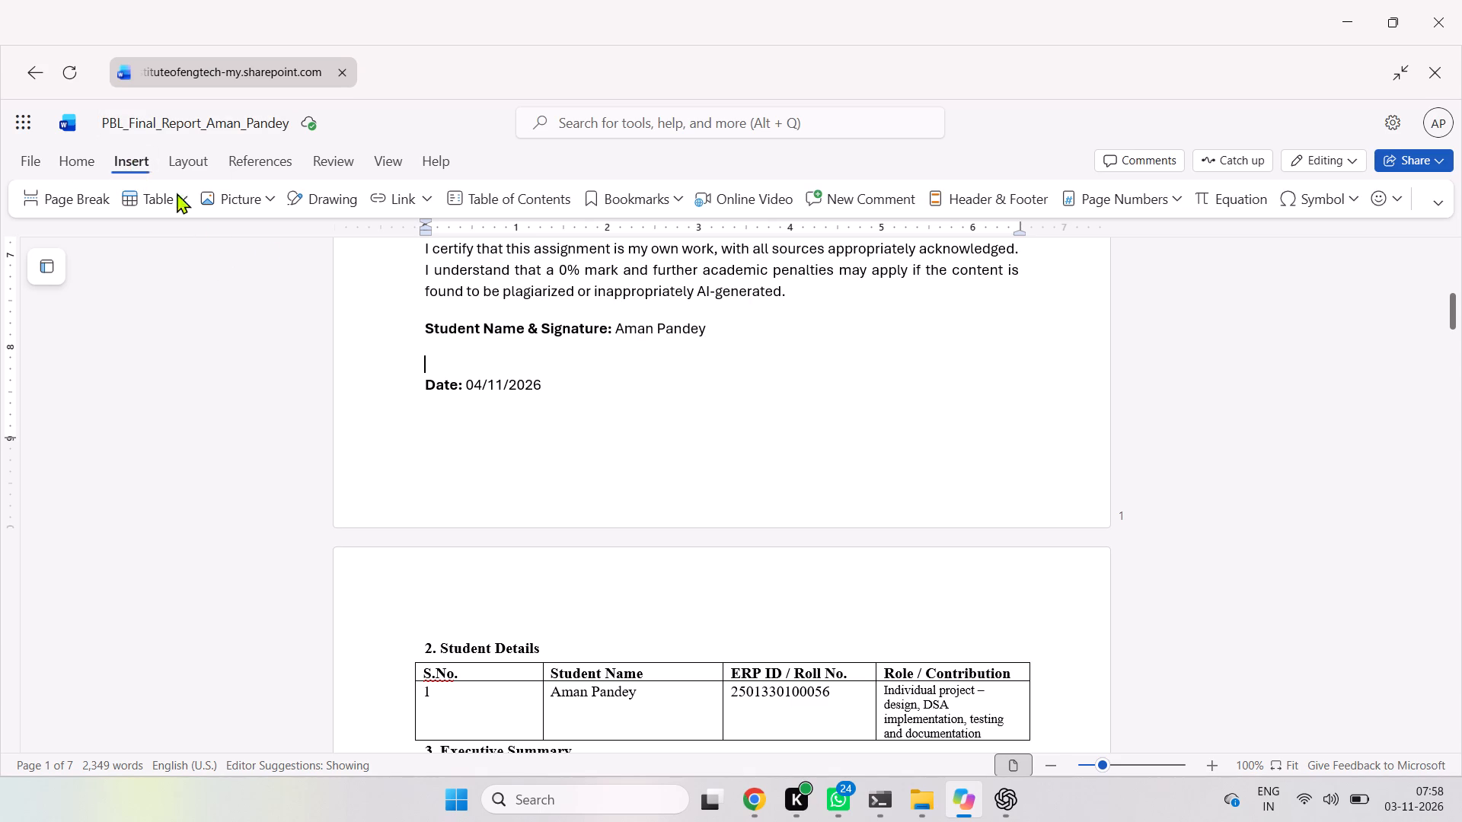
{"action": "left_click", "coordinate": [255, 193]}
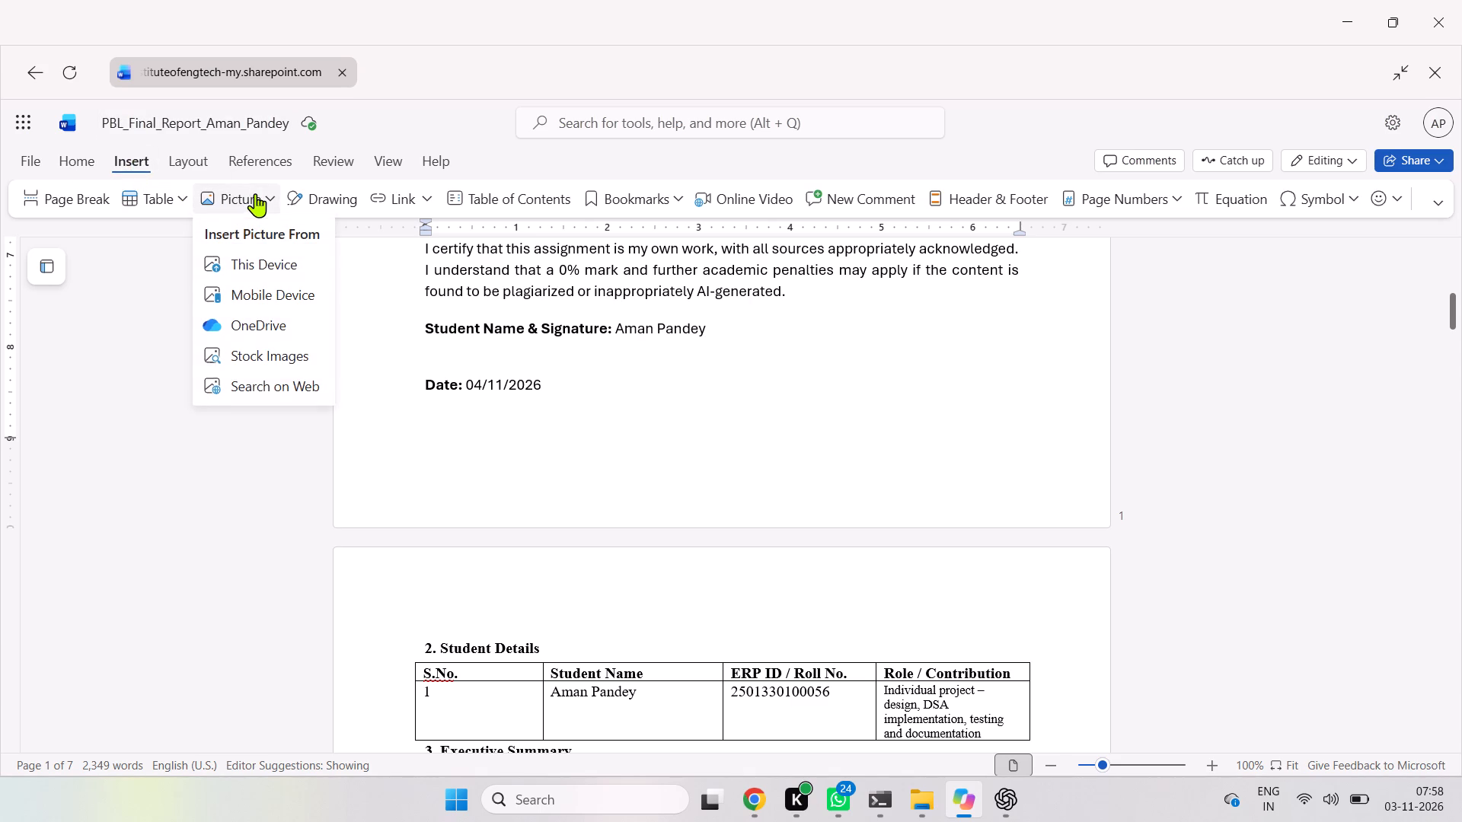
{"action": "left_click", "coordinate": [276, 266]}
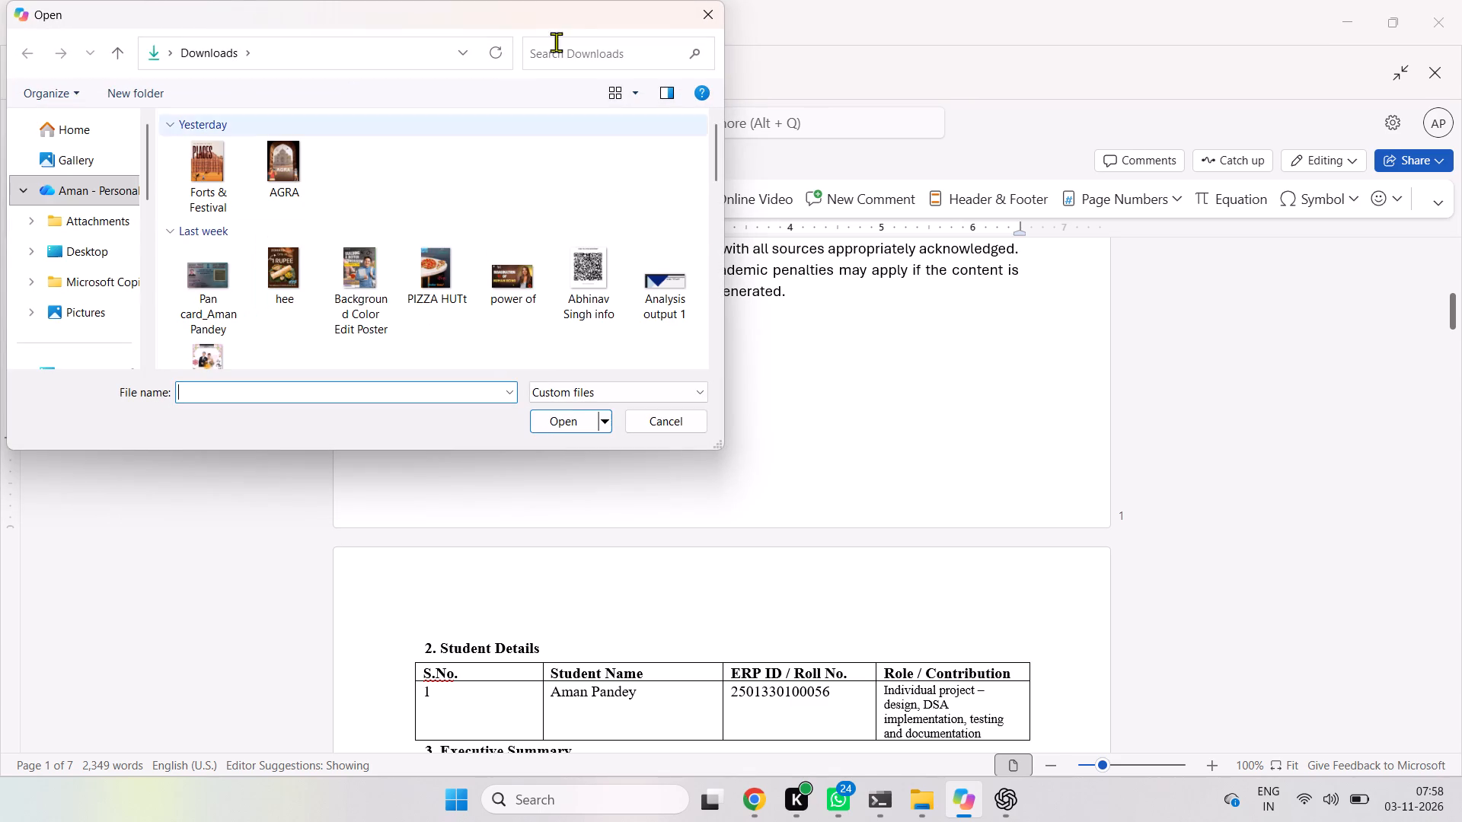
{"action": "left_click", "coordinate": [573, 59]}
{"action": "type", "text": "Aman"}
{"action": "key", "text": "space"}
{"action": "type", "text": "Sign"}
{"action": "left_click", "coordinate": [487, 210]}
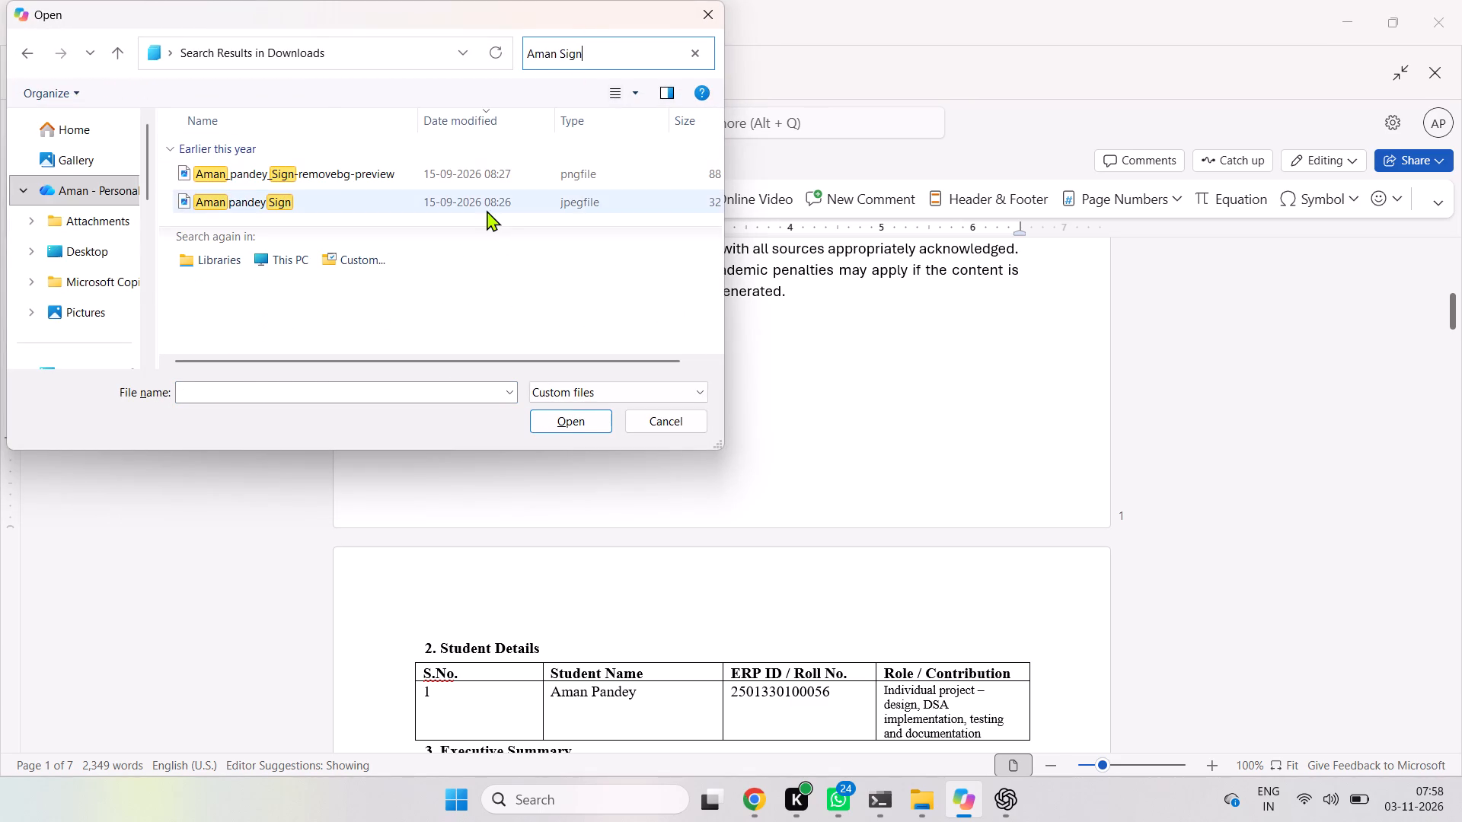
{"action": "left_click", "coordinate": [554, 425]}
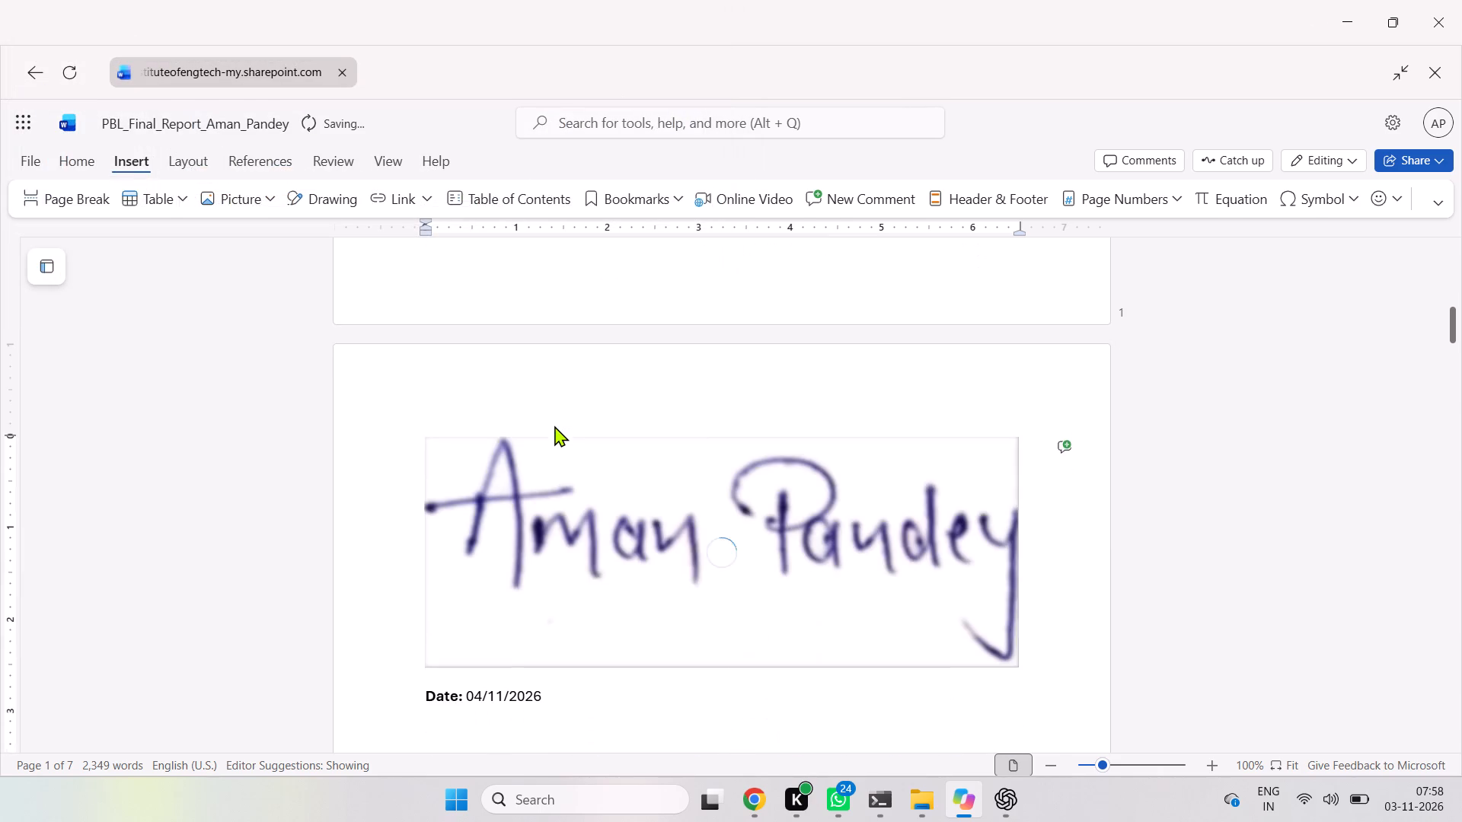
Shrink the inserted signature picture proportionally to about 0.56" wide and 0.22" high.
{"action": "left_click_drag", "start_coordinate": [427, 438], "coordinate": [636, 506]}
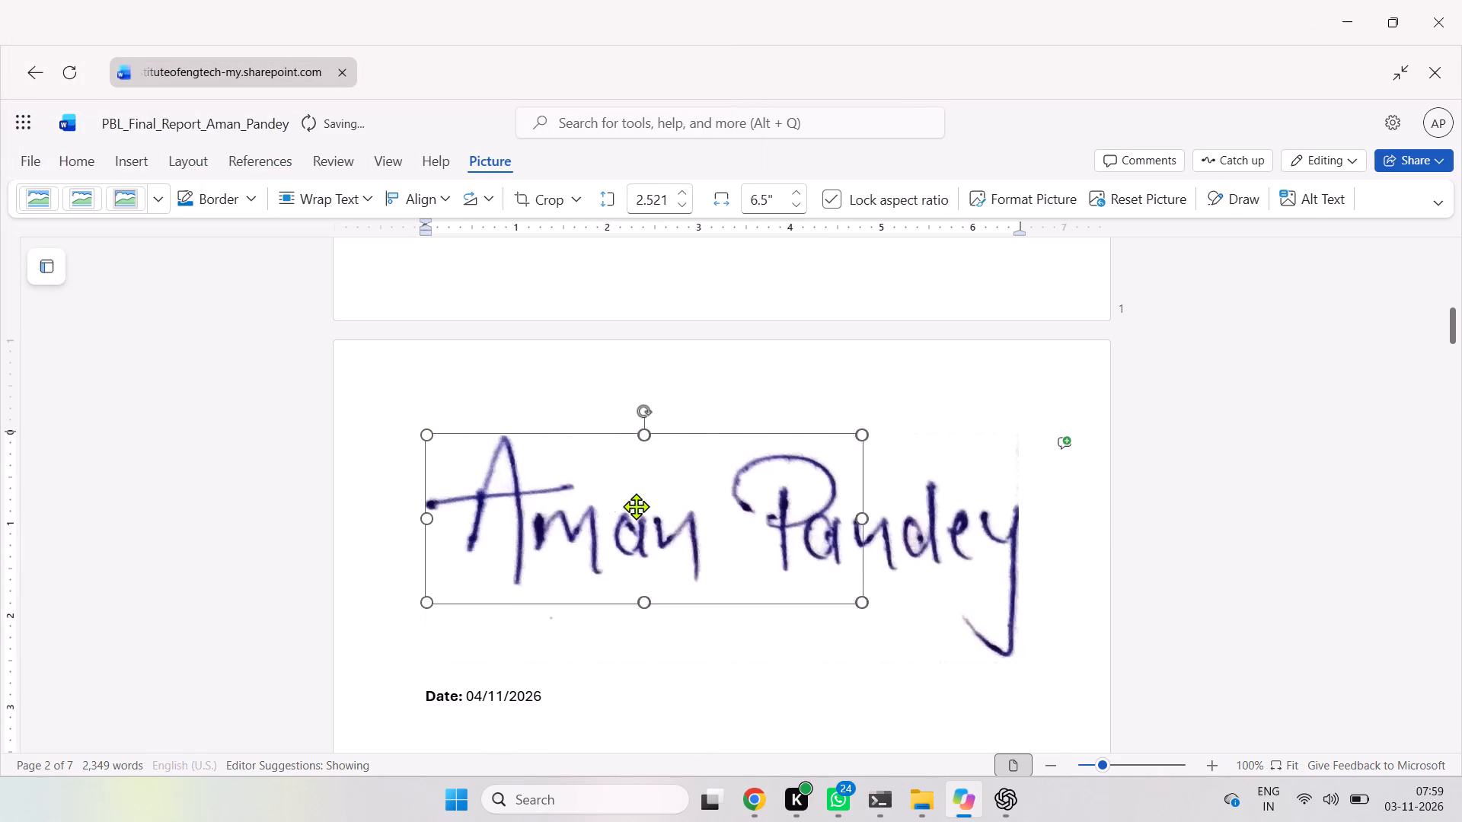
{"action": "left_click_drag", "start_coordinate": [636, 506], "coordinate": [766, 557]}
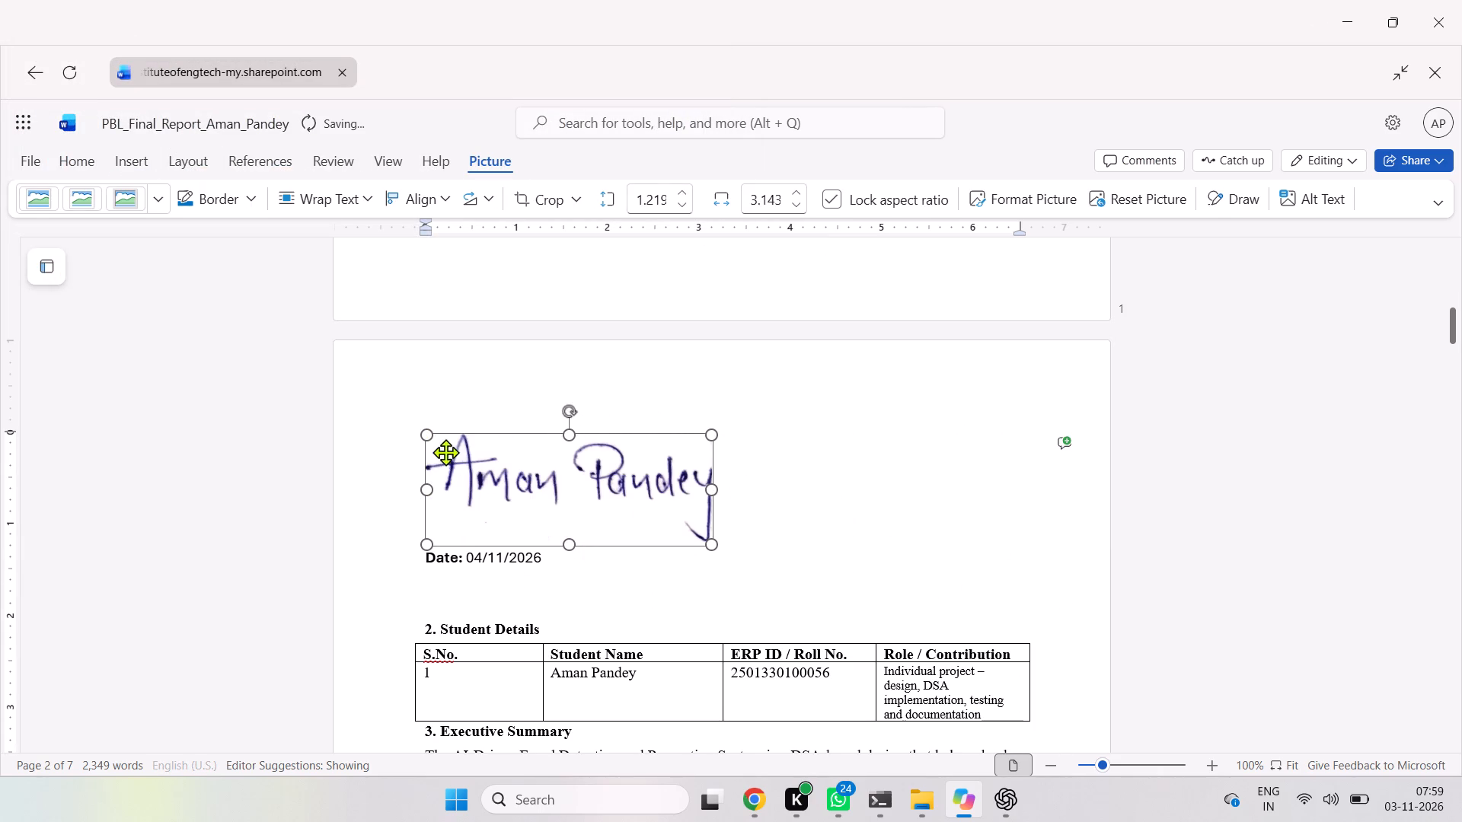
{"action": "left_click_drag", "start_coordinate": [425, 435], "coordinate": [656, 488]}
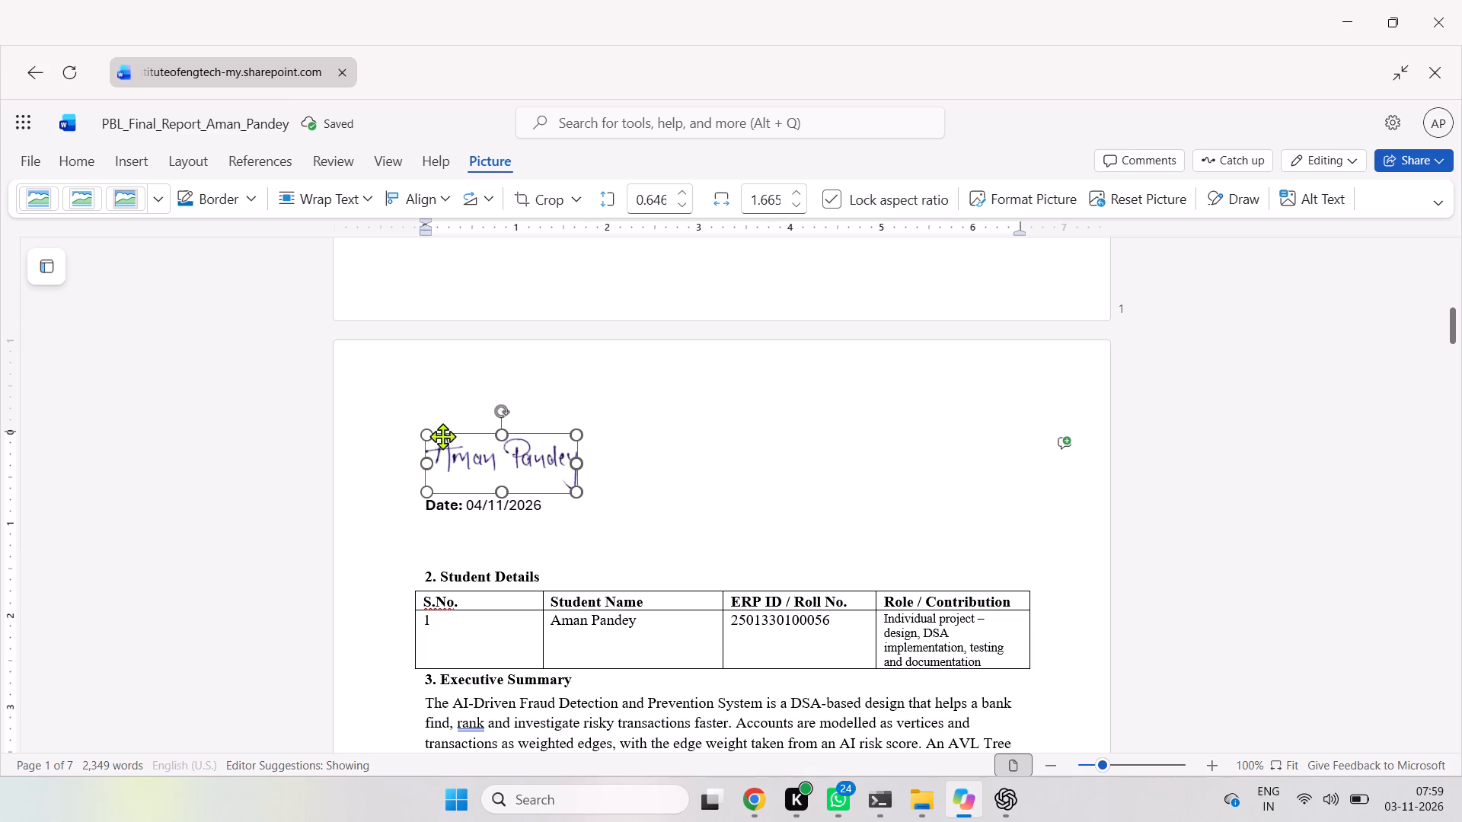
{"action": "left_click_drag", "start_coordinate": [428, 438], "coordinate": [642, 477]}
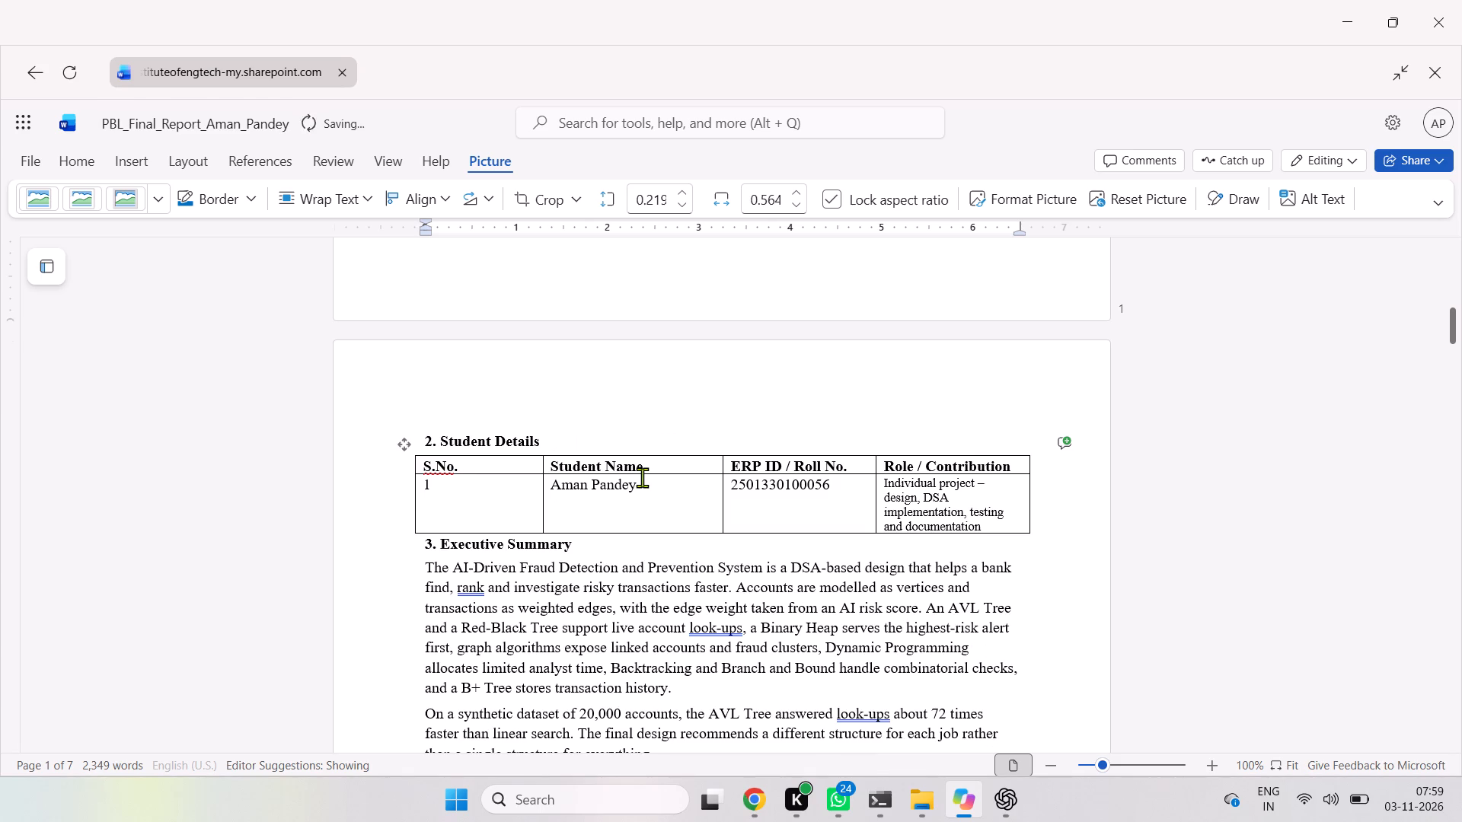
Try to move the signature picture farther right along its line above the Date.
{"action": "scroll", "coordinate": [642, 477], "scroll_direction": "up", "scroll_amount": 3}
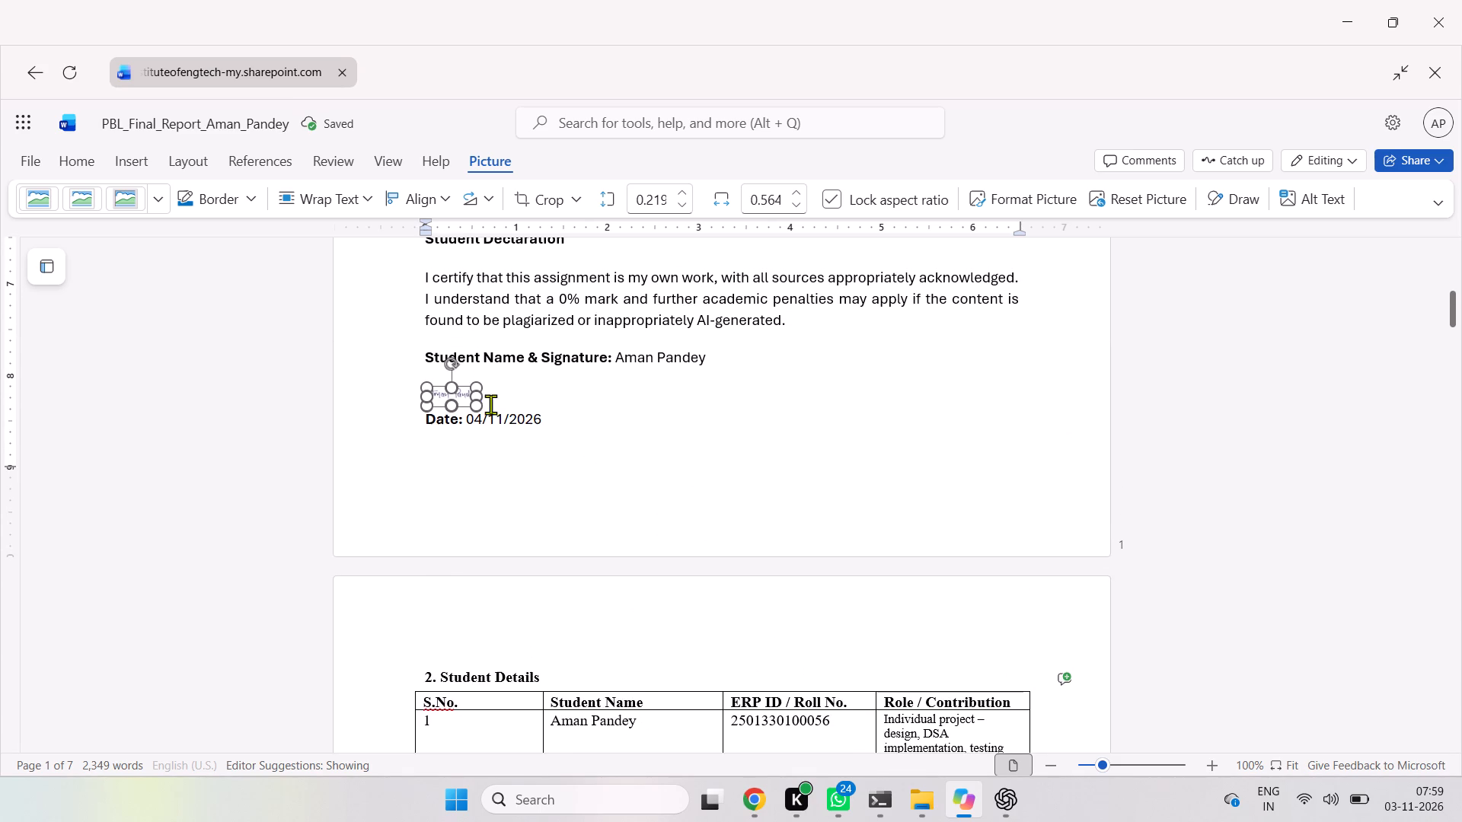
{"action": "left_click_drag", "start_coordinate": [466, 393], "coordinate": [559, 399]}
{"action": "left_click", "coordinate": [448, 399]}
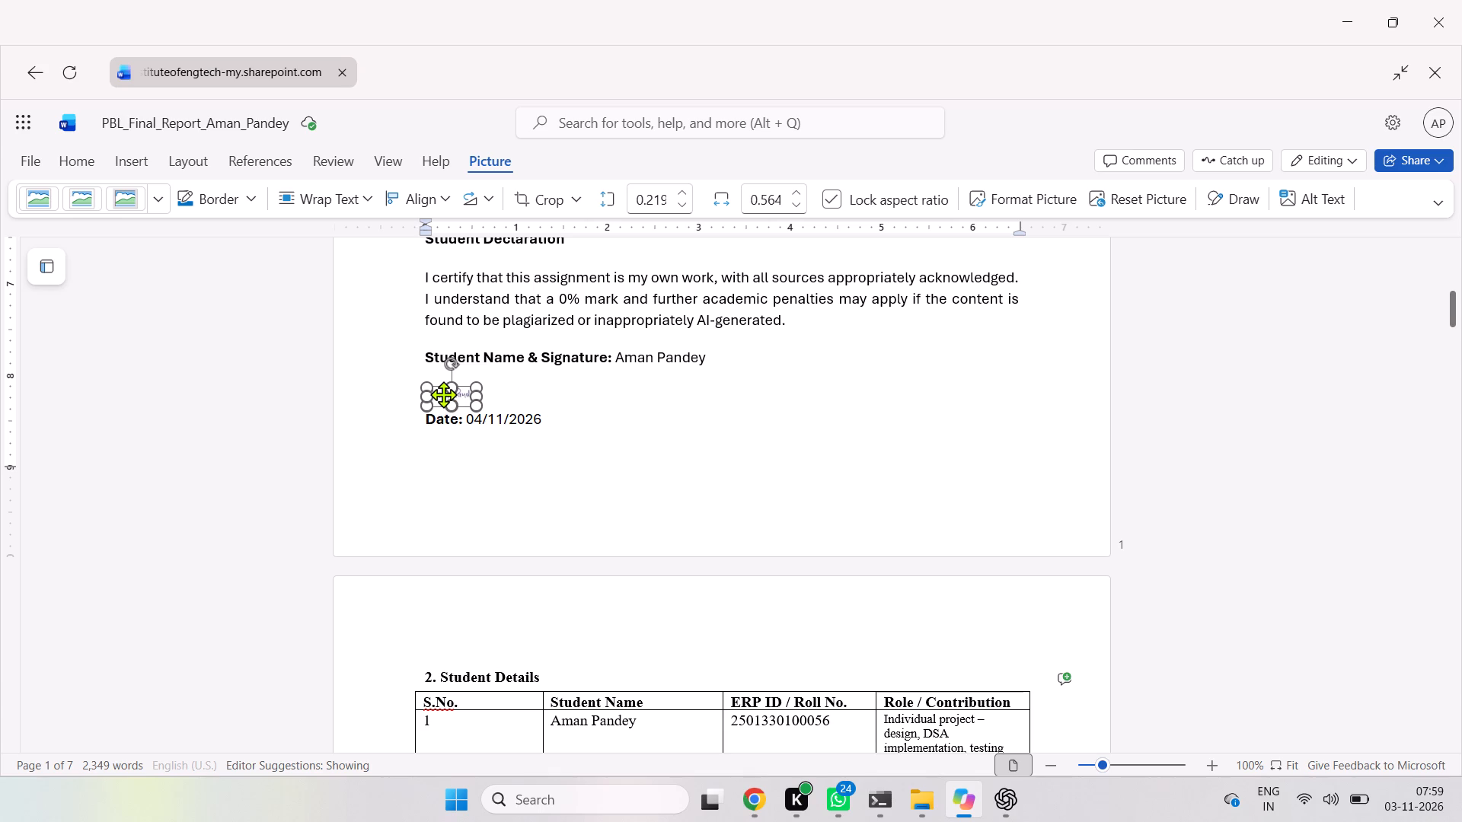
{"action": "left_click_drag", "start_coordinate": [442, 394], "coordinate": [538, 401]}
Add a blank line between the signature picture and the Date line.
{"action": "left_click", "coordinate": [424, 422]}
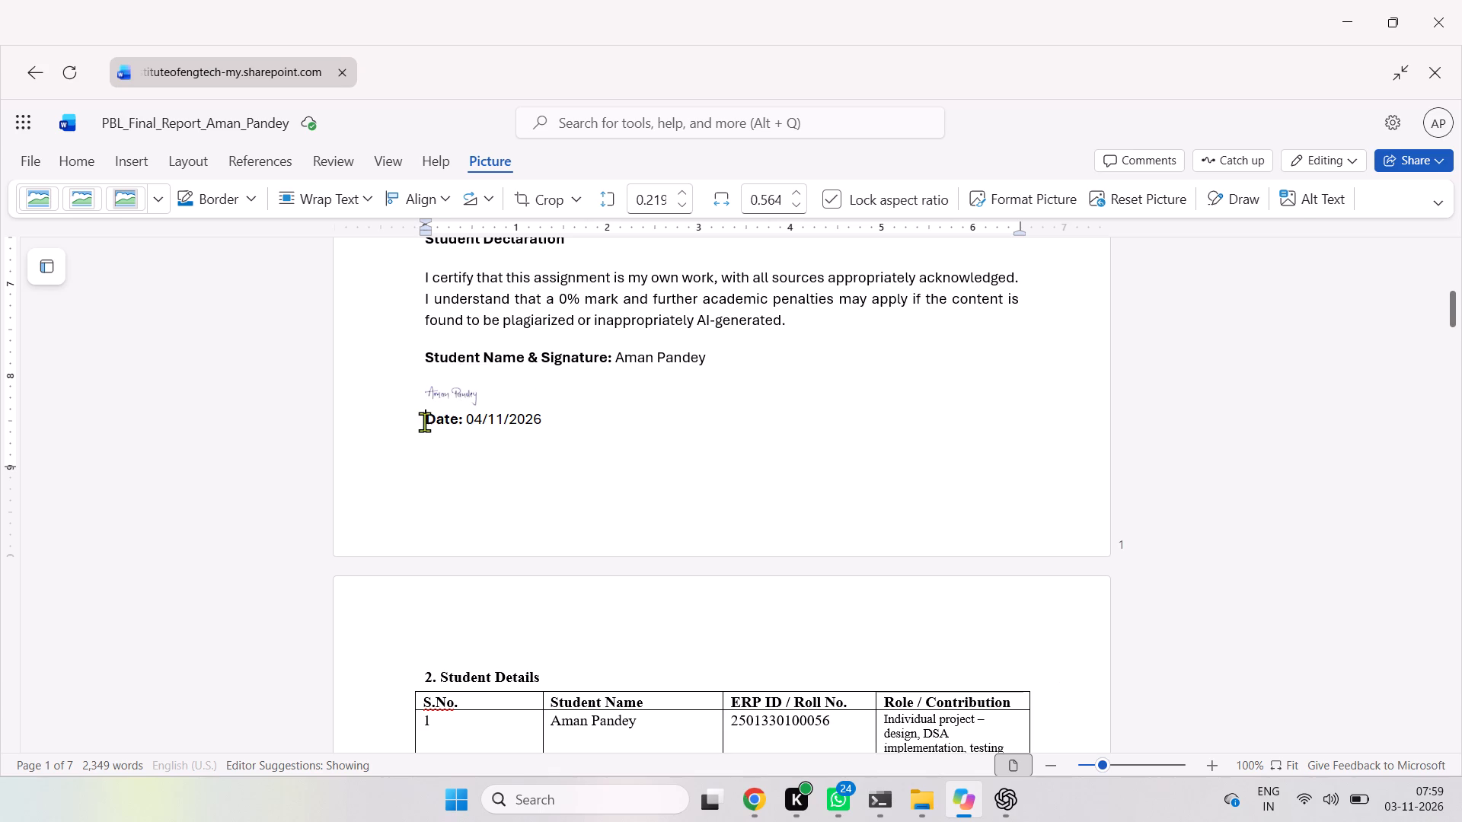
{"action": "left_click", "coordinate": [424, 420]}
{"action": "key", "text": "Return"}
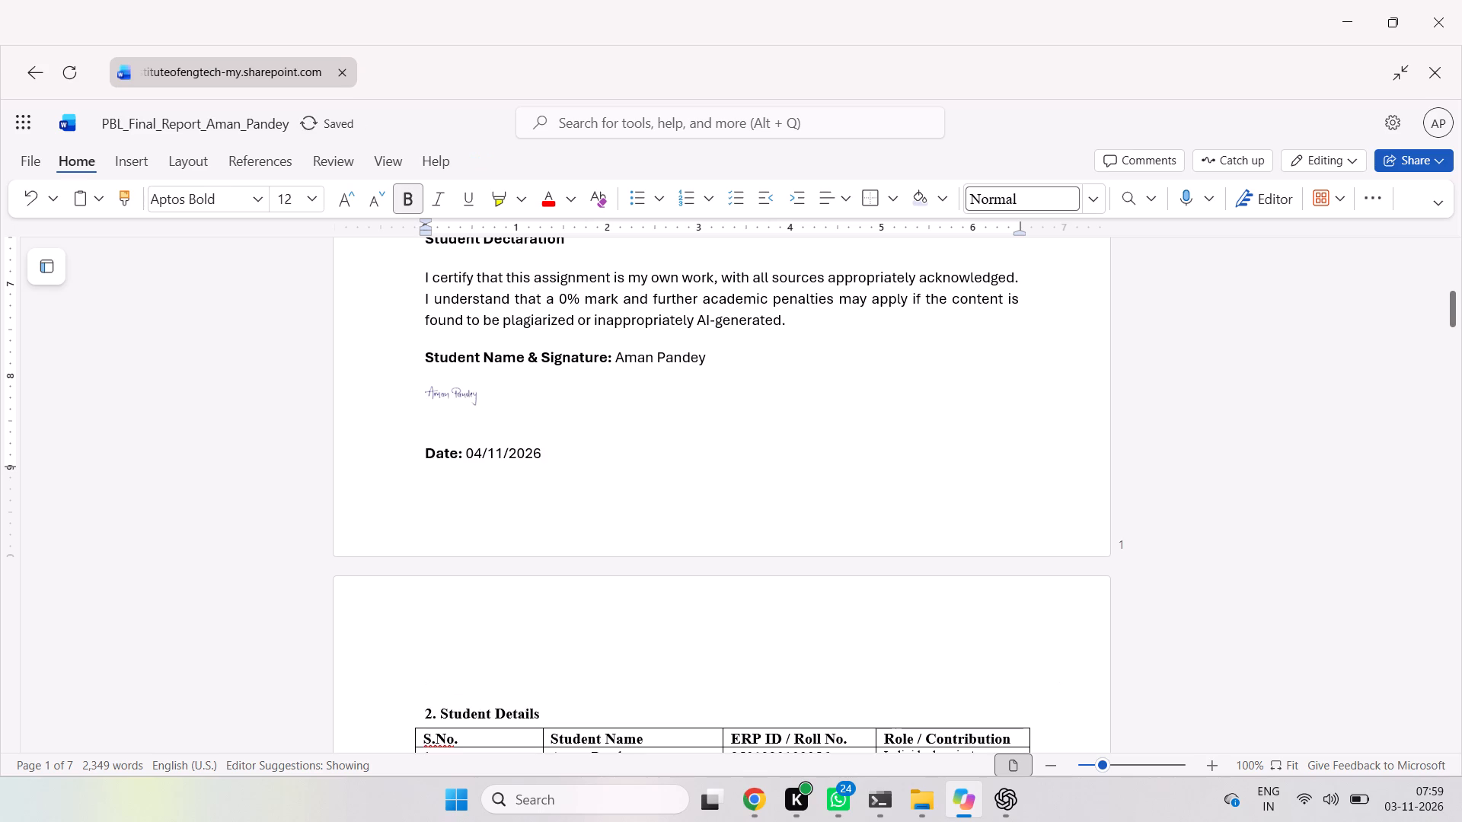
Enlarge the signature picture in the Student Declaration proportionally to about 1.21" wide and 0.47" high.
{"action": "left_click", "coordinate": [460, 392]}
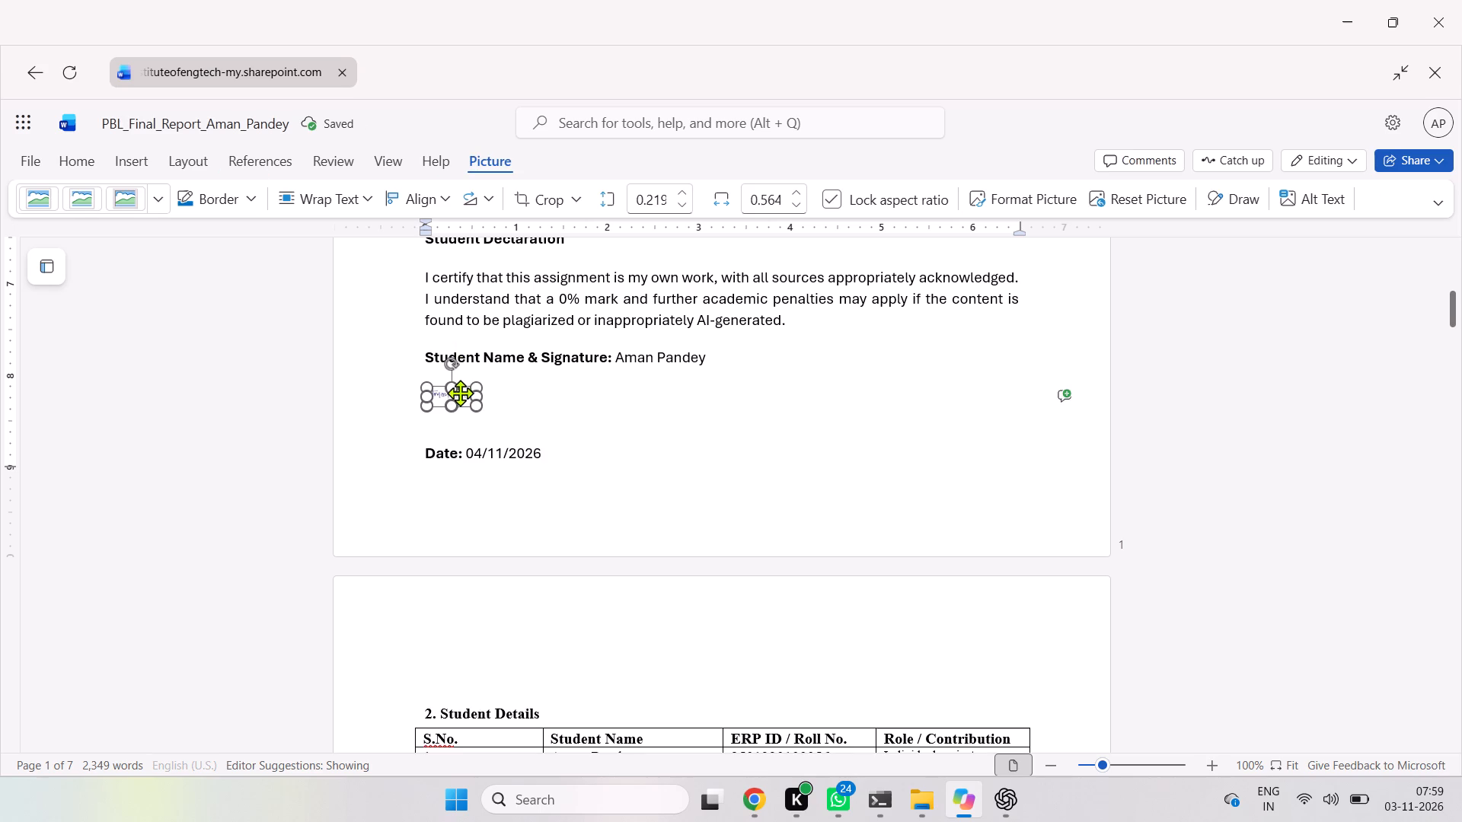
{"action": "left_click_drag", "start_coordinate": [474, 410], "coordinate": [479, 408]}
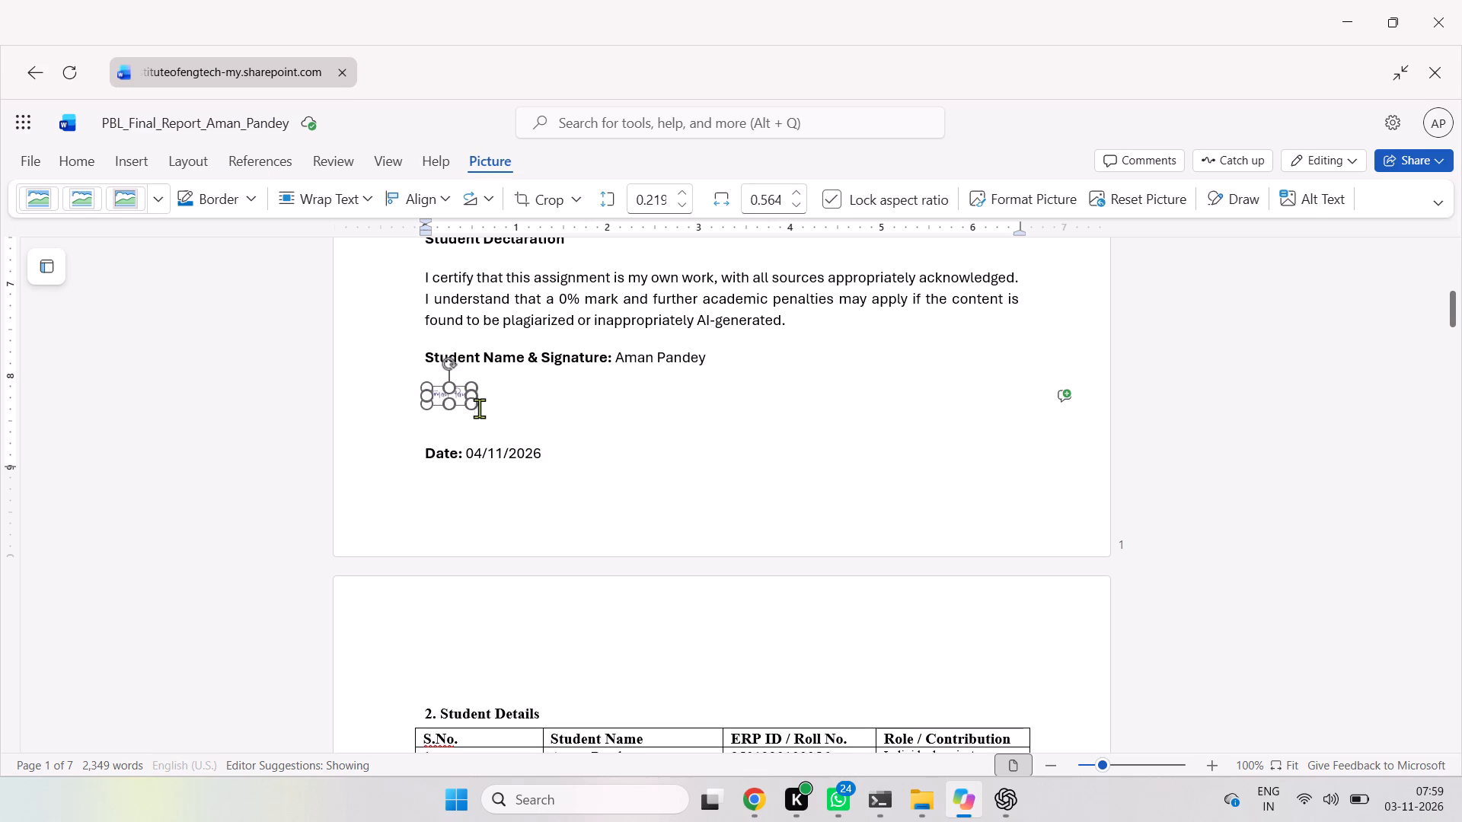
{"action": "left_click_drag", "start_coordinate": [479, 408], "coordinate": [554, 422]}
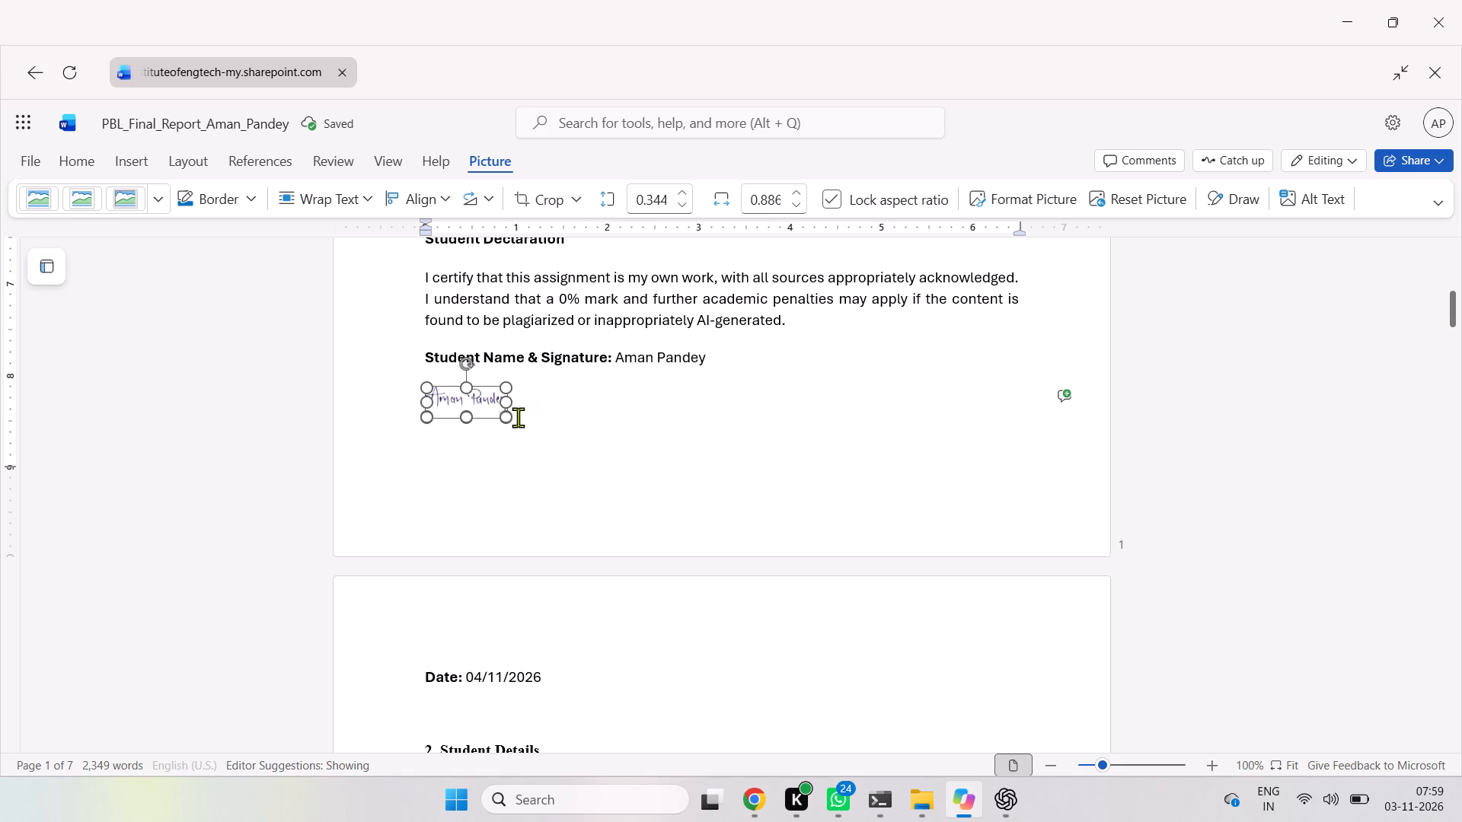
{"action": "left_click_drag", "start_coordinate": [503, 416], "coordinate": [544, 427]}
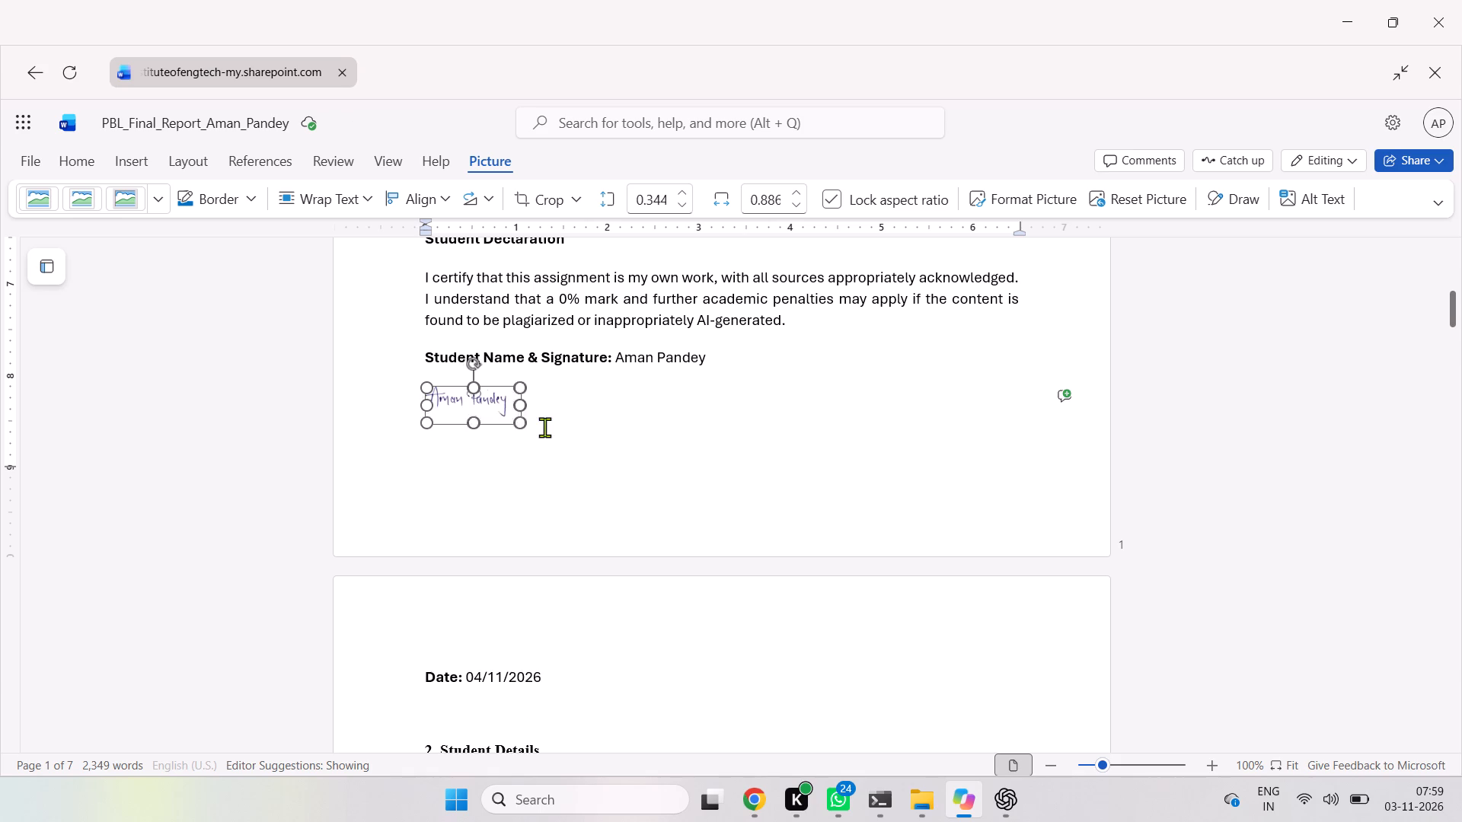
{"action": "left_click_drag", "start_coordinate": [544, 427], "coordinate": [595, 426]}
{"action": "left_click", "coordinate": [617, 408]}
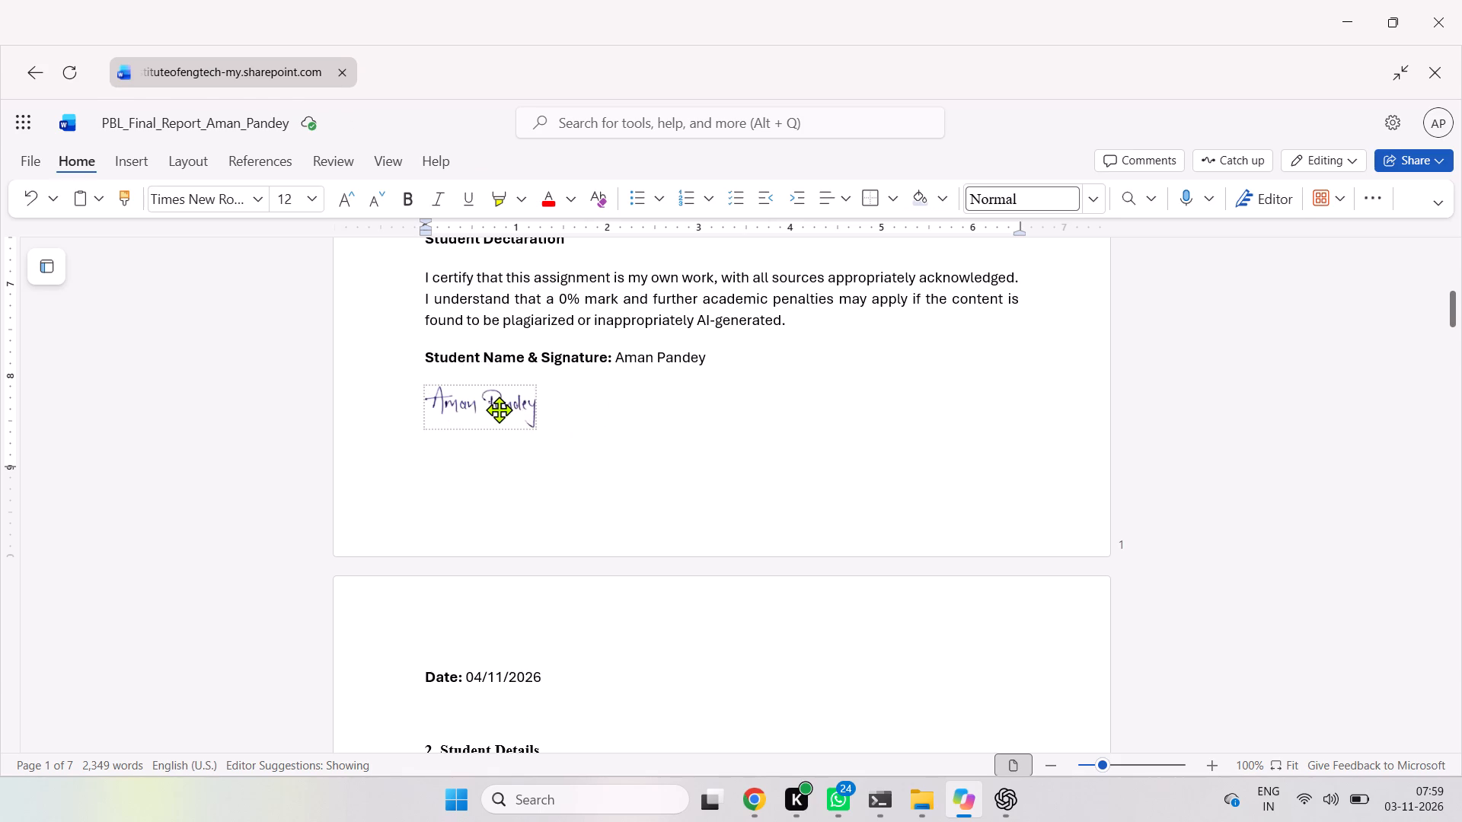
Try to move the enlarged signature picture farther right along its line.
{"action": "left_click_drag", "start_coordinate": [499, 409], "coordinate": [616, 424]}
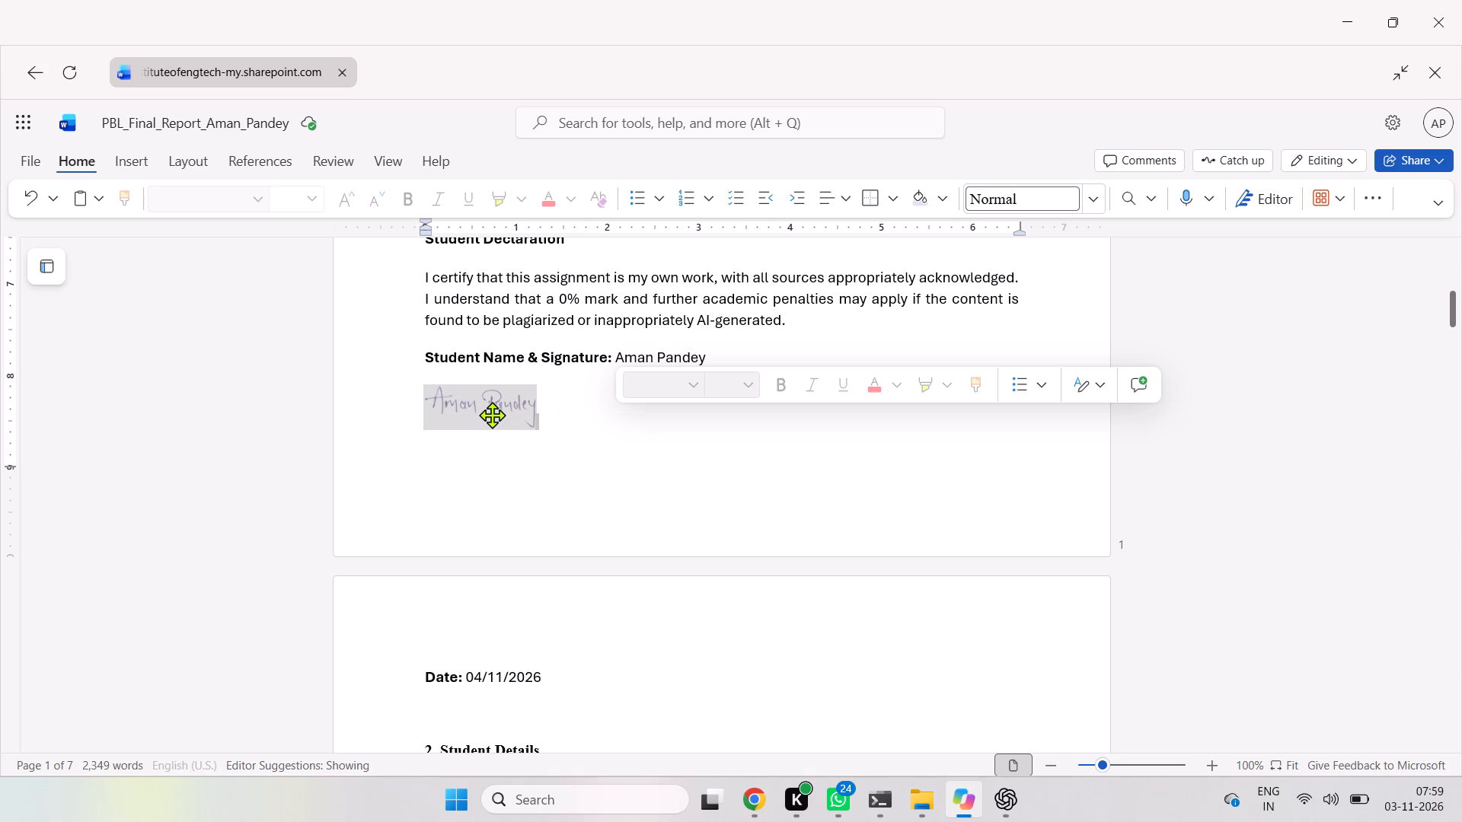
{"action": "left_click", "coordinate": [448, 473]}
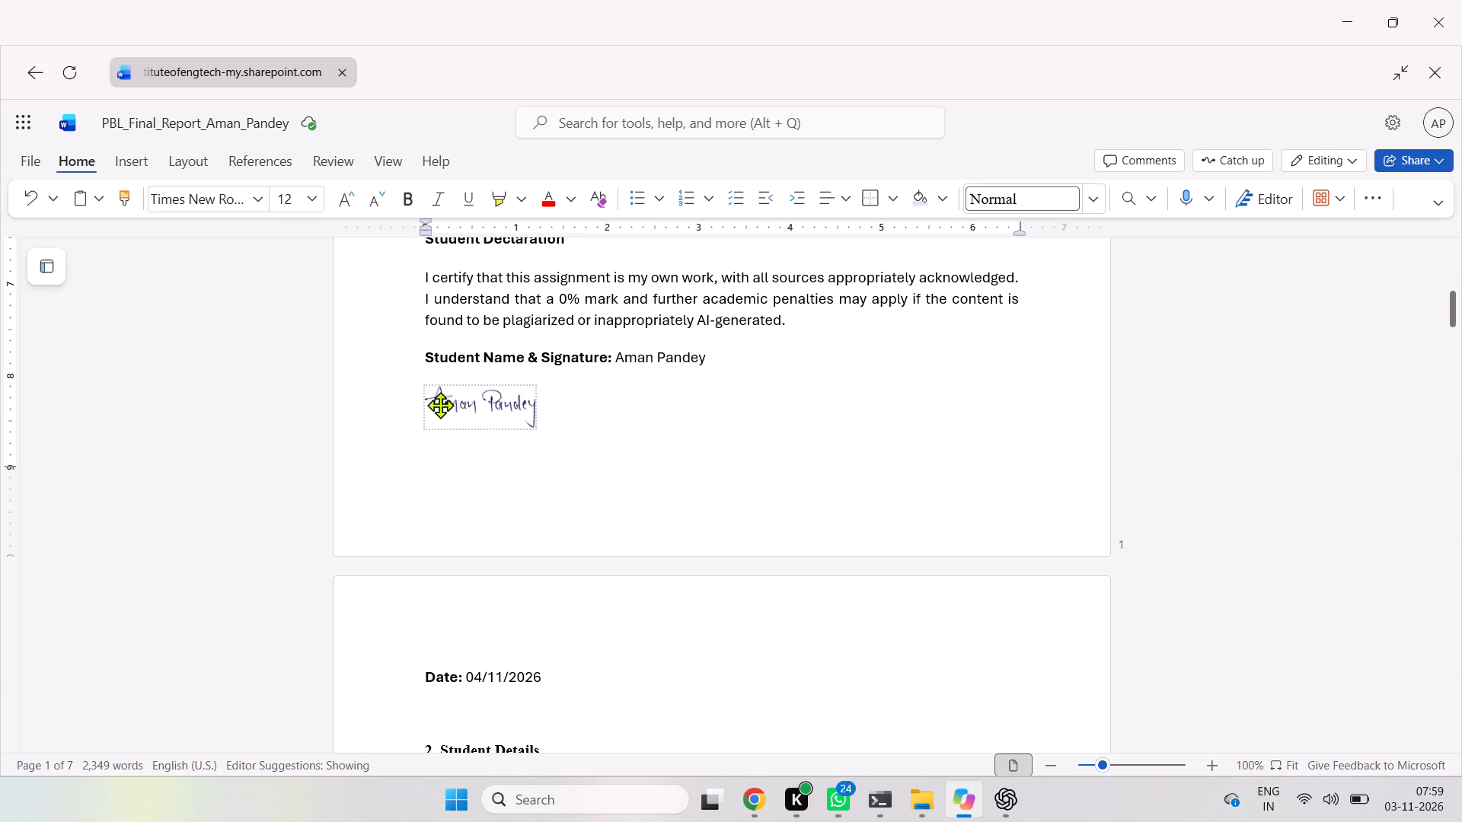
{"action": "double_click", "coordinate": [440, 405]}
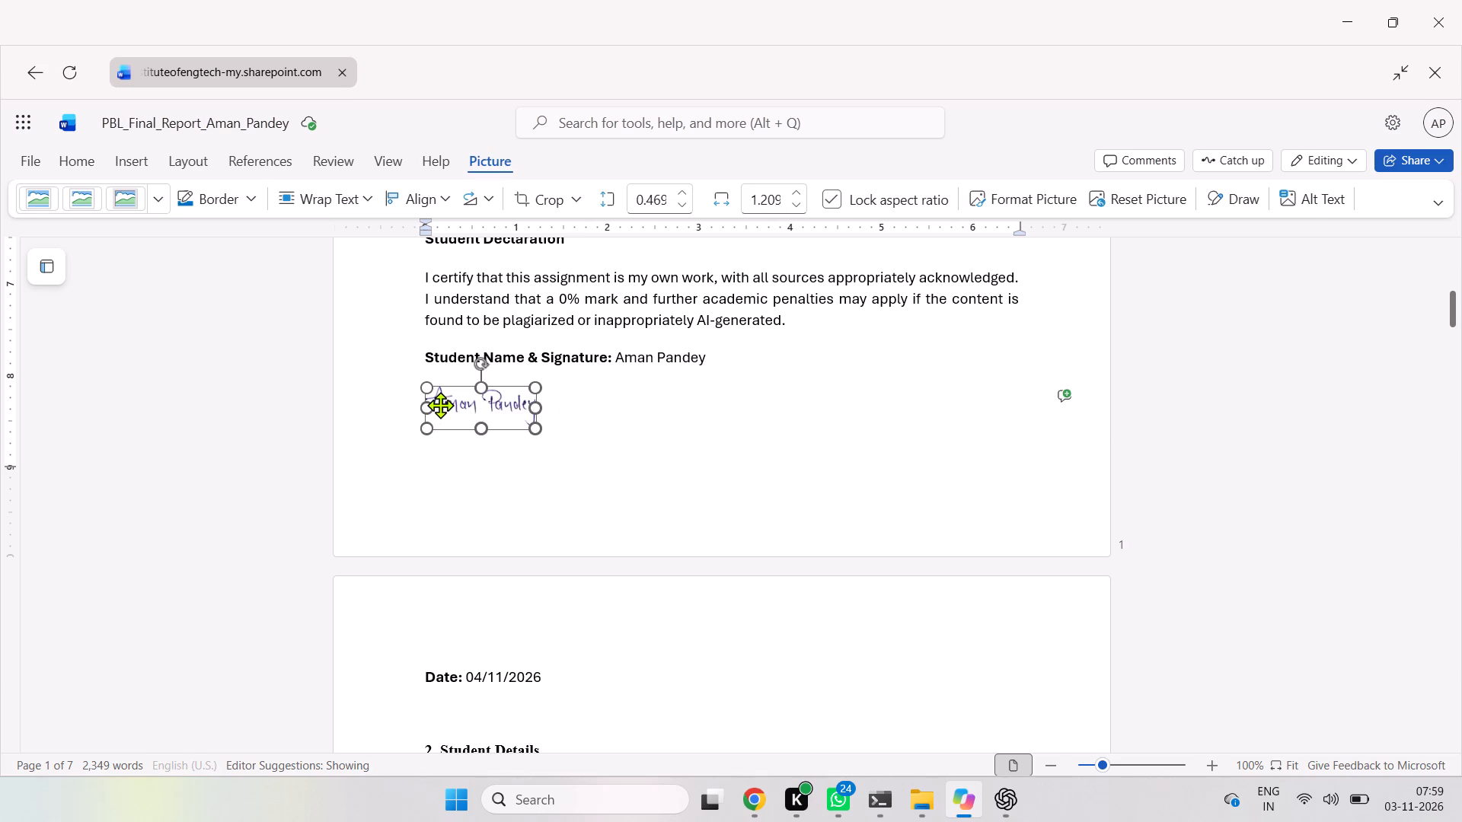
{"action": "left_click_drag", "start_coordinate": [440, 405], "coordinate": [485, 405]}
Indent the signature picture with leading spaces so it sits beneath the name on the Student Name & Signature line.
{"action": "double_click", "coordinate": [414, 381]}
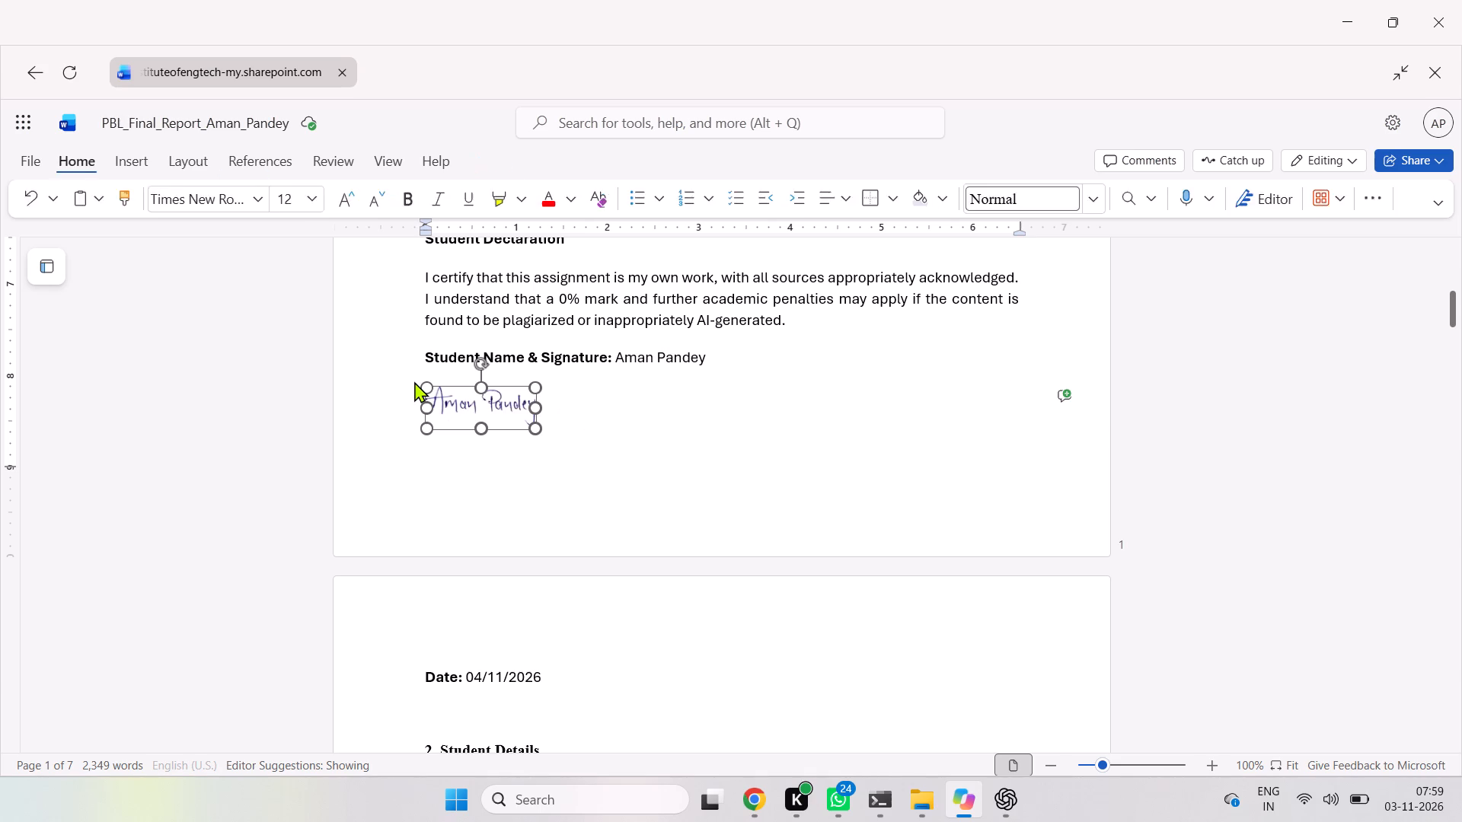
{"action": "double_click", "coordinate": [417, 387]}
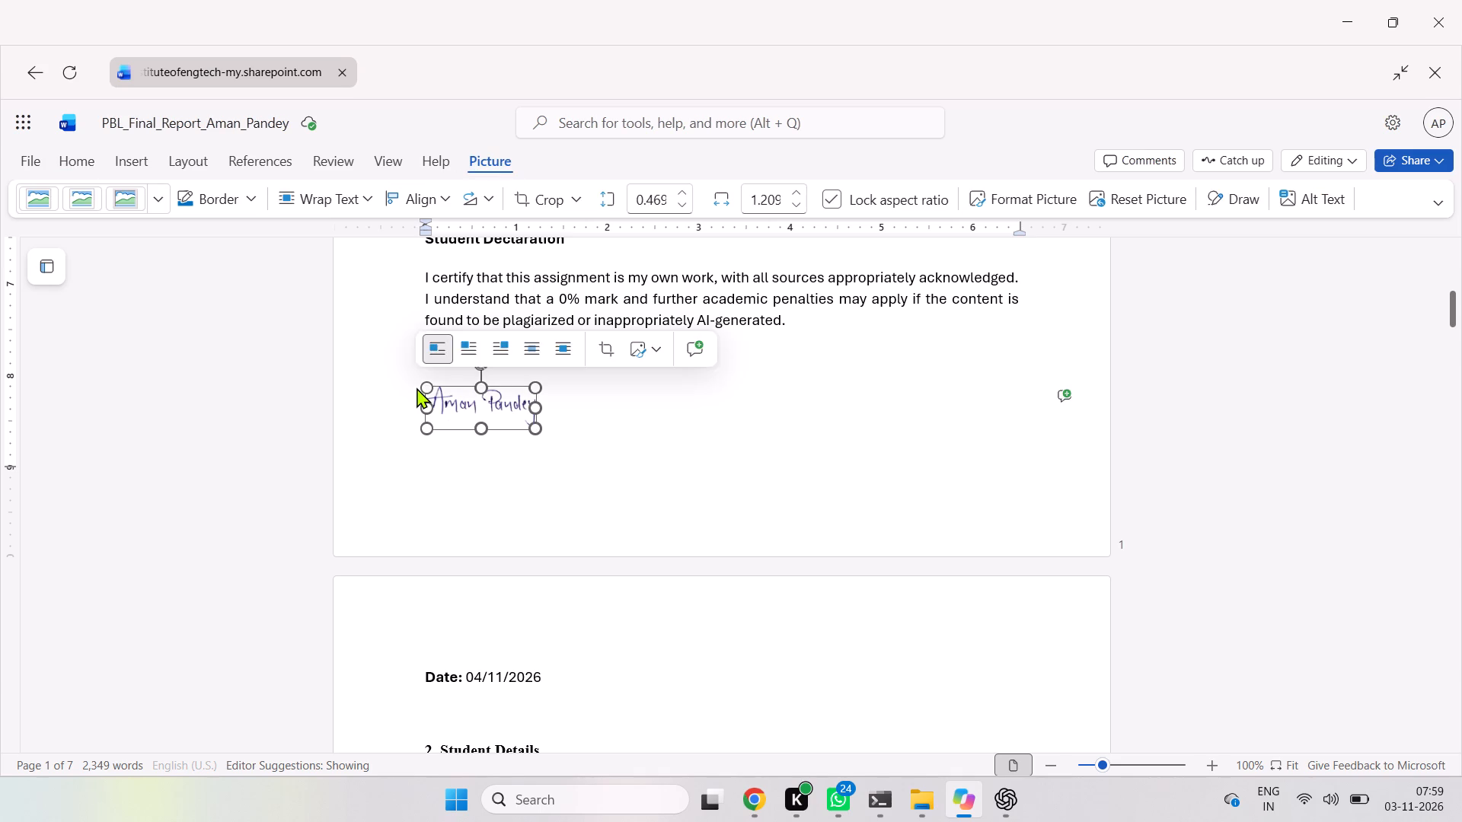
{"action": "double_click", "coordinate": [417, 387]}
{"action": "key", "text": "space"}
{"action": "key", "text": "space"}
{"action": "key", "text": "space"}
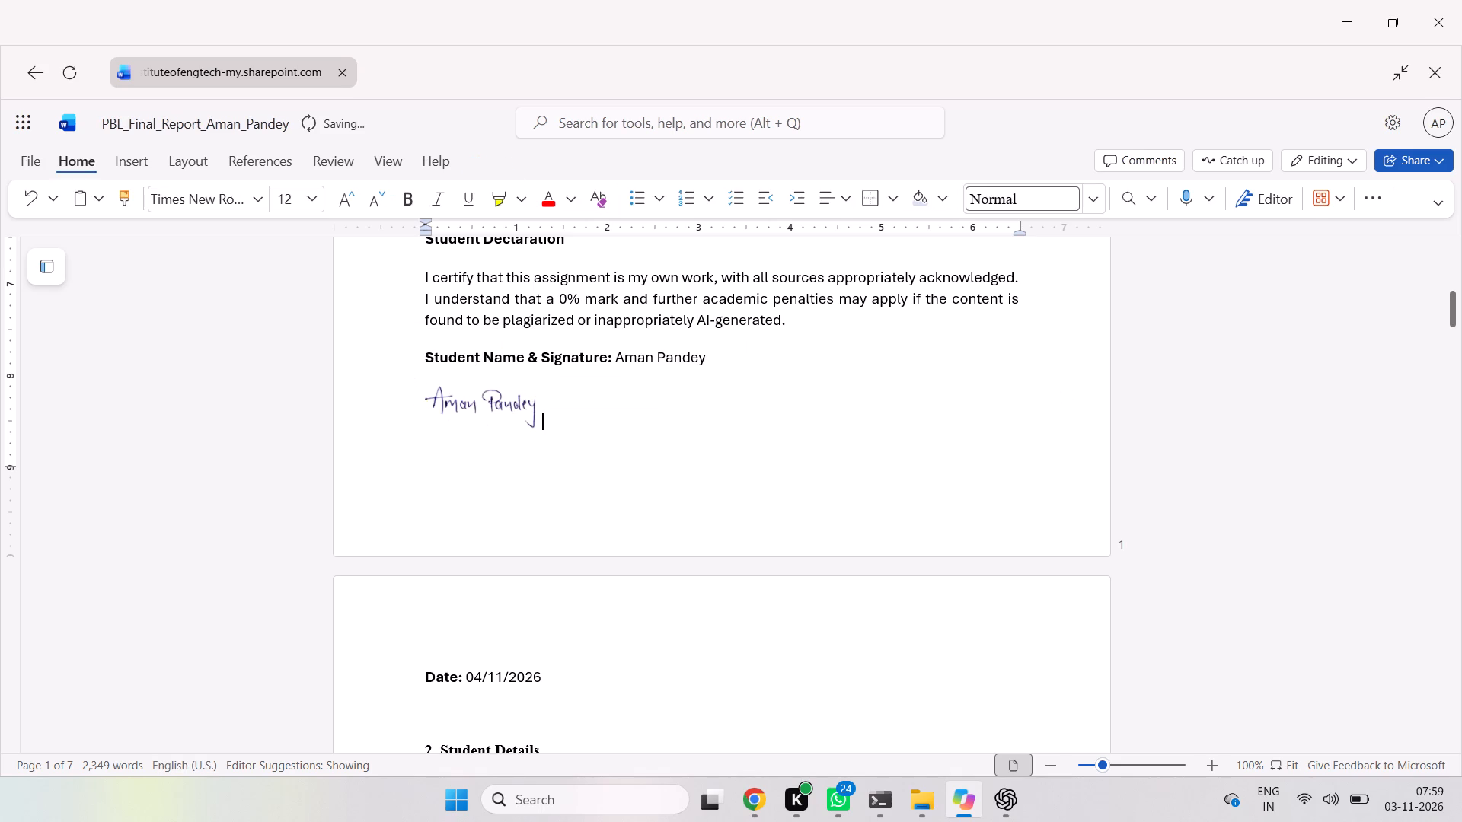
{"action": "left_click", "coordinate": [426, 428]}
{"action": "key", "text": "space"}
{"action": "key", "text": "space"}
{"action": "key", "text": "space"}
{"action": "key", "text": "space"}
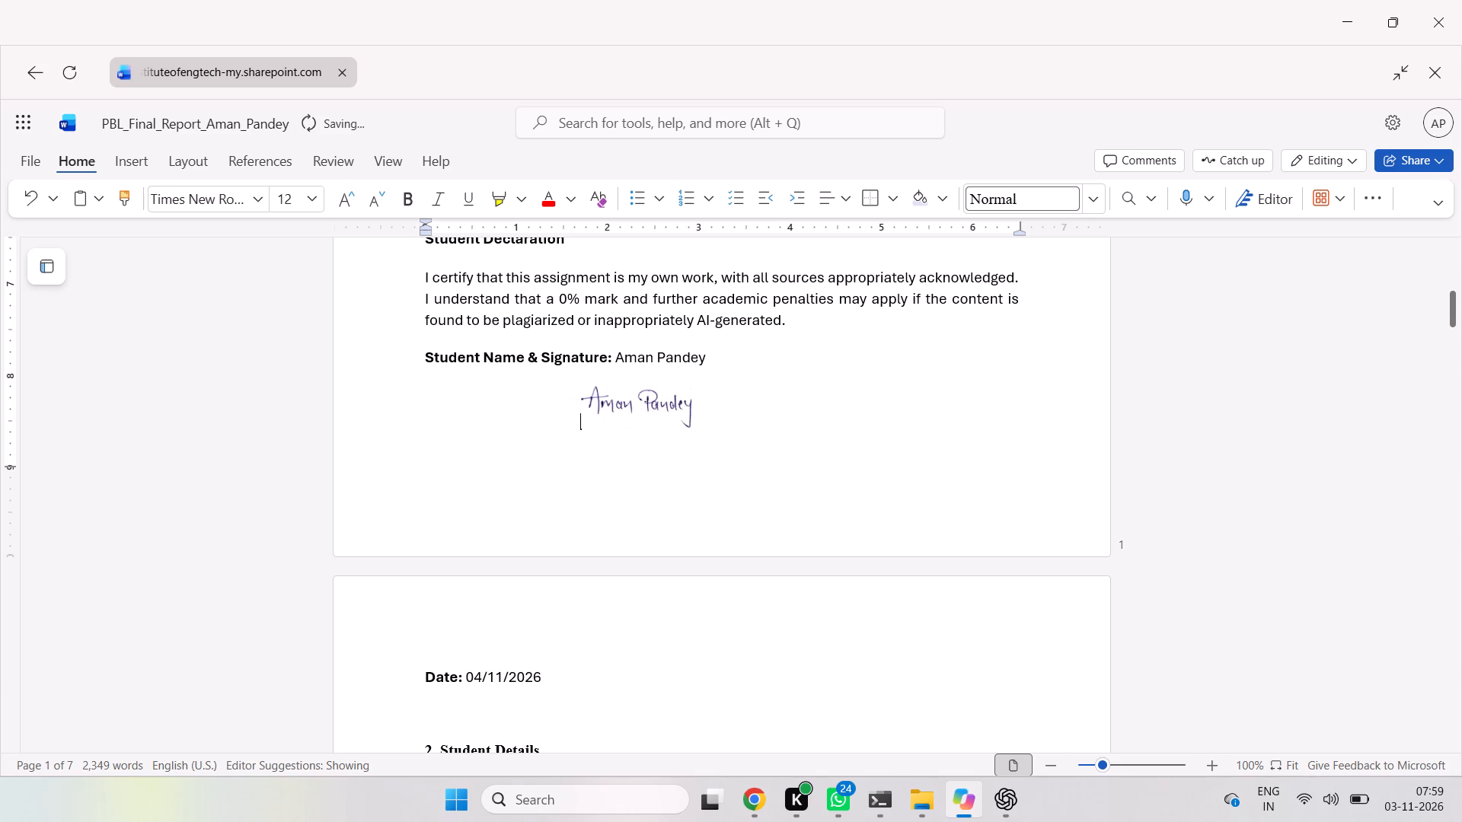
{"action": "key", "text": "space"}
{"action": "key", "text": "space"}
{"action": "key", "text": "space"}
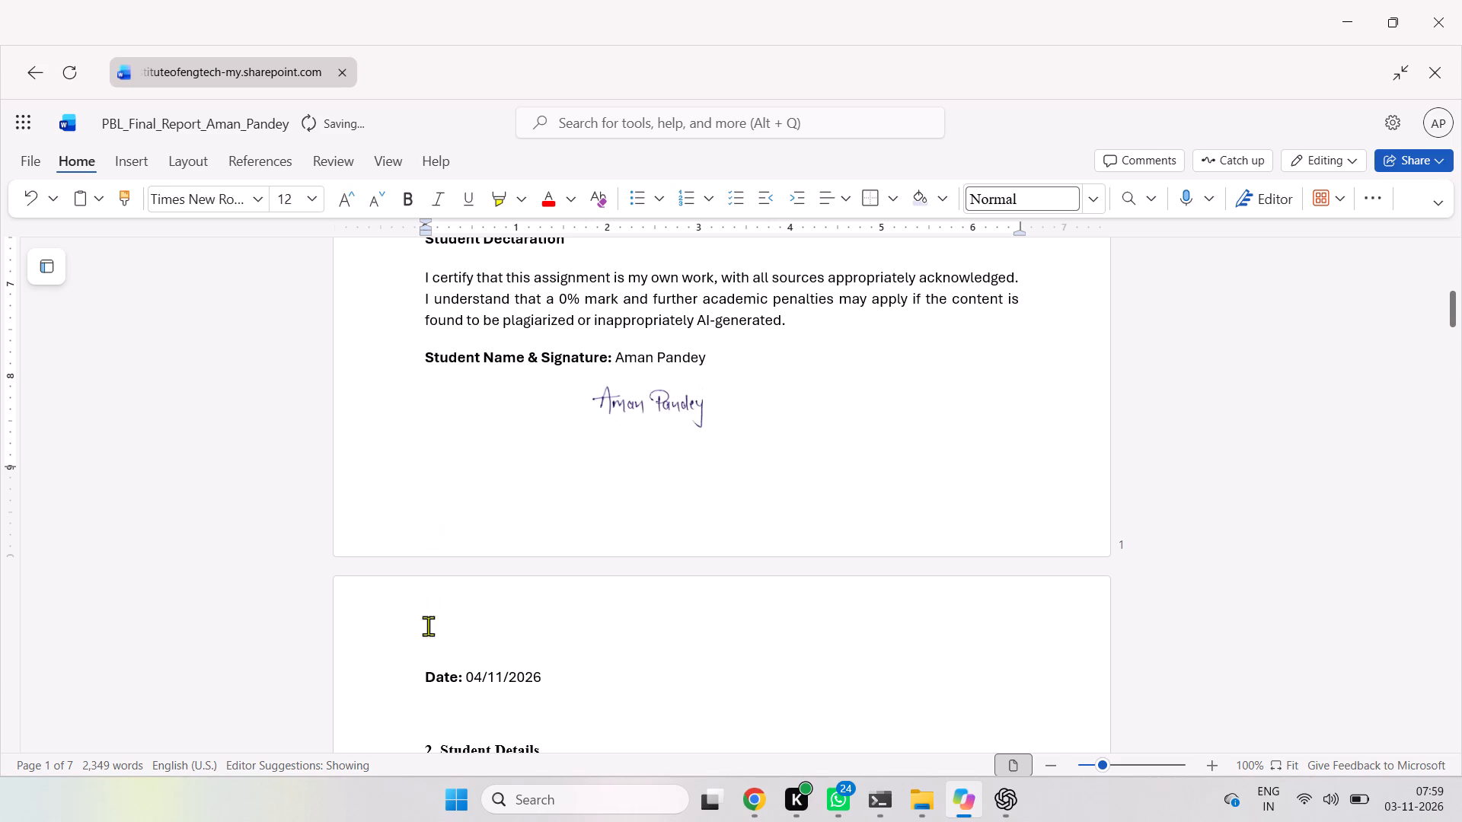
Move the Date line from the top of page 2 back to page 1, directly below the signature picture.
{"action": "left_click_drag", "start_coordinate": [428, 674], "coordinate": [568, 670]}
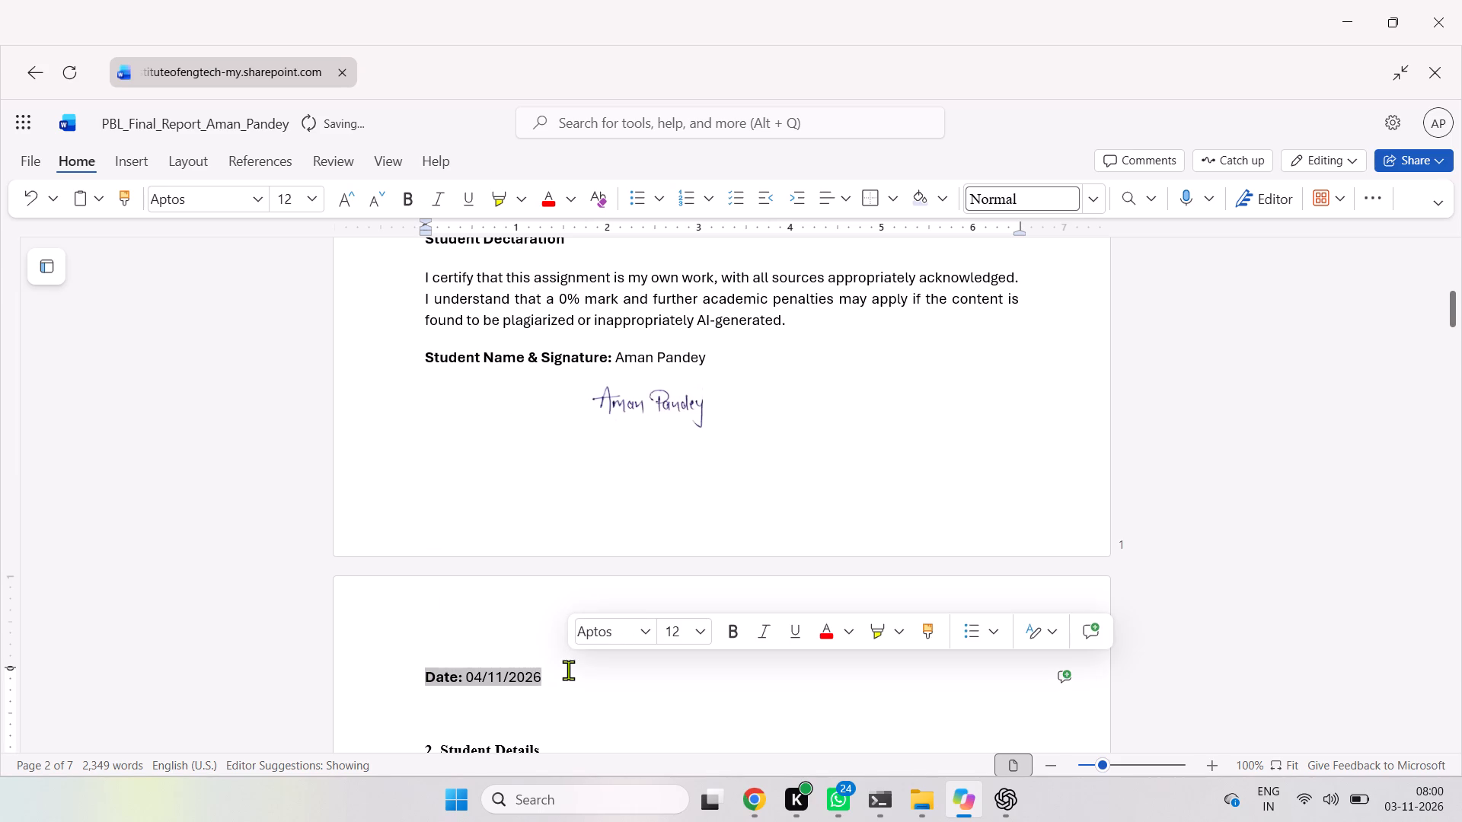
{"action": "key", "text": "ctrl+c"}
{"action": "key", "text": "BackSpace"}
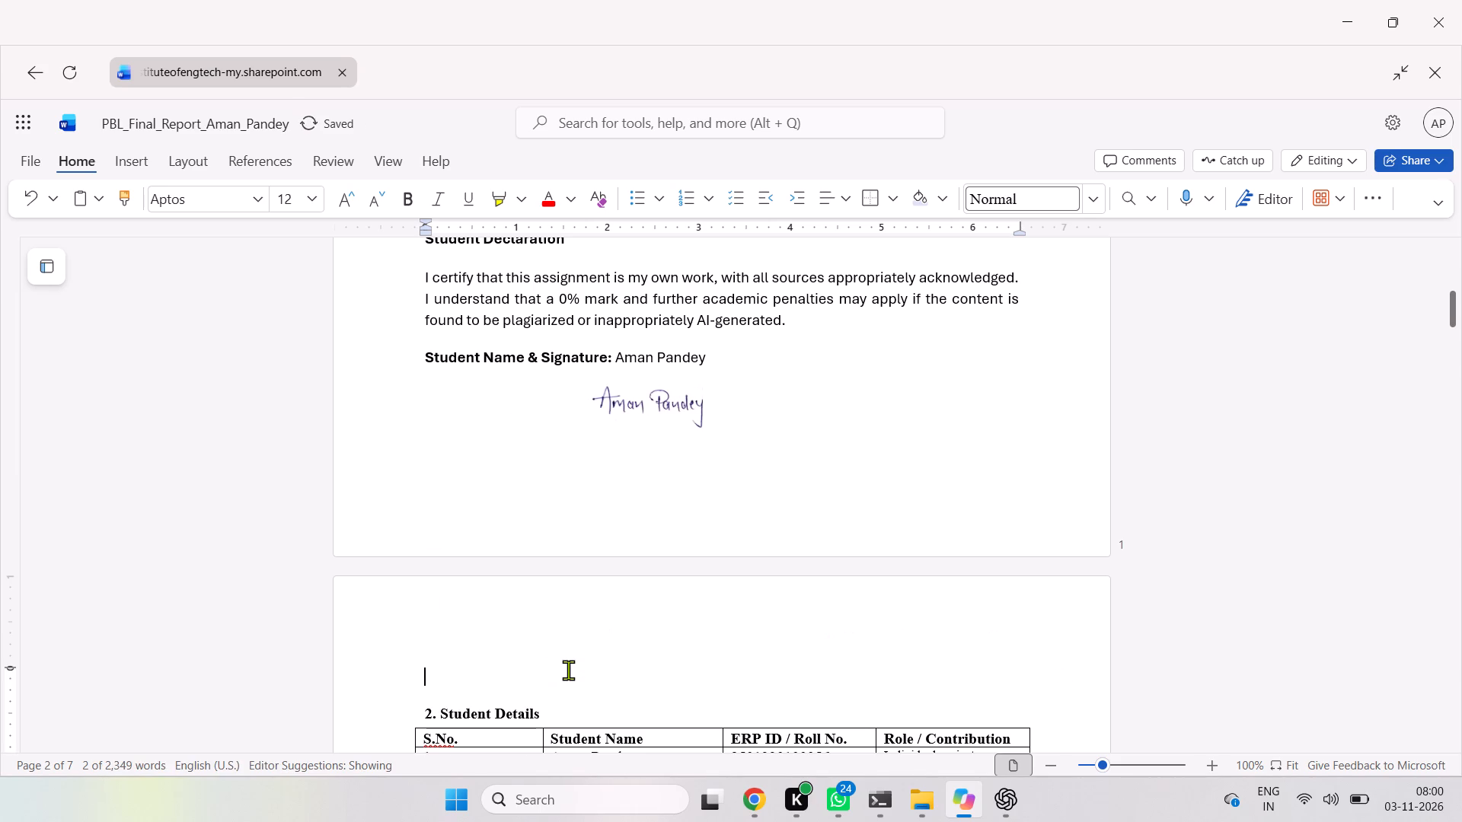
{"action": "key", "text": "BackSpace"}
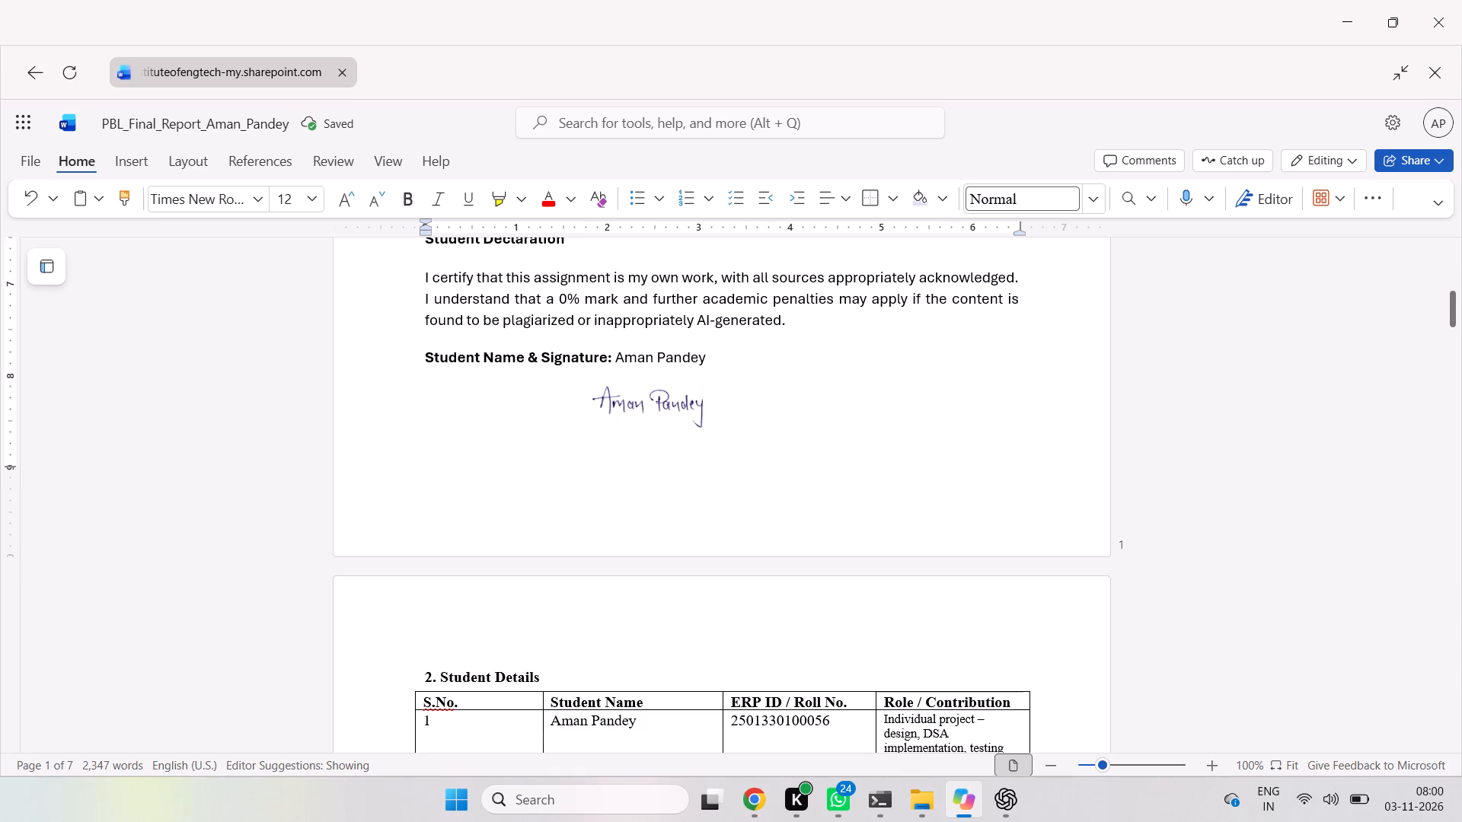
{"action": "key", "text": "ctrl+v"}
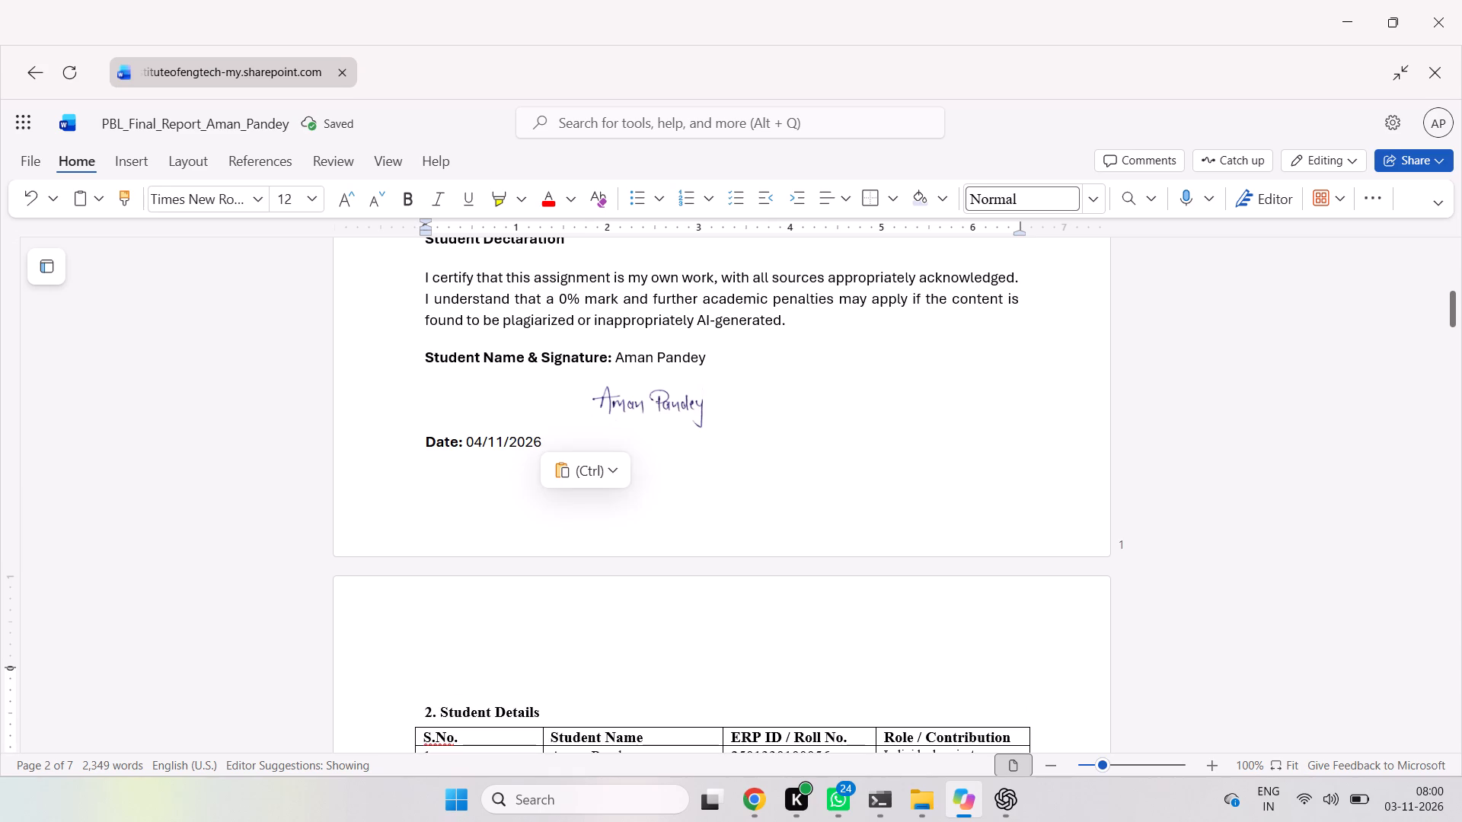
{"action": "left_click", "coordinate": [784, 476]}
{"action": "left_click", "coordinate": [803, 390]}
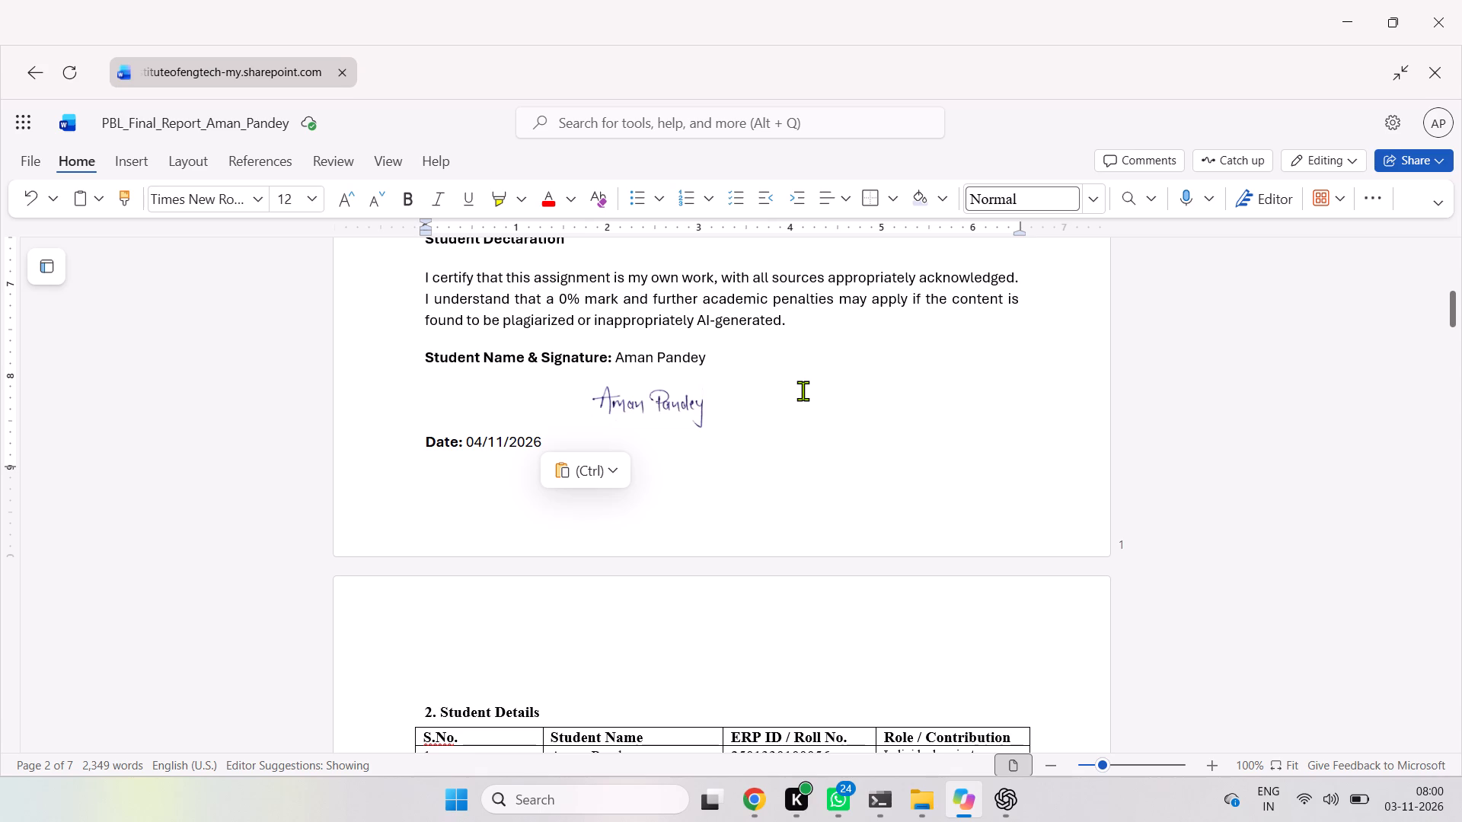
Review the report from the first-page details table and Student Declaration through to the Source Code appendix.
{"action": "scroll", "coordinate": [803, 390], "scroll_direction": "down", "scroll_amount": 2}
{"action": "scroll", "coordinate": [803, 390], "scroll_direction": "up", "scroll_amount": 3}
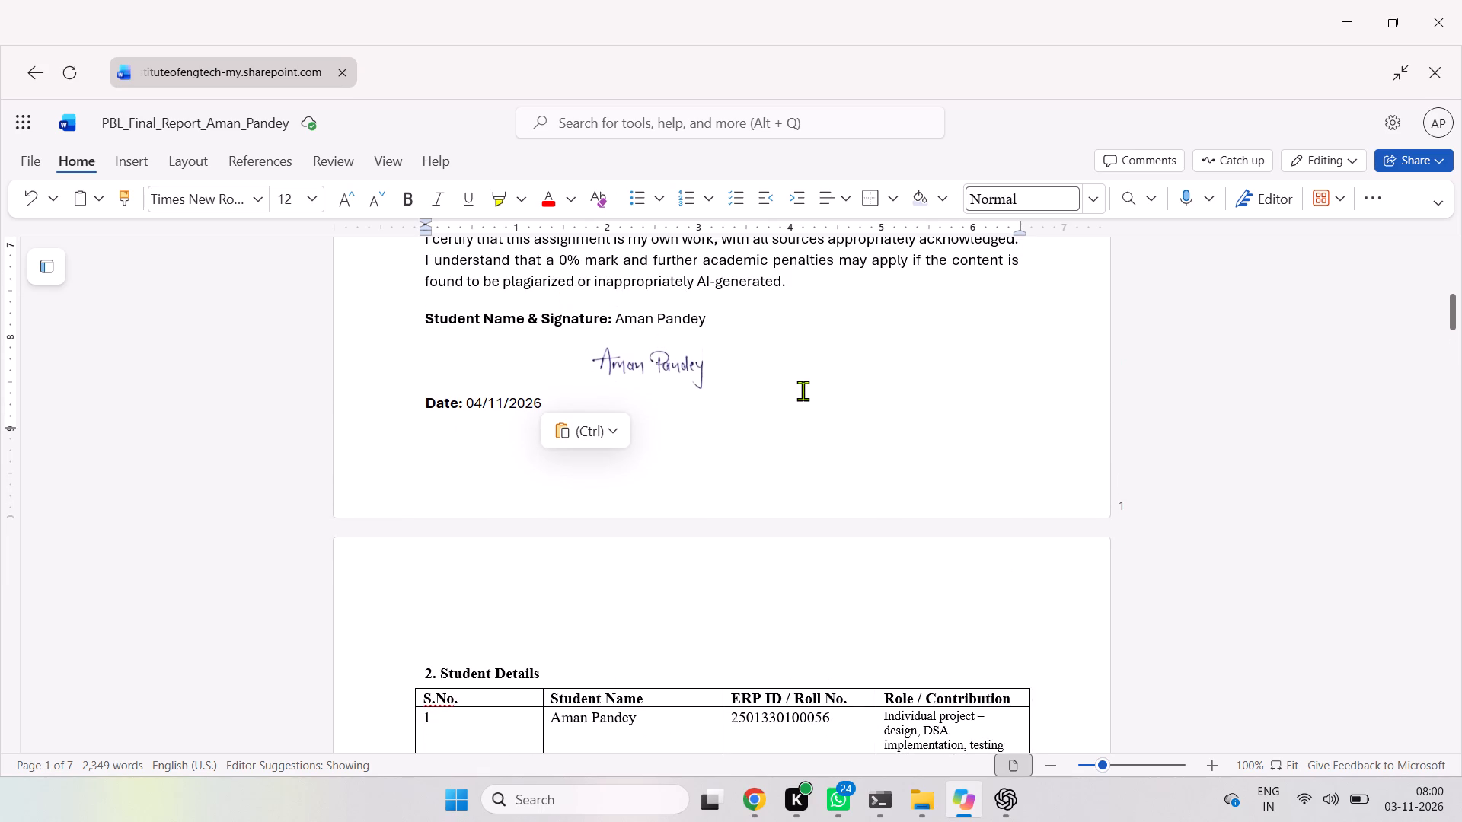
{"action": "scroll", "coordinate": [803, 390], "scroll_direction": "up", "scroll_amount": 4}
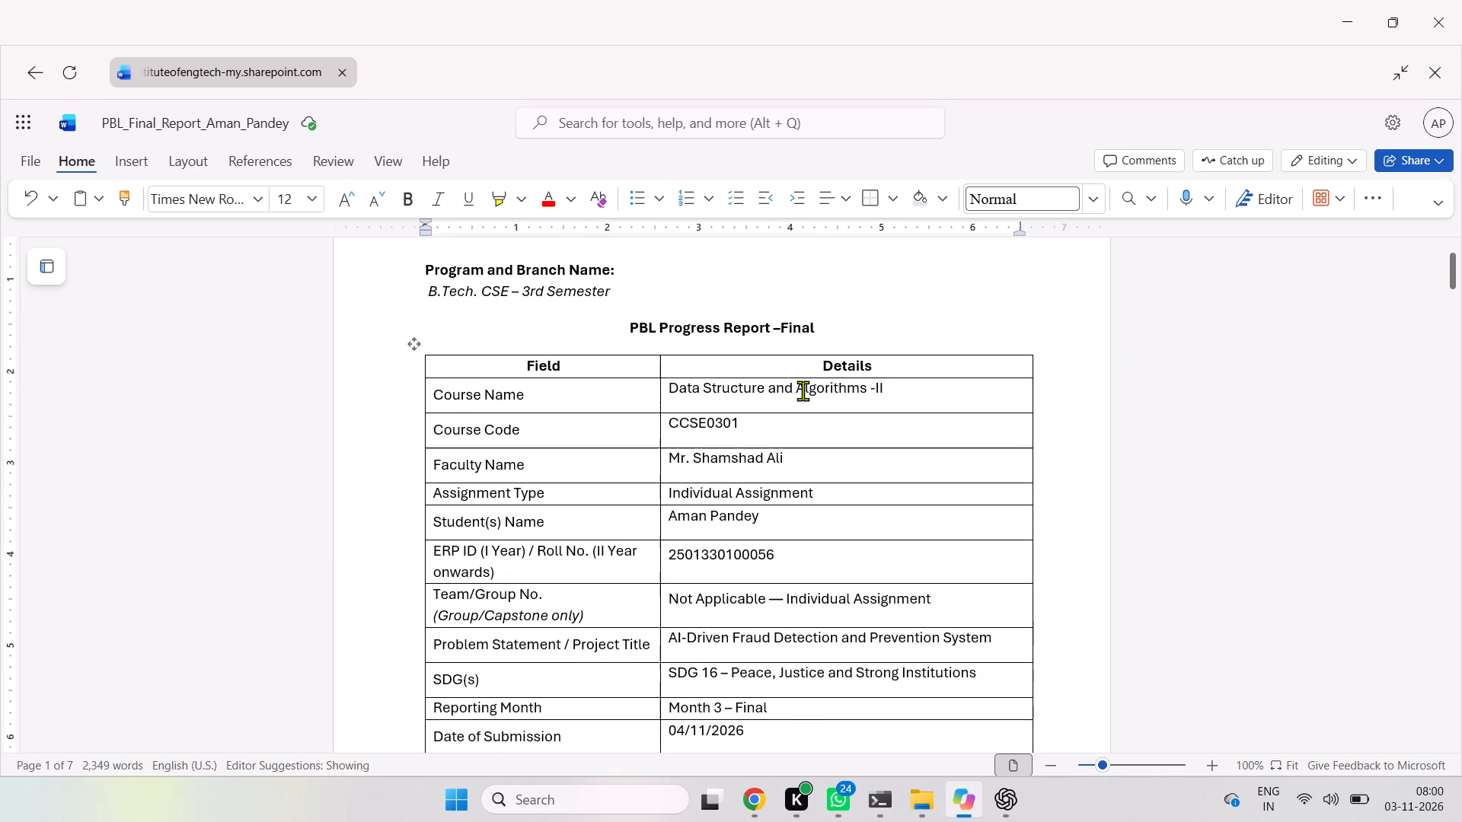
{"action": "scroll", "coordinate": [803, 390], "scroll_direction": "down", "scroll_amount": 1}
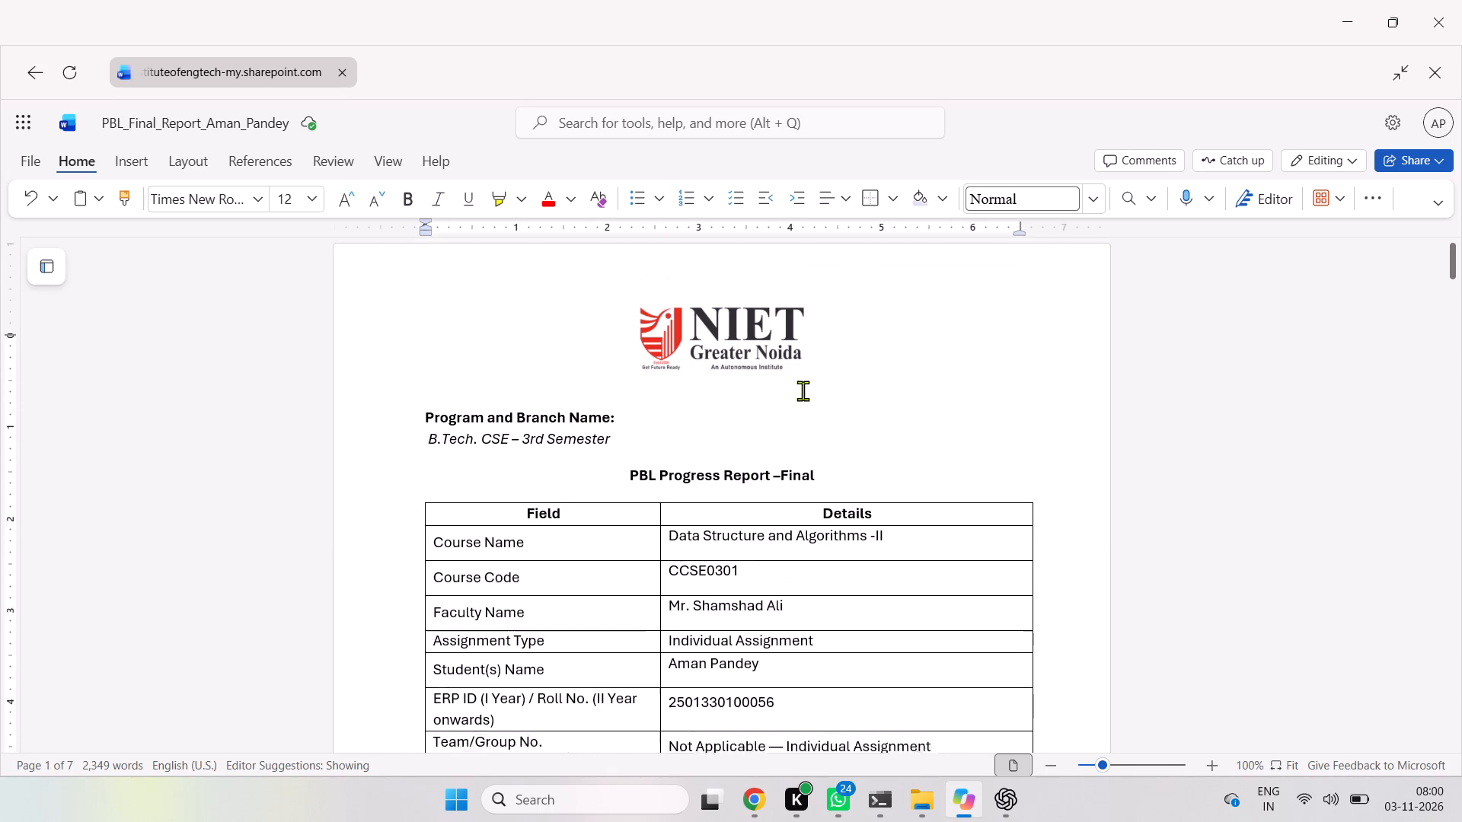
{"action": "scroll", "coordinate": [803, 390], "scroll_direction": "down", "scroll_amount": 3}
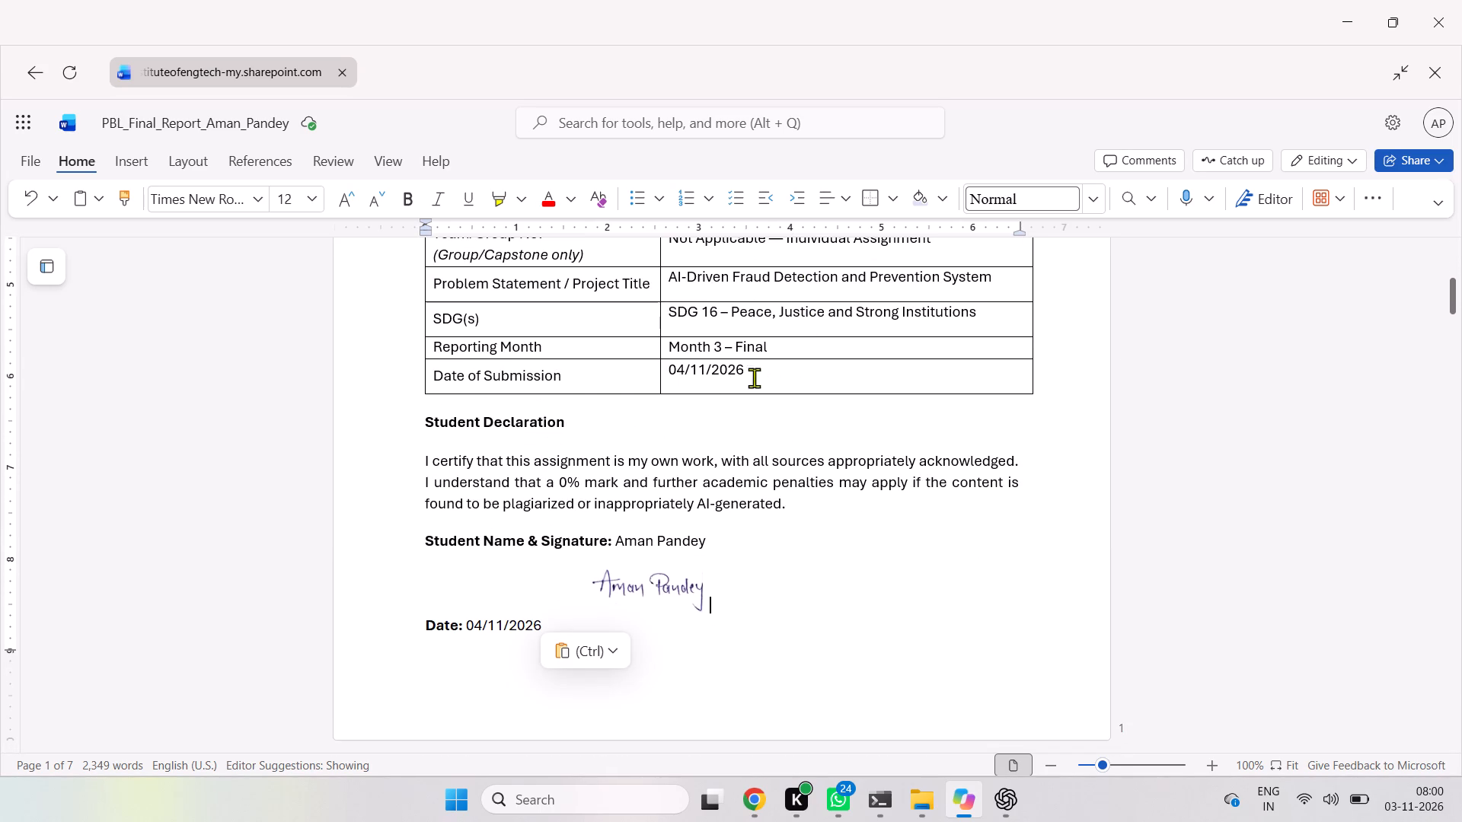
{"action": "scroll", "coordinate": [725, 368], "scroll_direction": "up", "scroll_amount": 4}
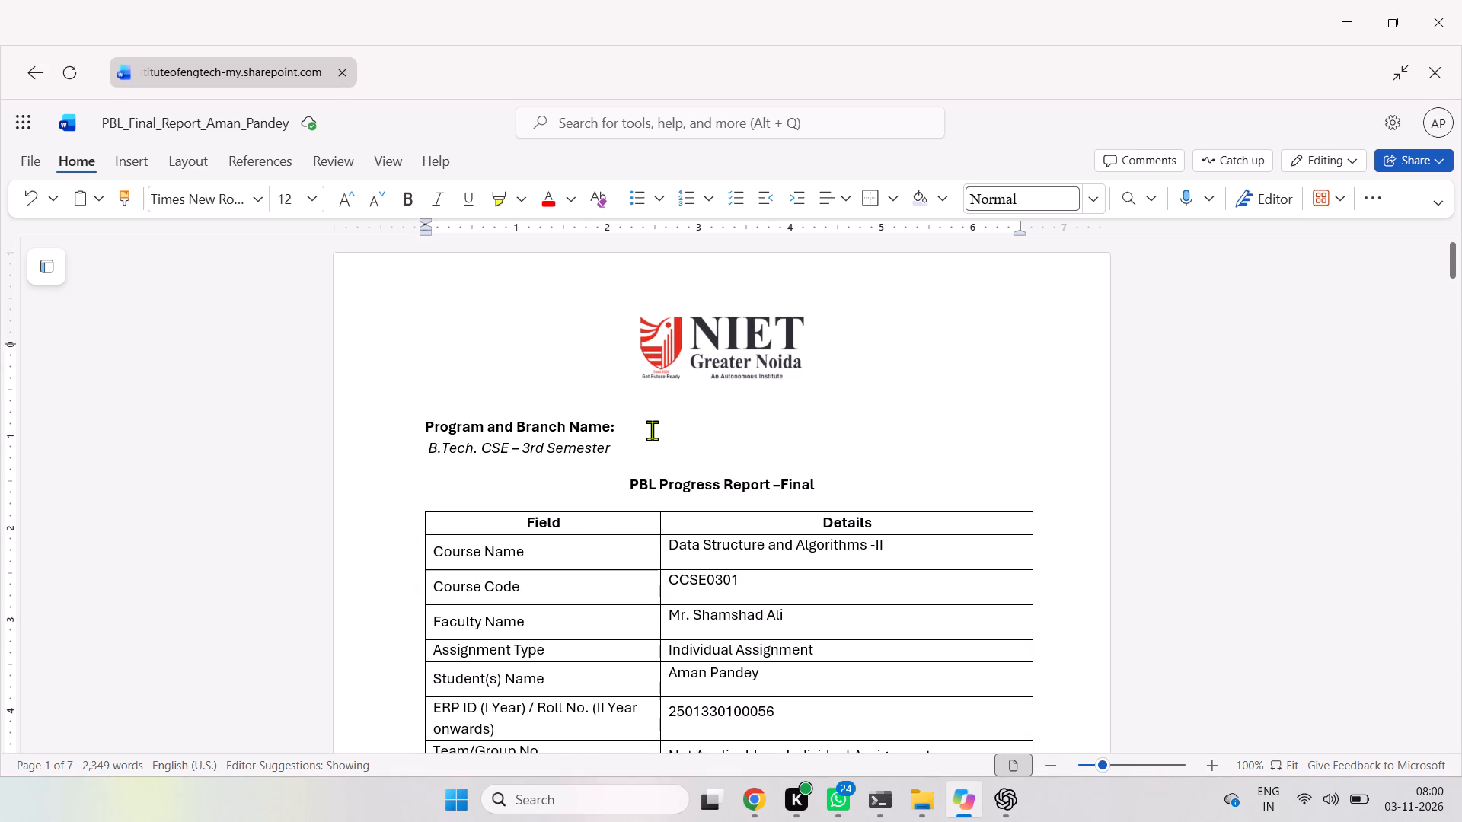
{"action": "scroll", "coordinate": [652, 430], "scroll_direction": "down", "scroll_amount": 15}
{"action": "scroll", "coordinate": [652, 430], "scroll_direction": "up", "scroll_amount": 3}
{"action": "scroll", "coordinate": [652, 430], "scroll_direction": "down", "scroll_amount": 3}
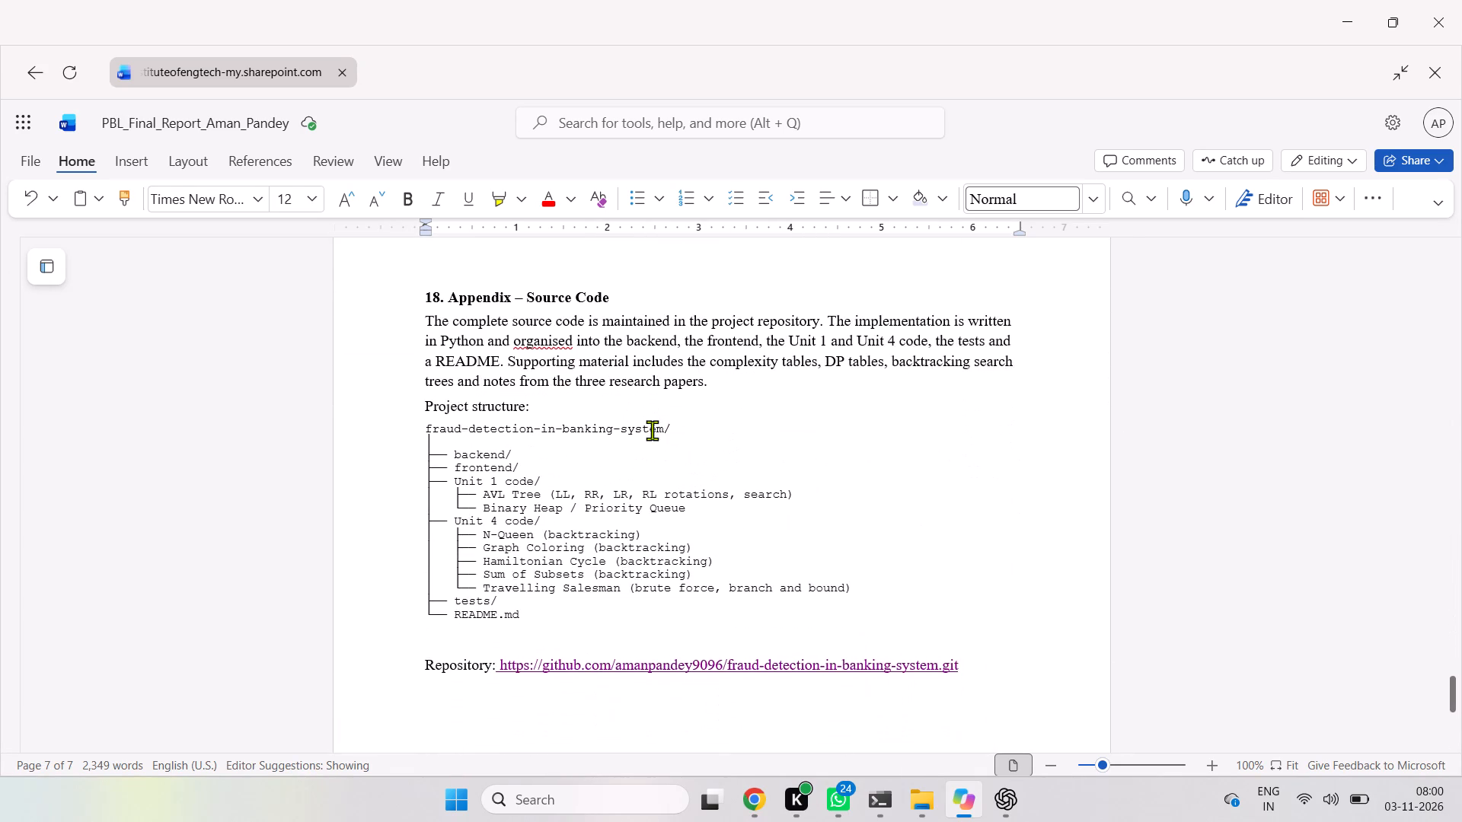
Open the Repository link at the end of the Source Code appendix to check it, and return to the report.
{"action": "scroll", "coordinate": [652, 430], "scroll_direction": "down", "scroll_amount": 1}
{"action": "left_click", "coordinate": [641, 440]}
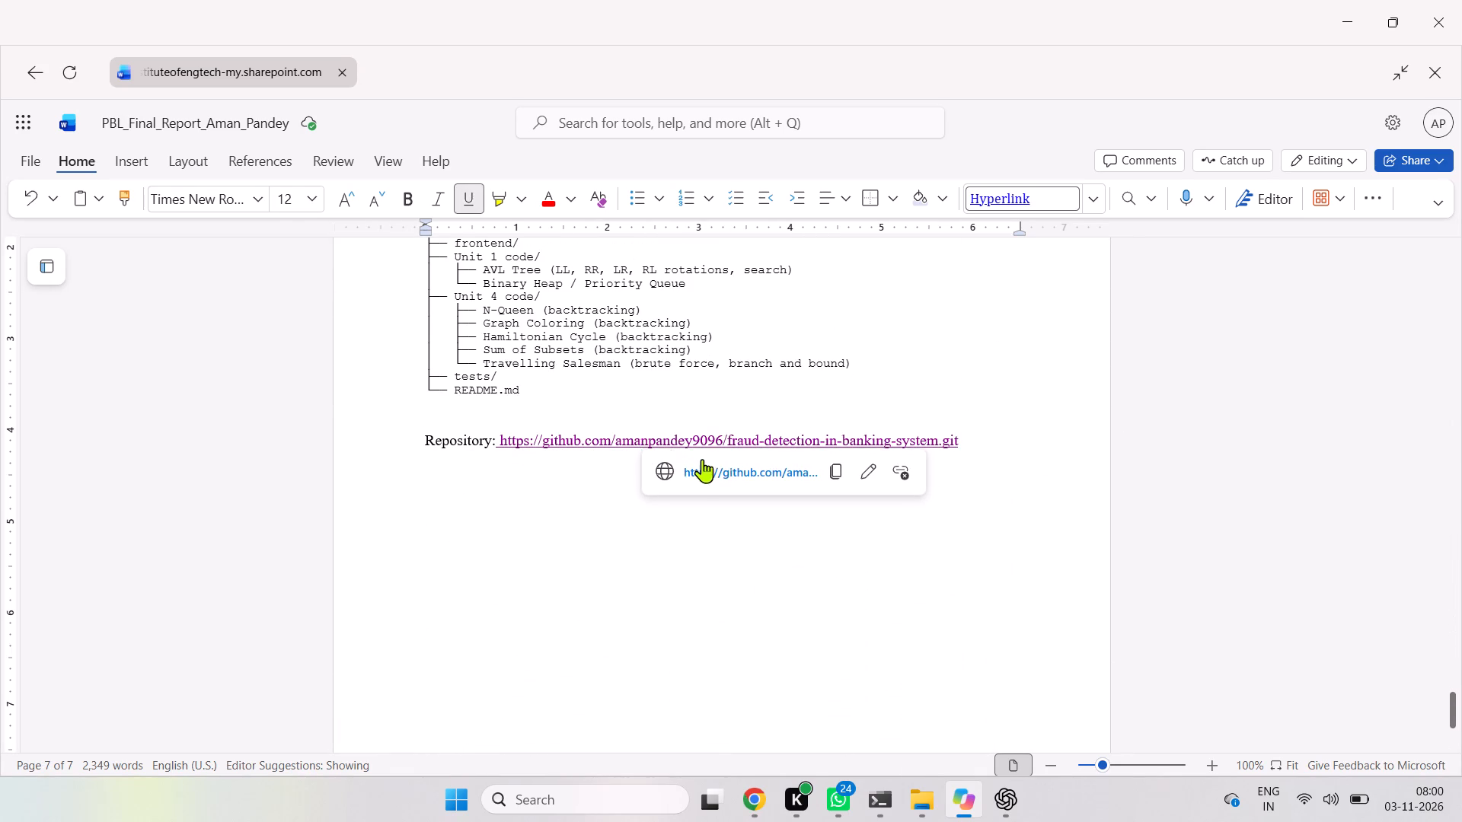
{"action": "left_click", "coordinate": [706, 471]}
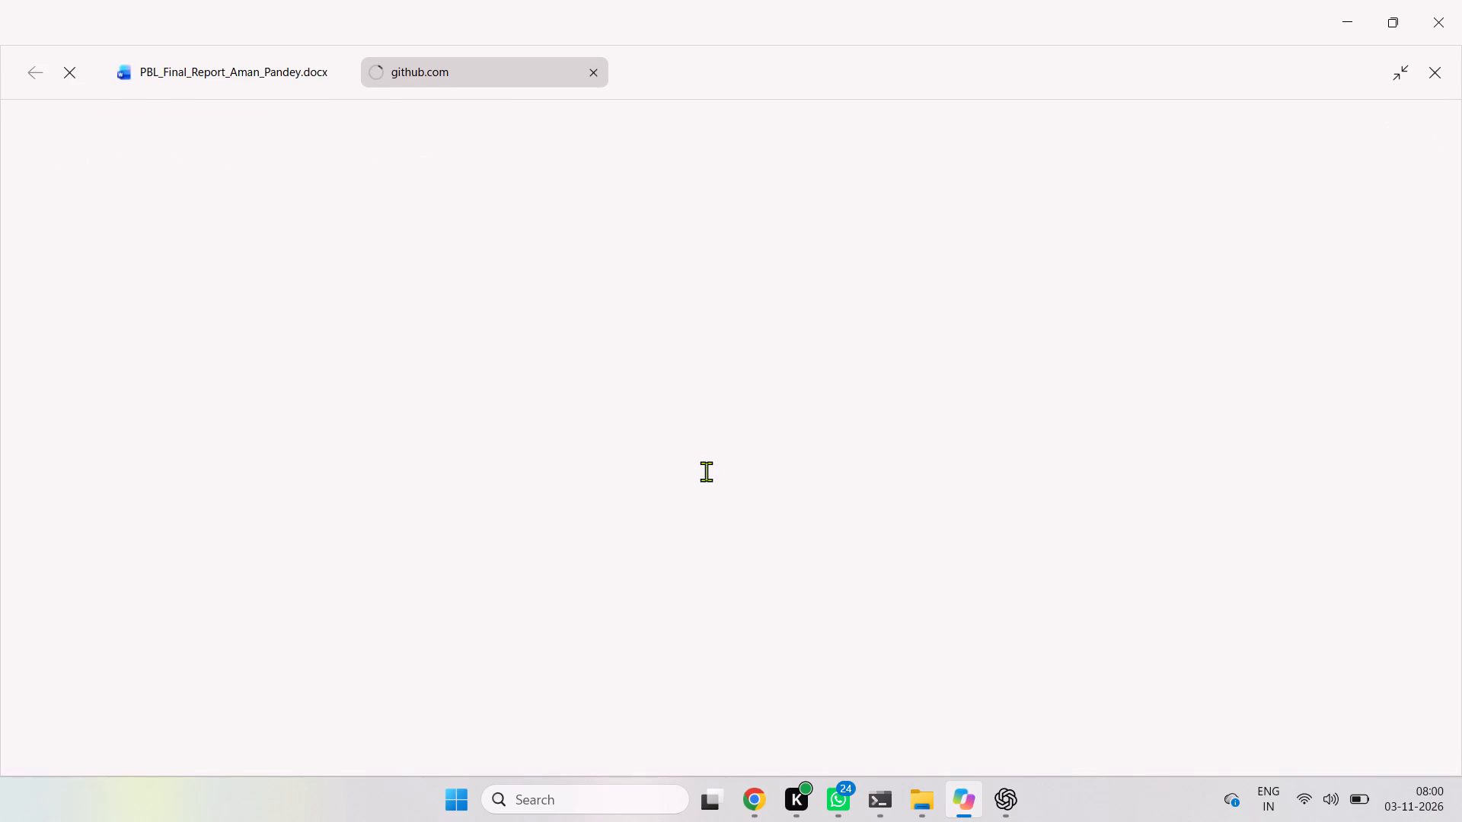
{"action": "left_click", "coordinate": [595, 69]}
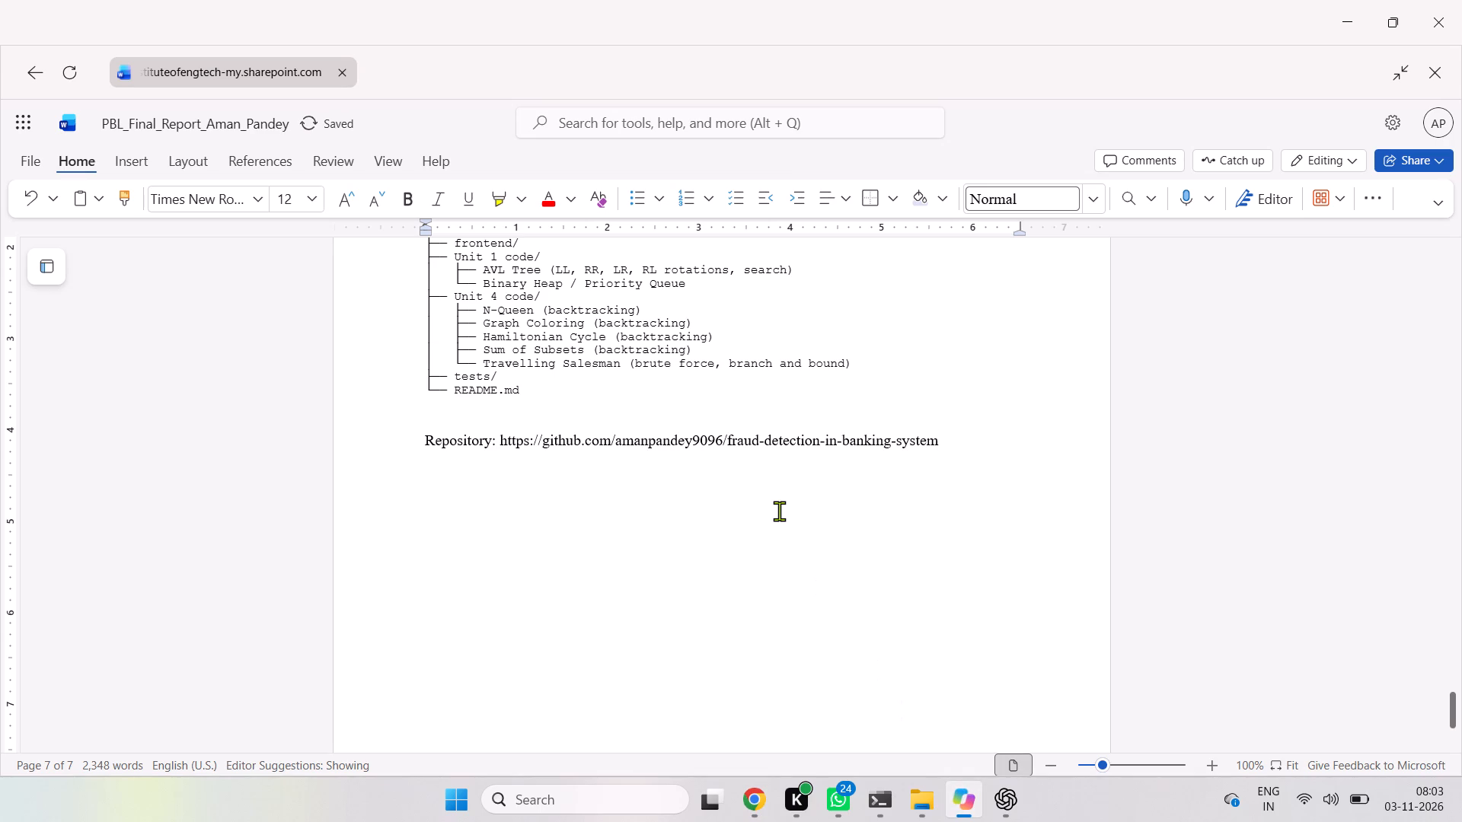
Turn the pasted Repository address into a hyperlink to the same fraud-detection-in-banking-system address.
{"action": "left_click_drag", "start_coordinate": [498, 444], "coordinate": [970, 473]}
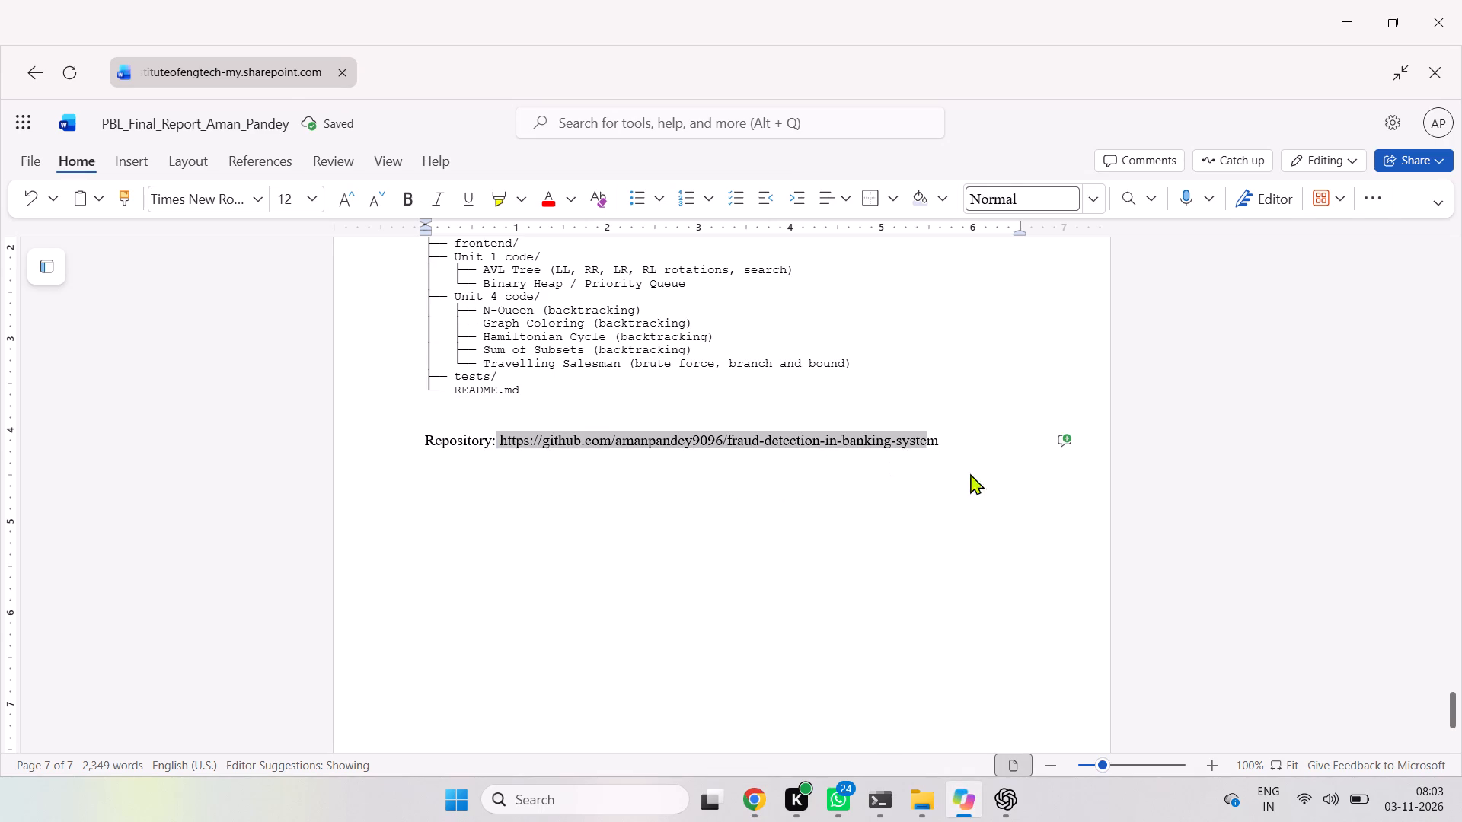
{"action": "left_click_drag", "start_coordinate": [970, 473], "coordinate": [943, 441]}
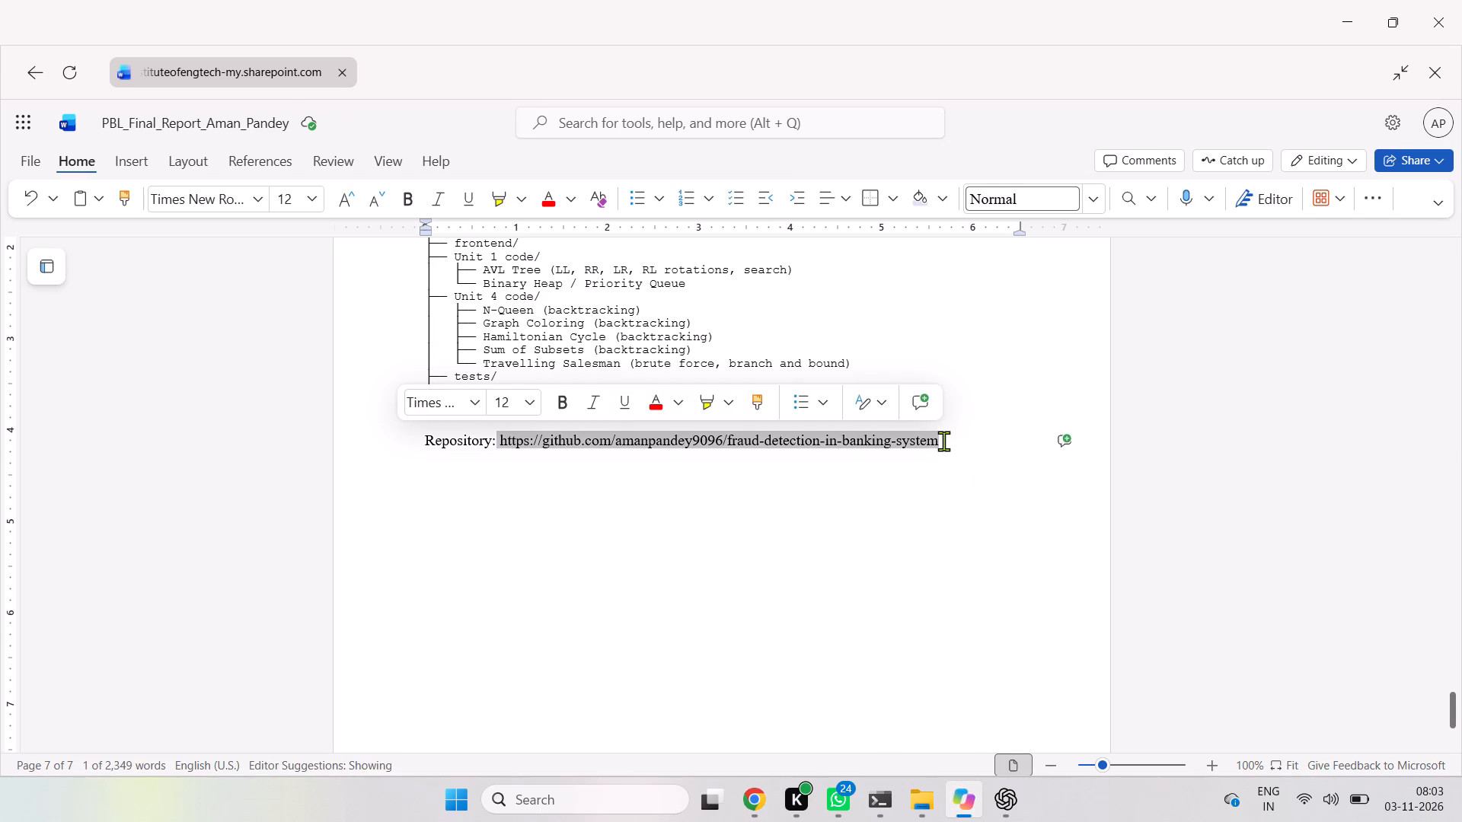
{"action": "key", "text": "ctrl+v"}
{"action": "left_click", "coordinate": [854, 521]}
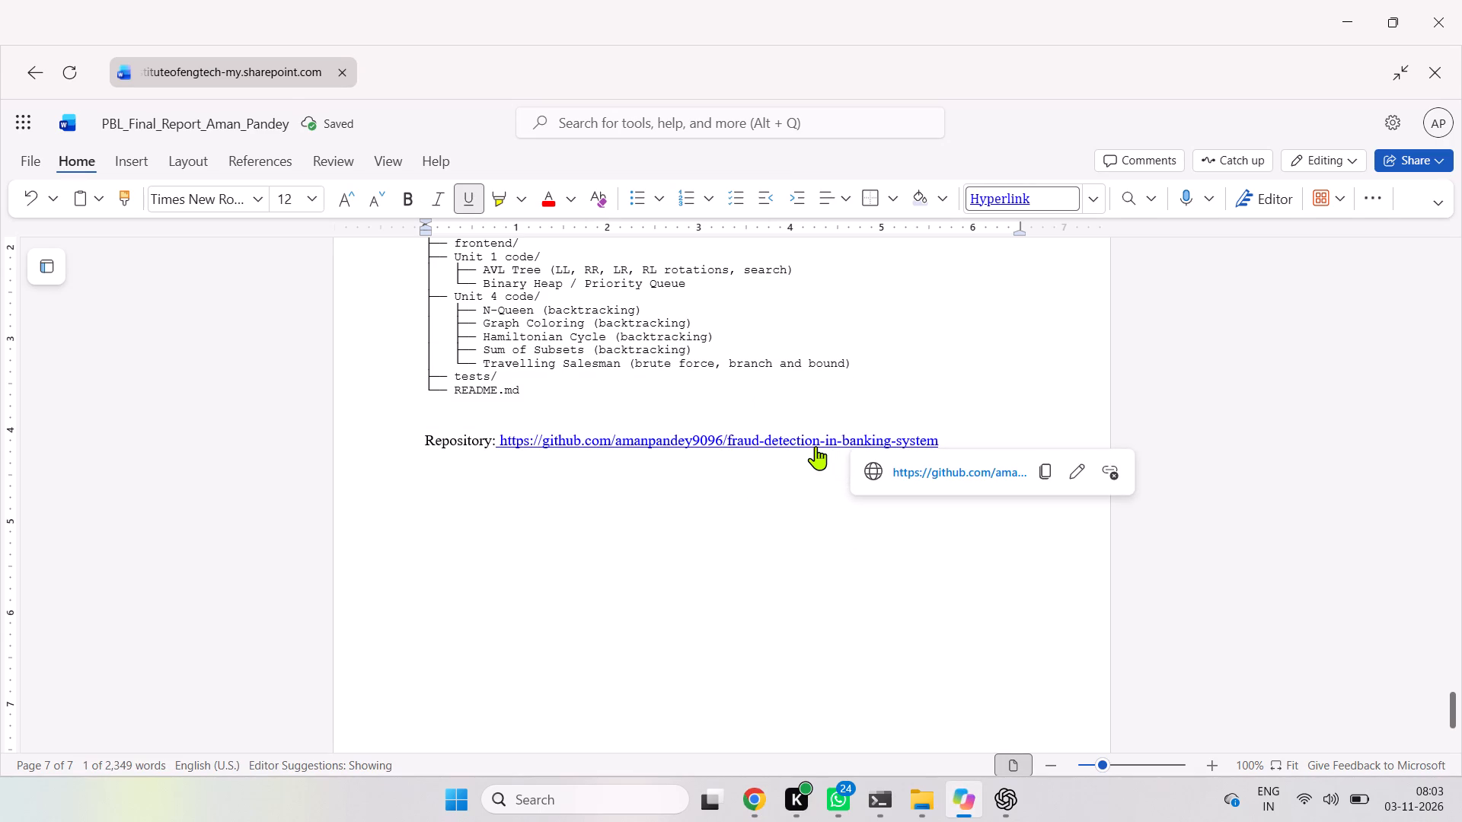
Open the report's Repository hyperlink to test it, and close the GitHub tab it opens in.
{"action": "left_click", "coordinate": [915, 486]}
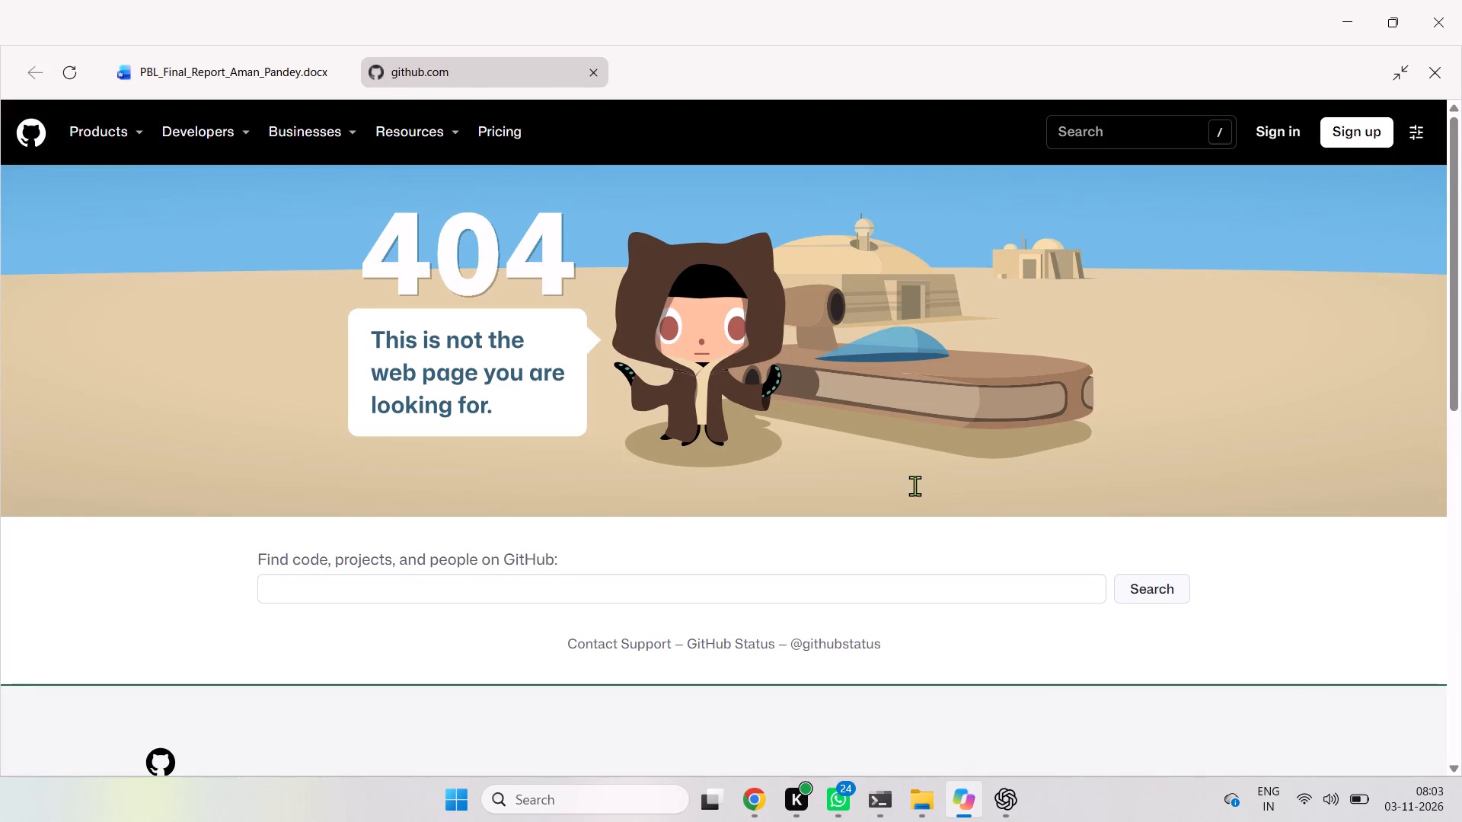
{"action": "left_click", "coordinate": [601, 71]}
{"action": "left_click", "coordinate": [595, 71]}
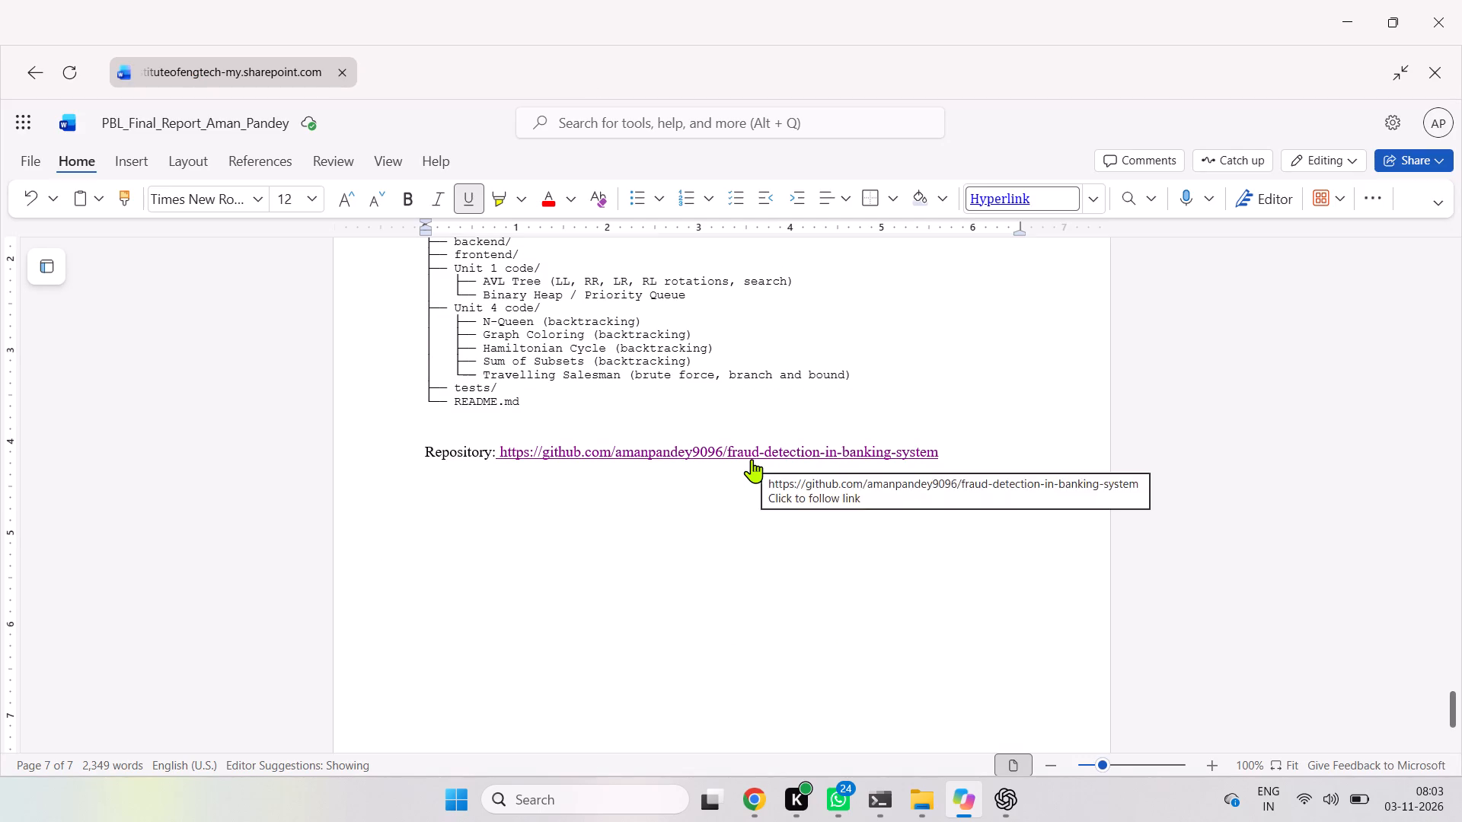
Review the report's pages, from the source code appendix and module sections to the student declaration and details.
{"action": "scroll", "coordinate": [756, 359], "scroll_direction": "up", "scroll_amount": 4}
{"action": "scroll", "coordinate": [756, 359], "scroll_direction": "down", "scroll_amount": 2}
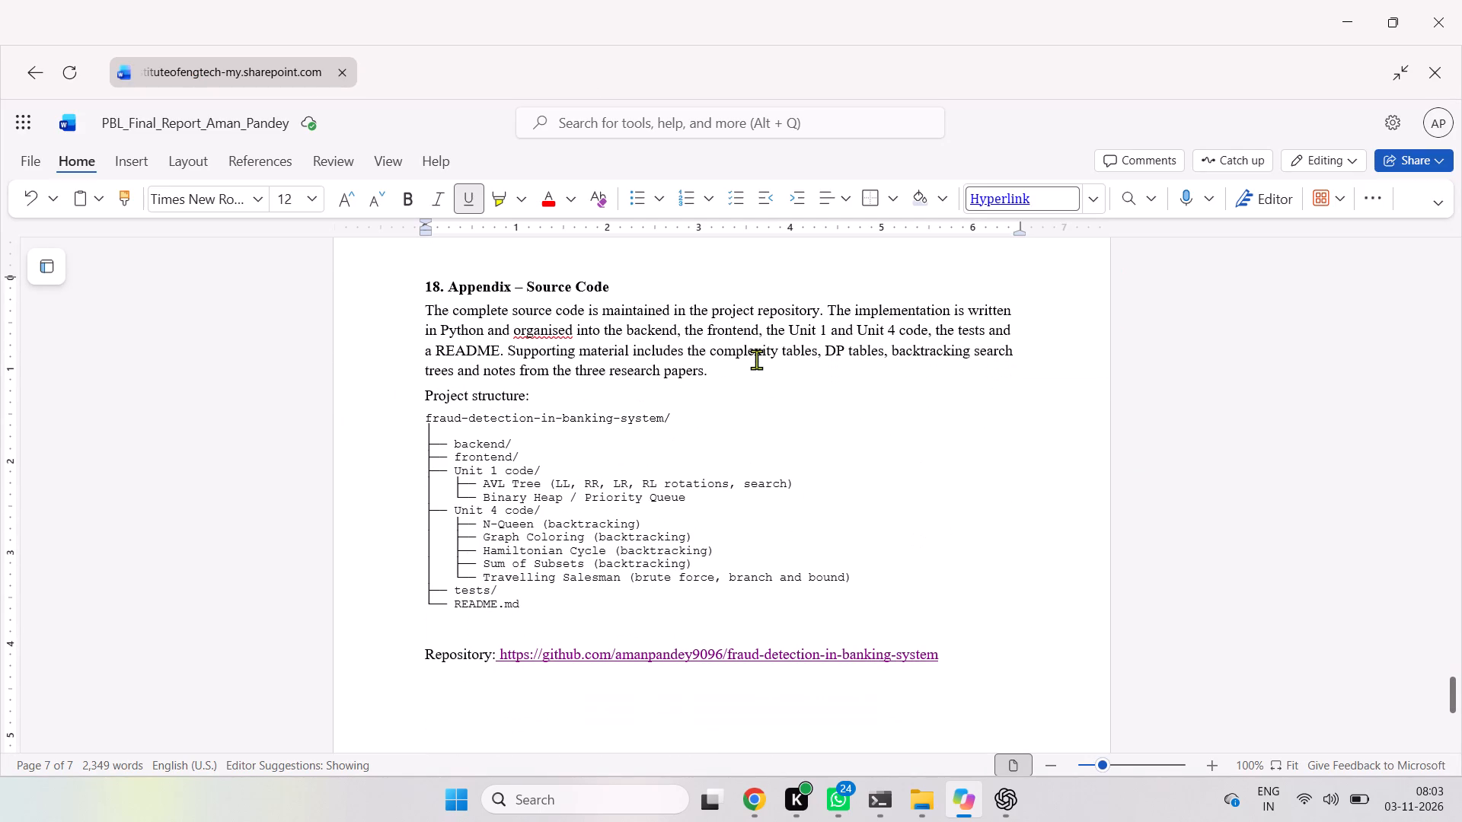
{"action": "scroll", "coordinate": [756, 359], "scroll_direction": "down", "scroll_amount": 4}
{"action": "scroll", "coordinate": [756, 359], "scroll_direction": "up", "scroll_amount": 14}
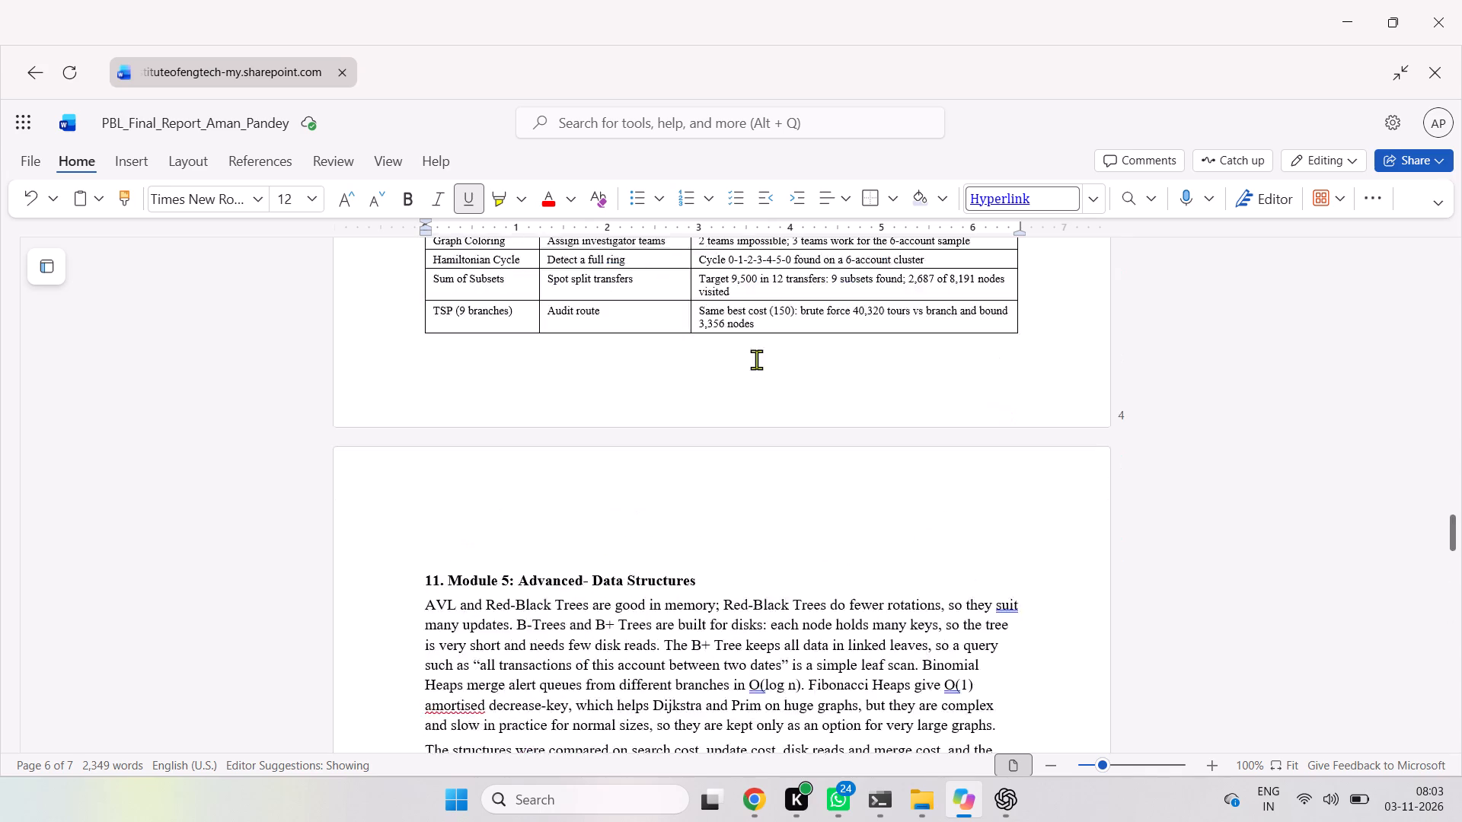
{"action": "scroll", "coordinate": [756, 359], "scroll_direction": "up", "scroll_amount": 6}
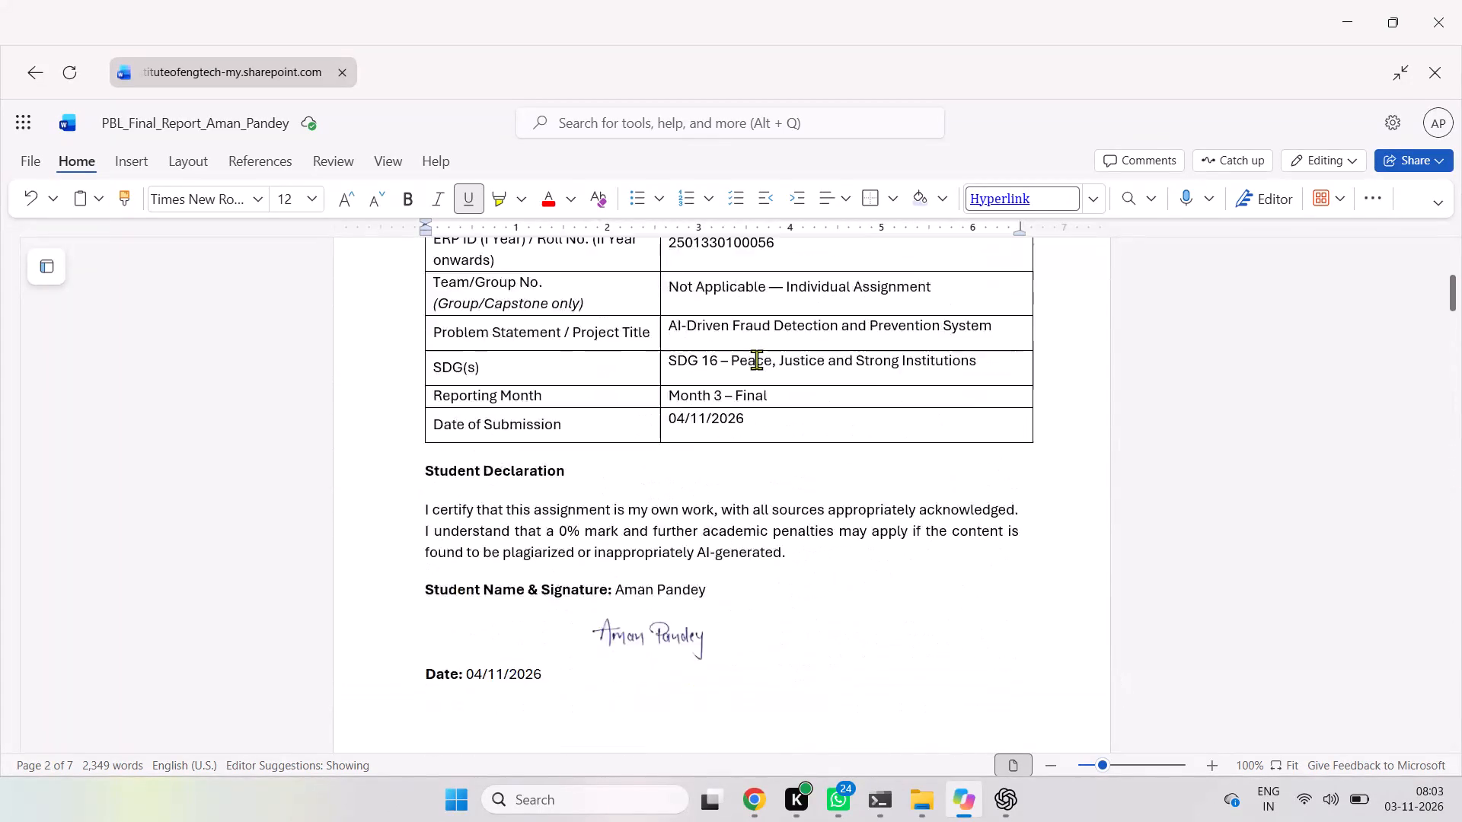
{"action": "scroll", "coordinate": [756, 359], "scroll_direction": "down", "scroll_amount": 6}
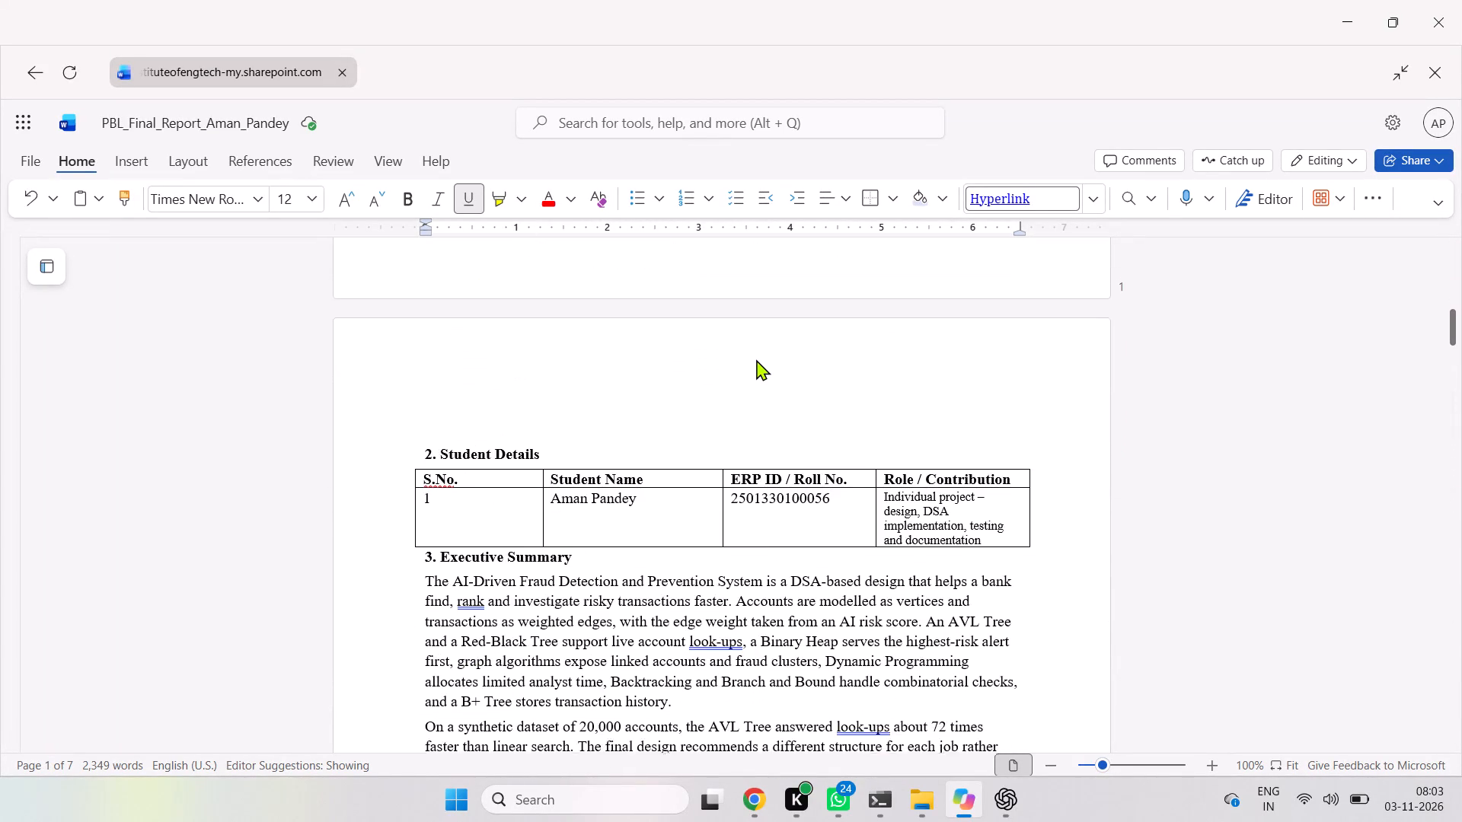
{"action": "scroll", "coordinate": [756, 359], "scroll_direction": "up", "scroll_amount": 6}
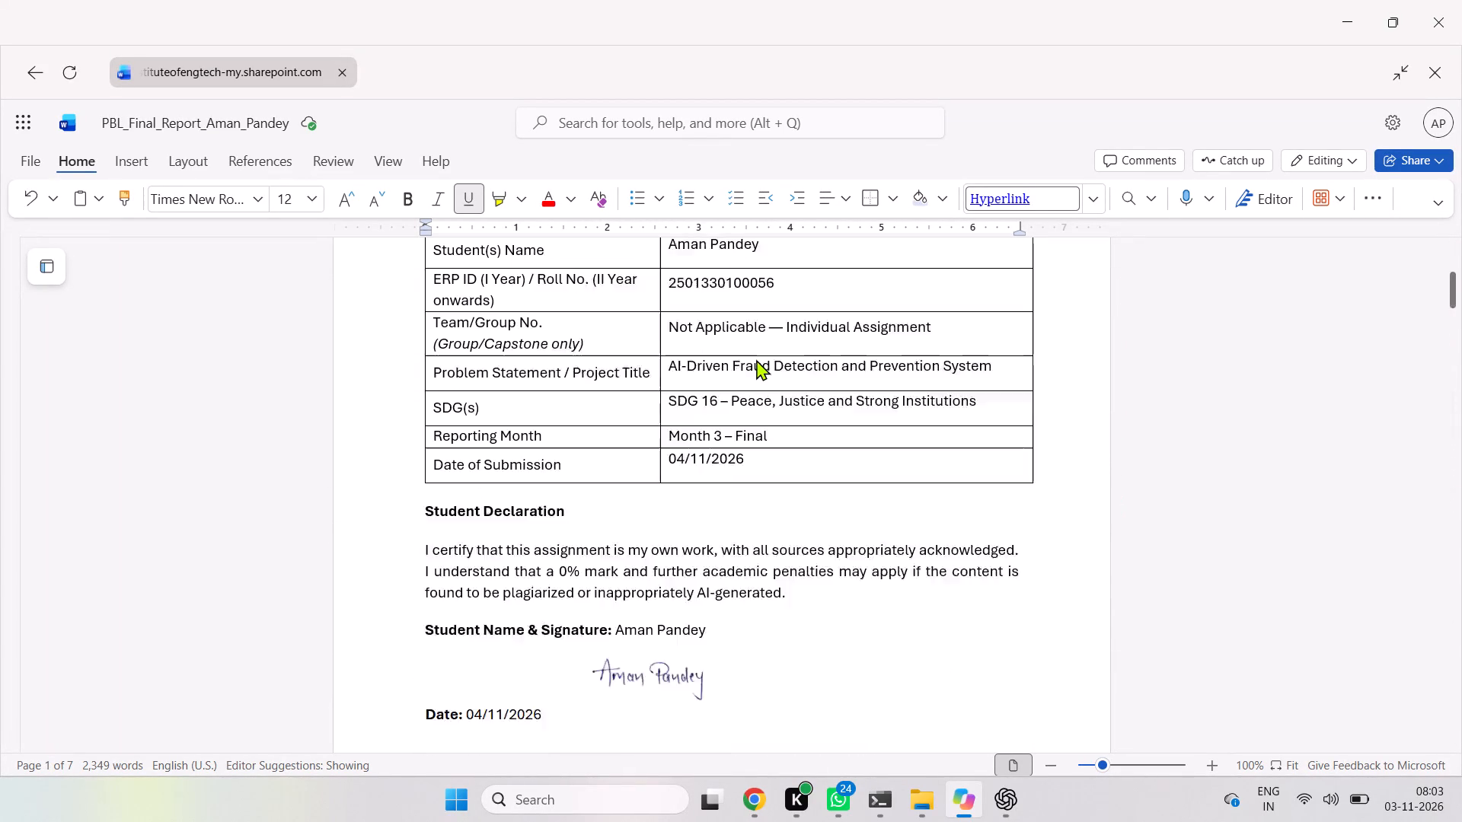
{"action": "scroll", "coordinate": [756, 359], "scroll_direction": "down", "scroll_amount": 14}
{"action": "scroll", "coordinate": [756, 359], "scroll_direction": "up", "scroll_amount": 1}
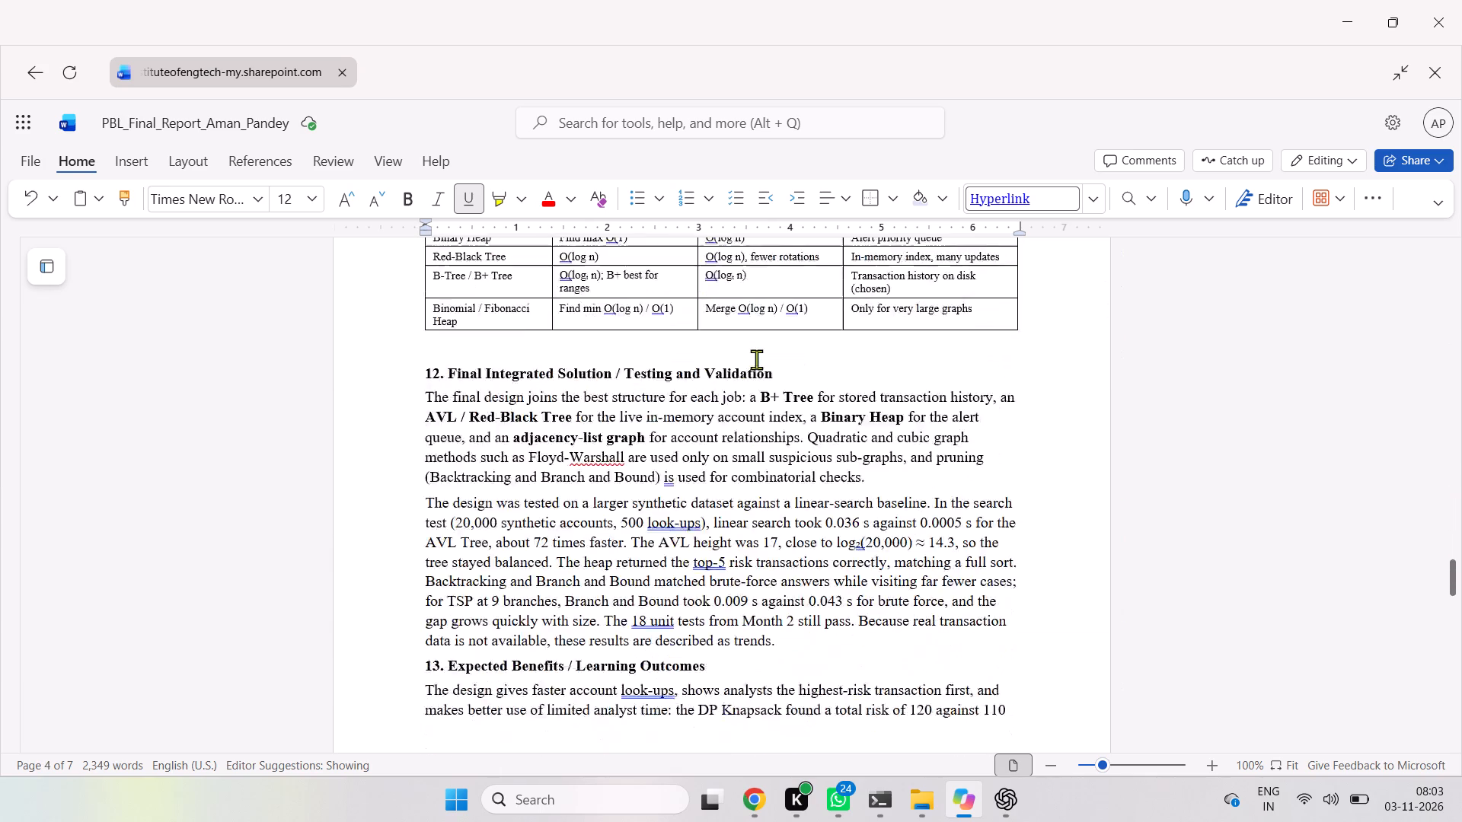
{"action": "scroll", "coordinate": [756, 359], "scroll_direction": "up", "scroll_amount": 1}
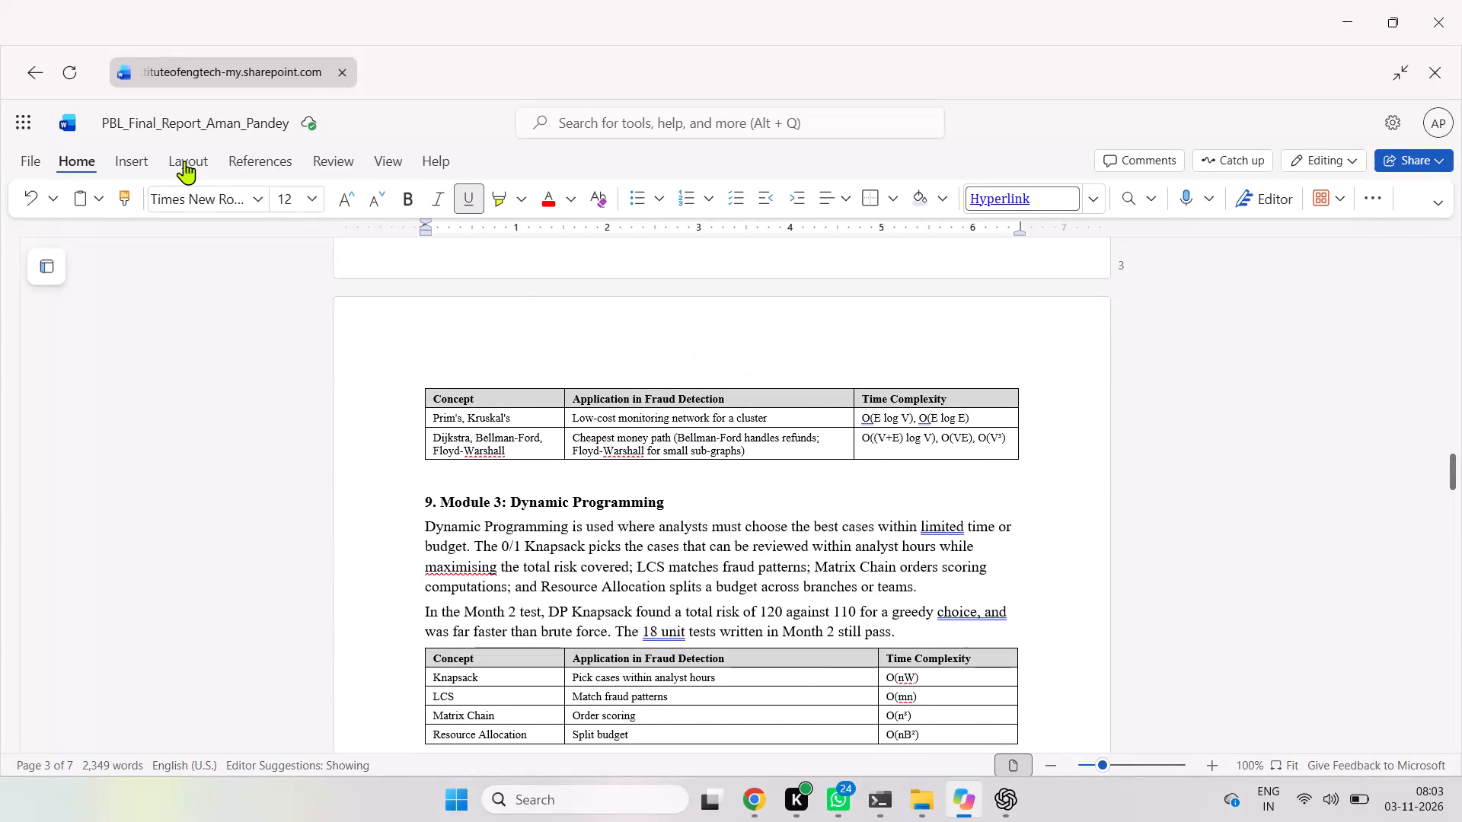
Export the report as a PDF without comments.
{"action": "left_click", "coordinate": [32, 163]}
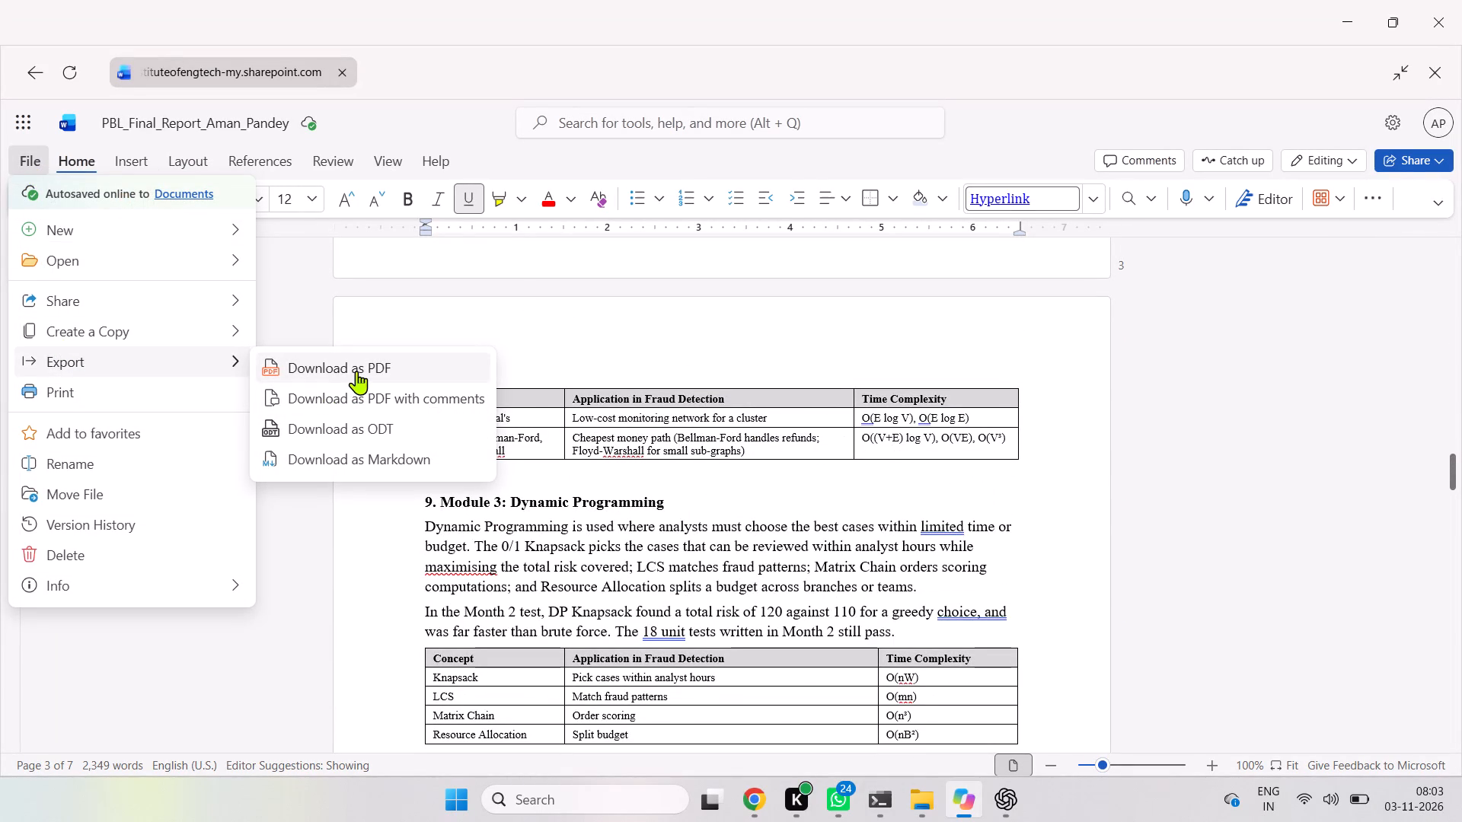
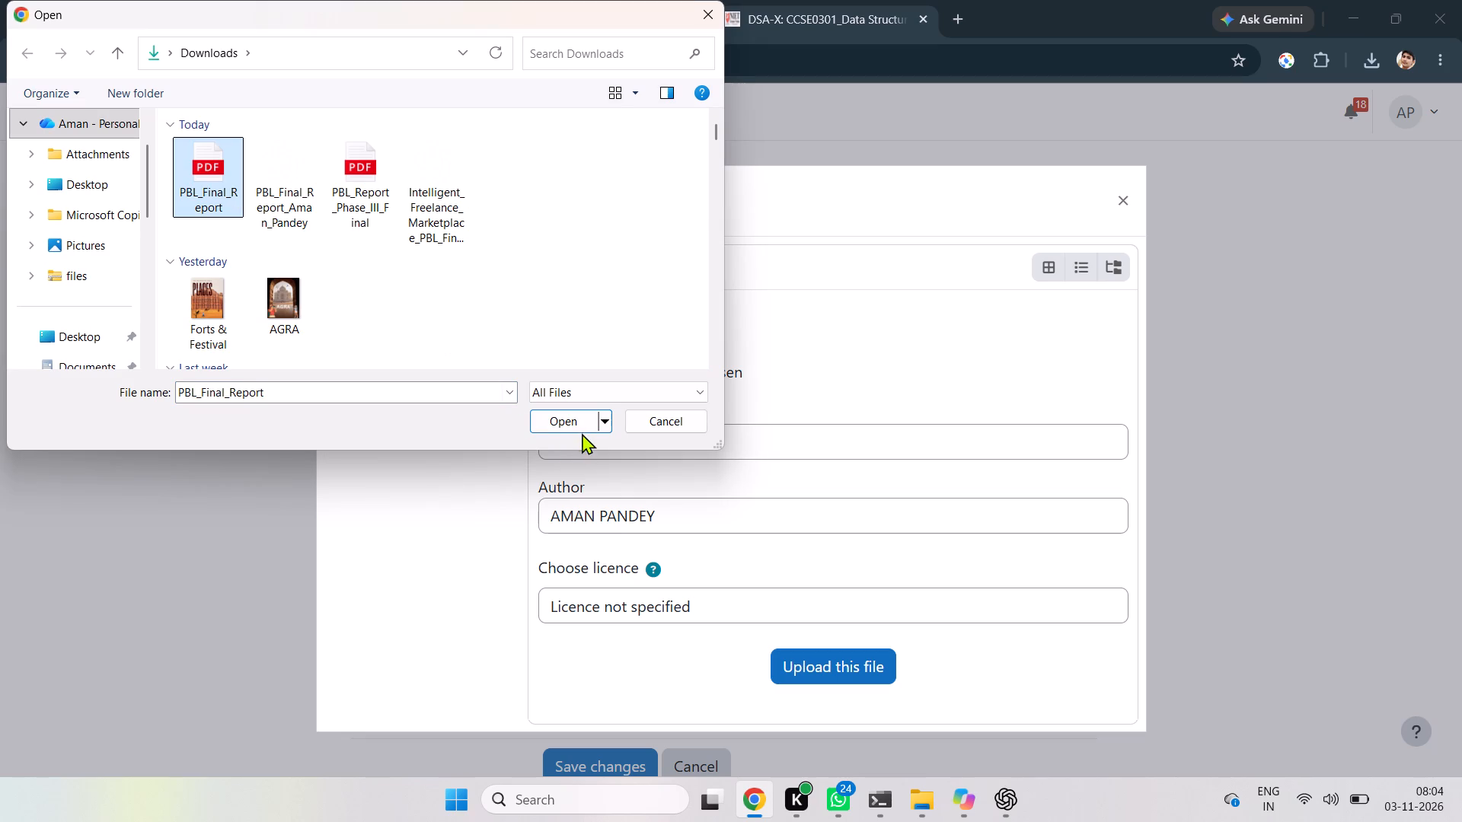
{"action": "triple_click", "coordinate": [442, 393]}
{"action": "double_click", "coordinate": [442, 393]}
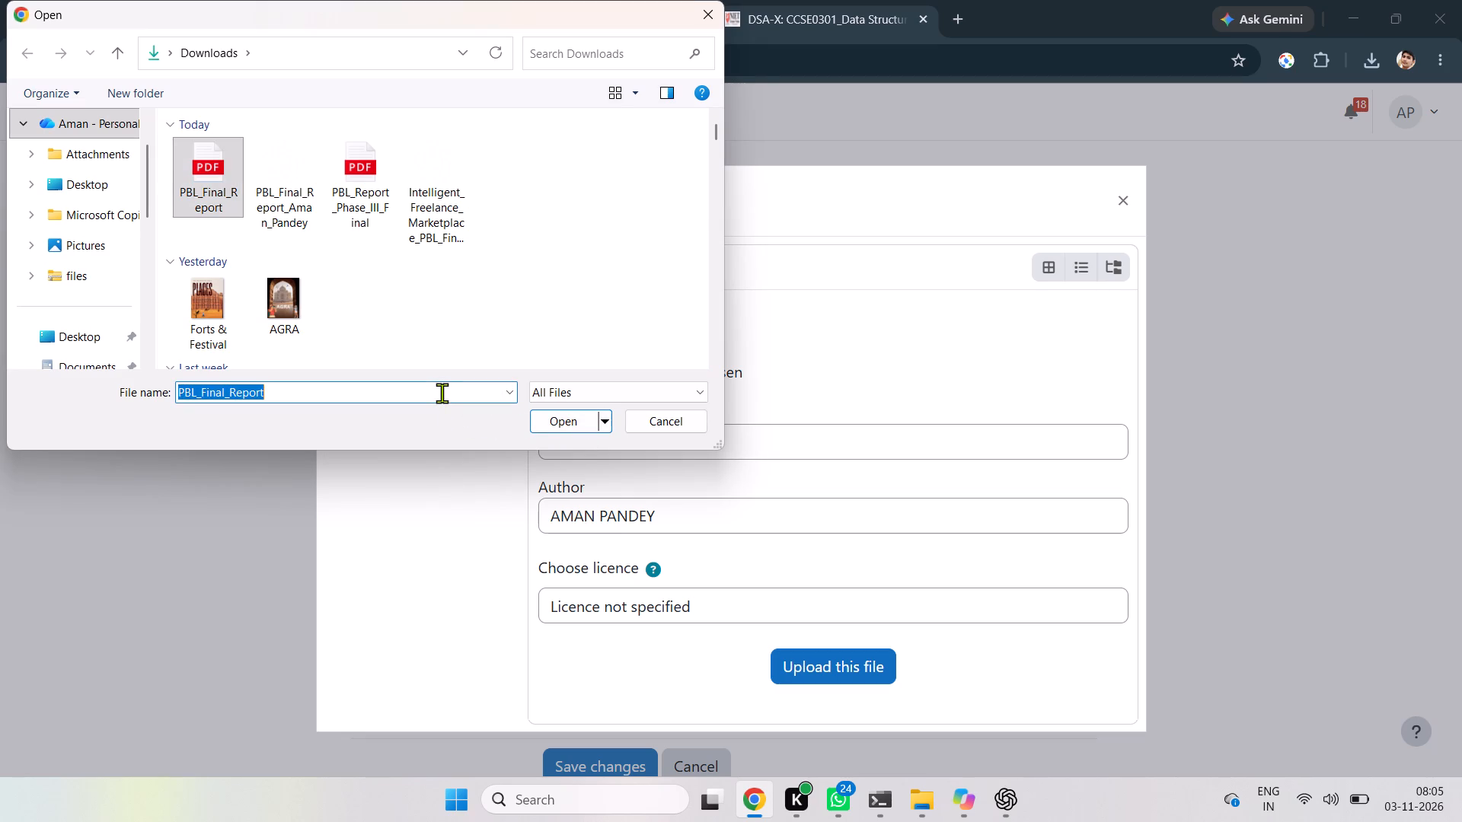
{"action": "key", "text": "ctrl+c"}
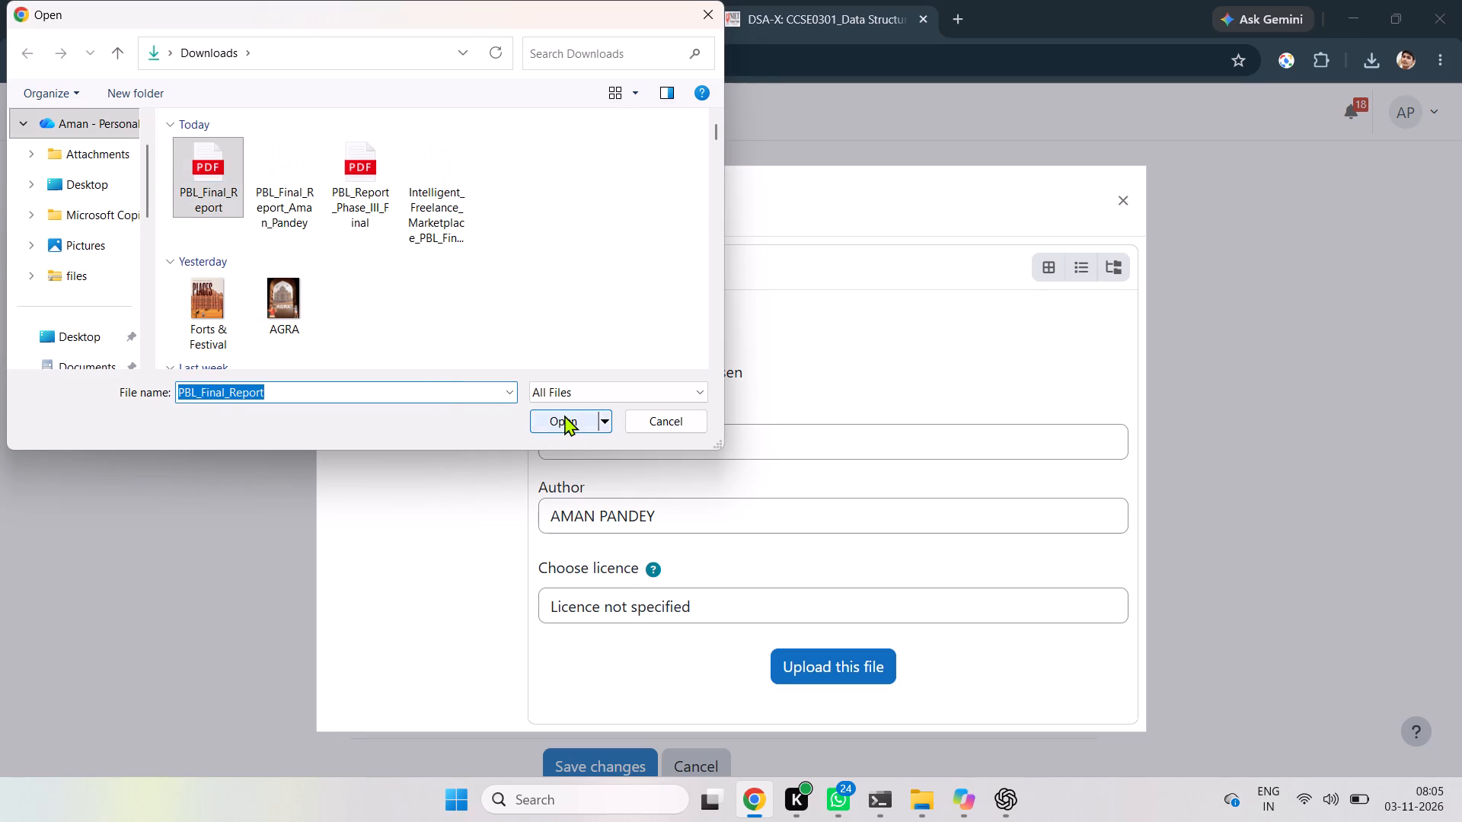
{"action": "left_click", "coordinate": [564, 415]}
{"action": "left_click", "coordinate": [576, 446]}
{"action": "key", "text": "ctrl+v"}
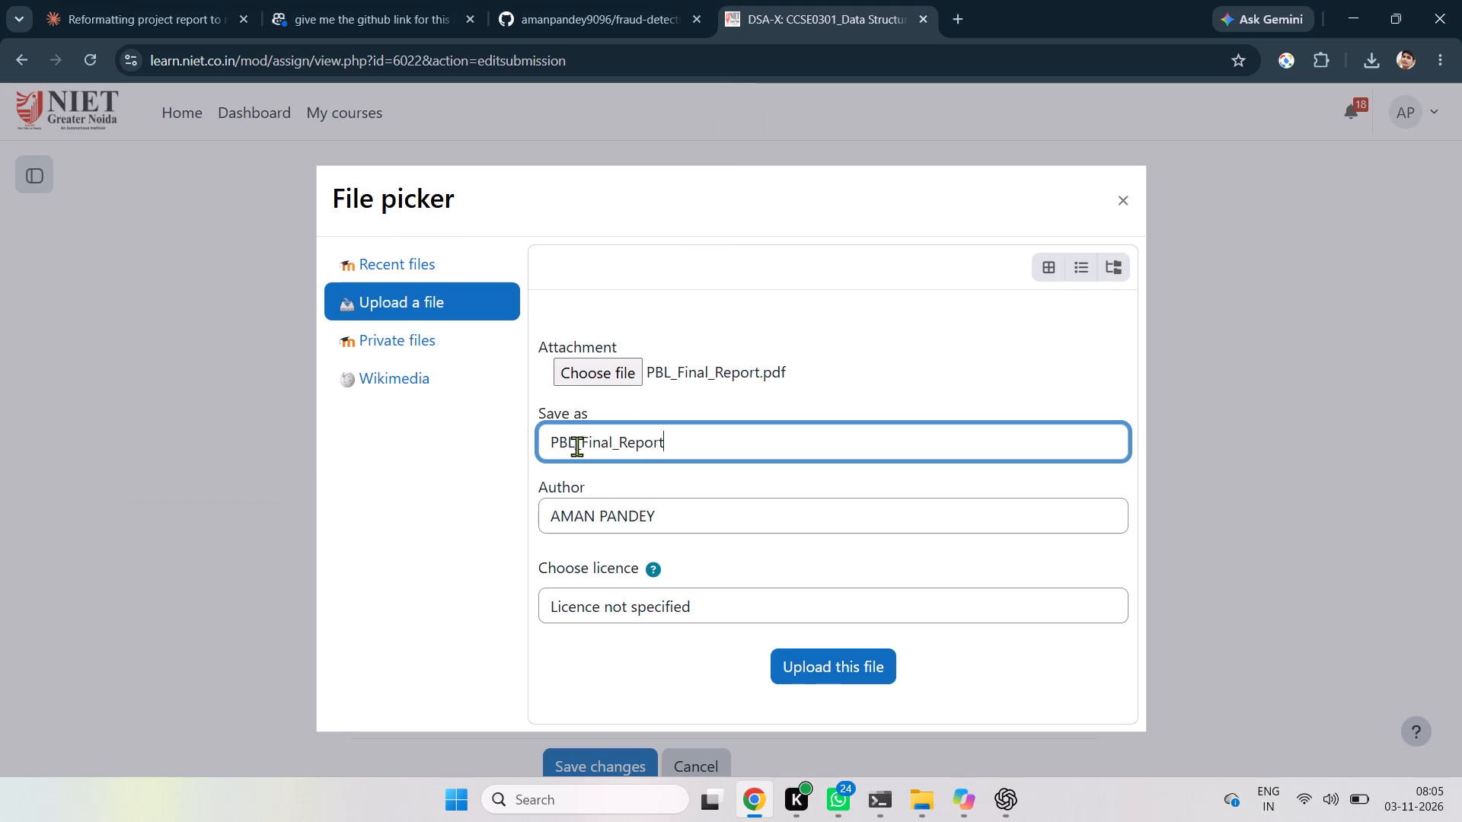
{"action": "left_click", "coordinate": [849, 679]}
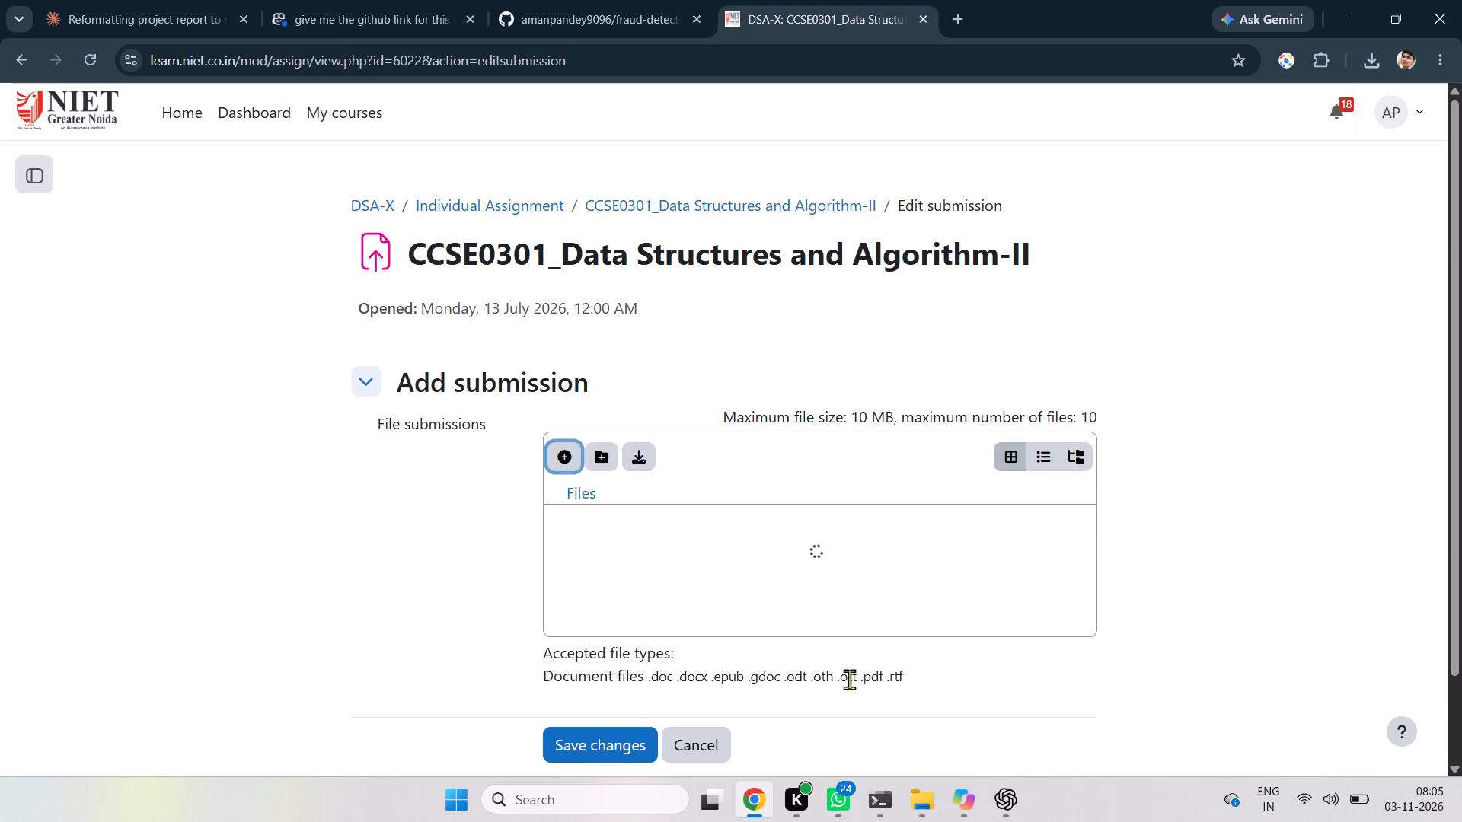
Save the changes to the CCSE0301_Data Structures and Algorithm-II assignment submission.
{"action": "scroll", "coordinate": [849, 679], "scroll_direction": "down", "scroll_amount": 3}
{"action": "left_click", "coordinate": [567, 624]}
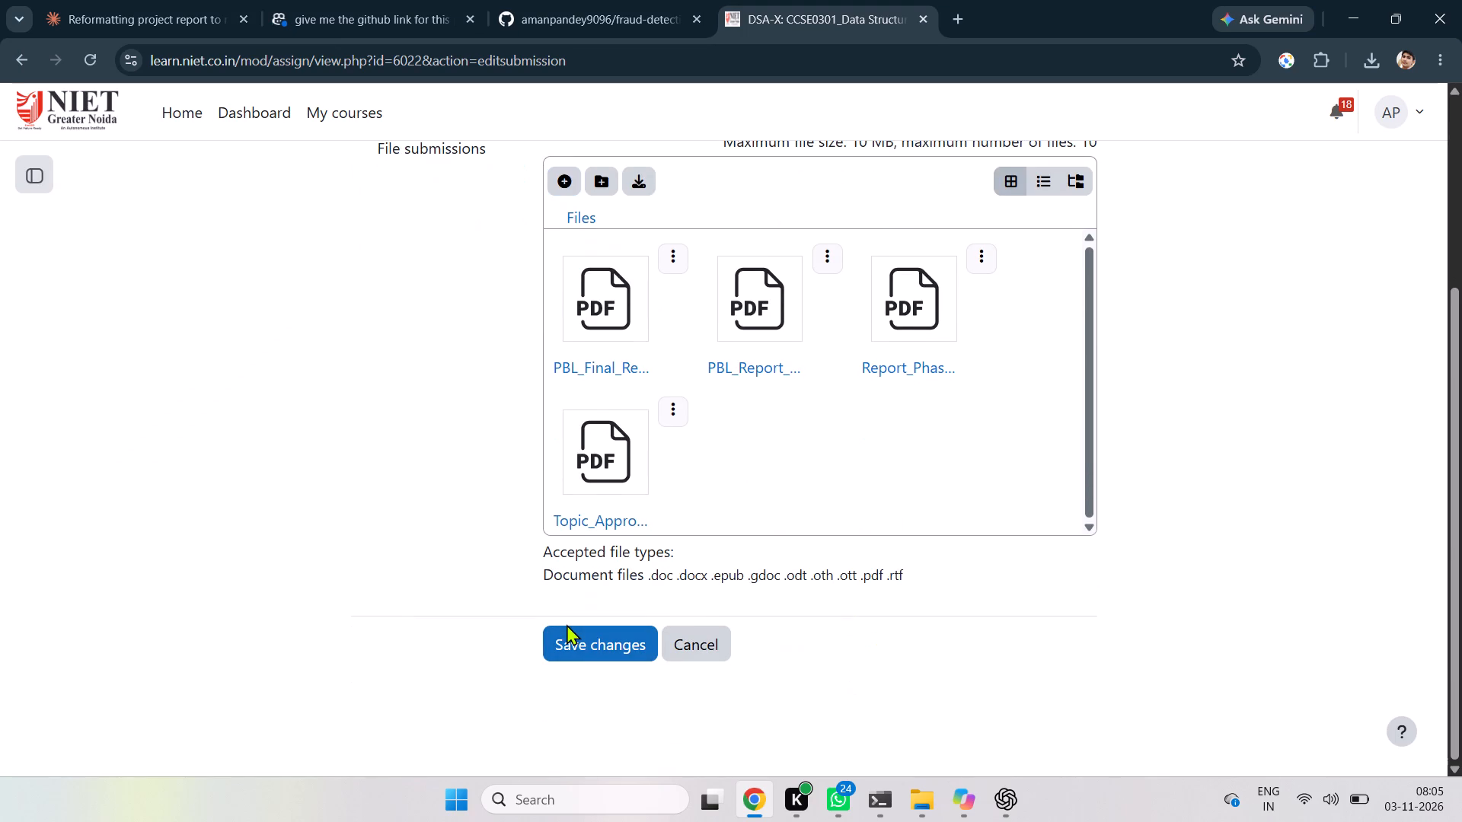
{"action": "left_click", "coordinate": [579, 648]}
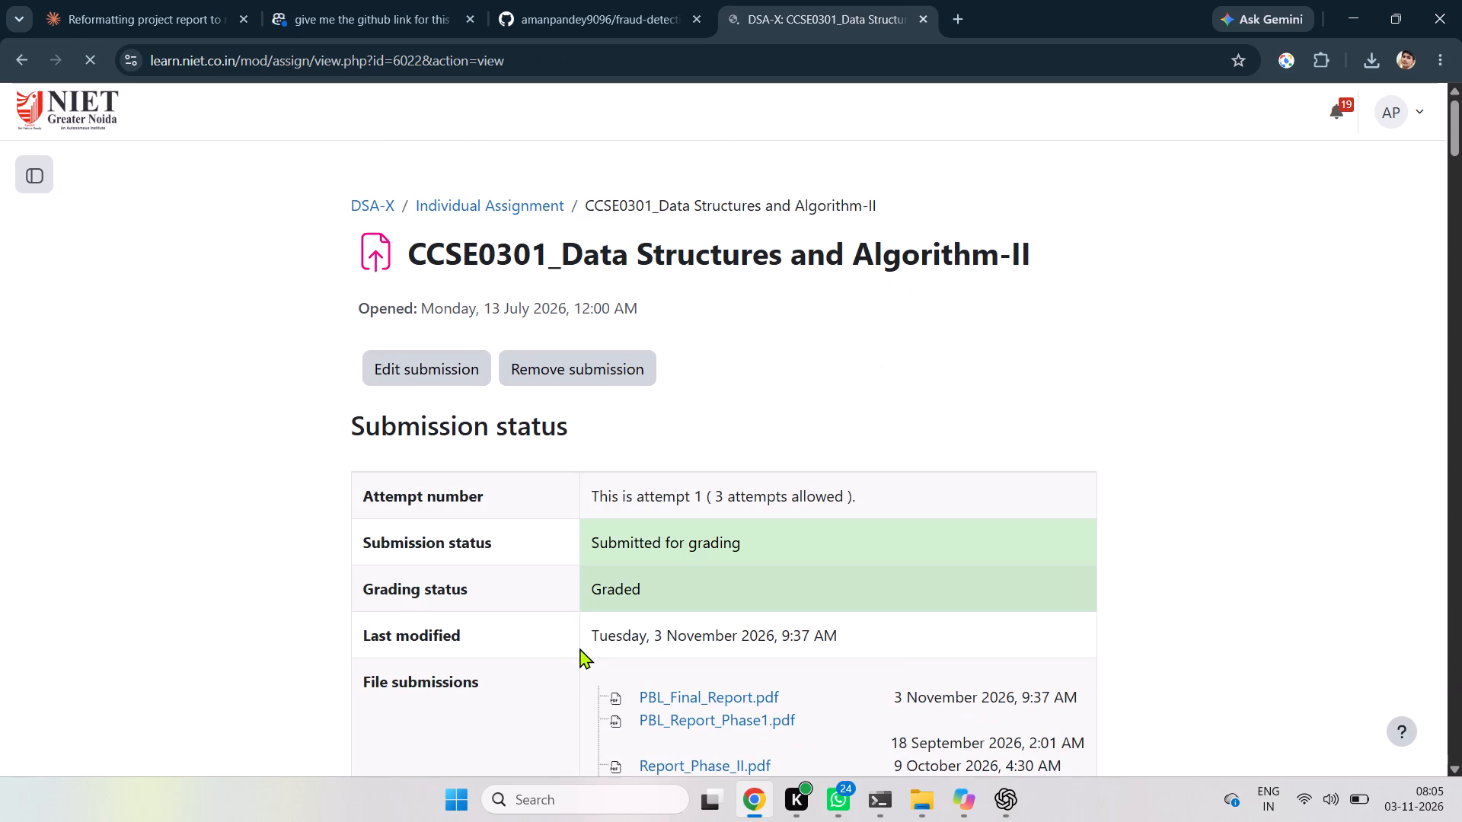
Check the submission status of the CCSE0301_Data Structures and Algorithm-II assignment, and examine that course's grade report.
{"action": "scroll", "coordinate": [579, 648], "scroll_direction": "right", "scroll_amount": 1}
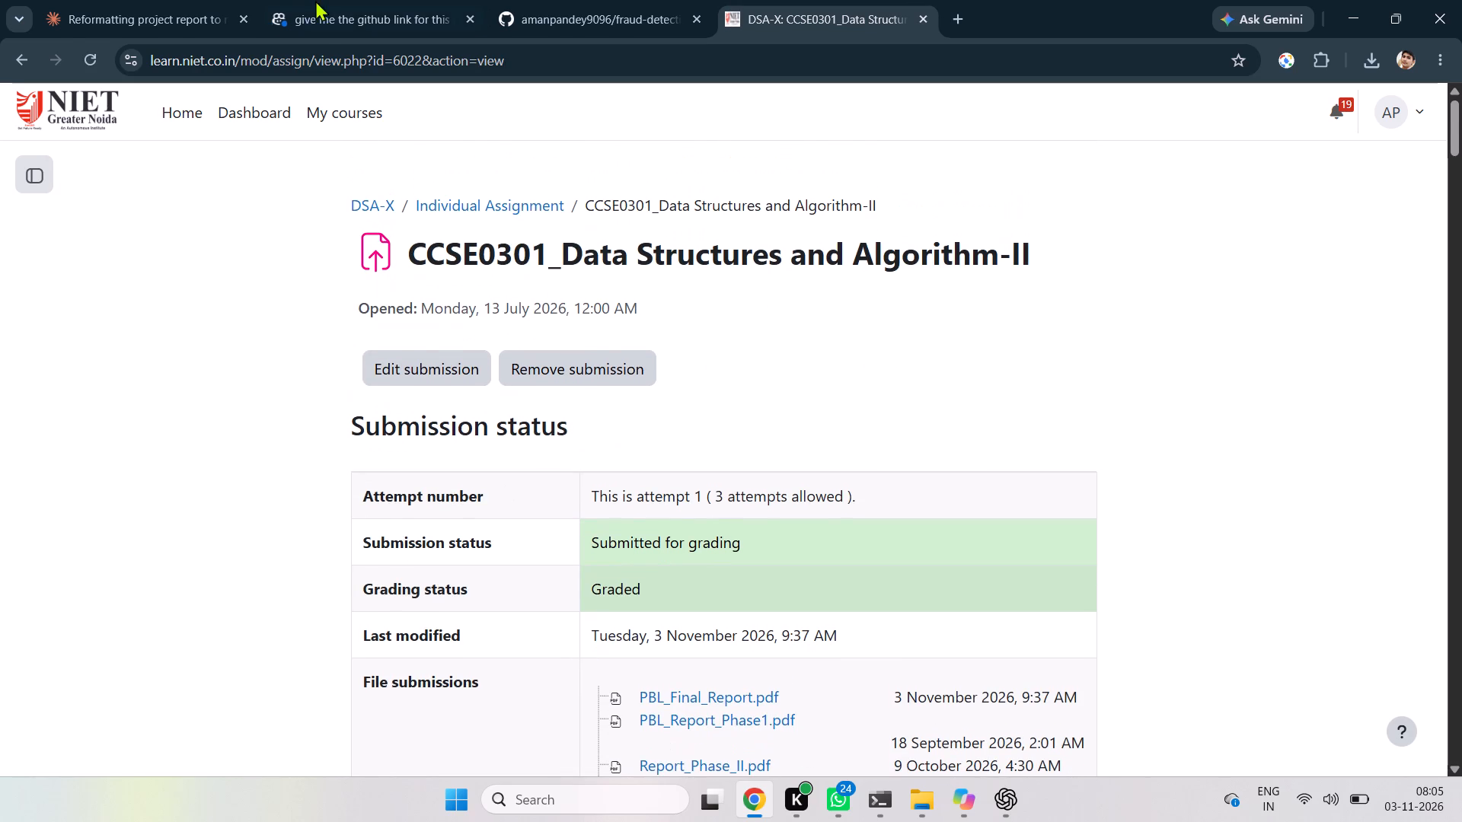
{"action": "scroll", "coordinate": [490, 475], "scroll_direction": "down", "scroll_amount": 2}
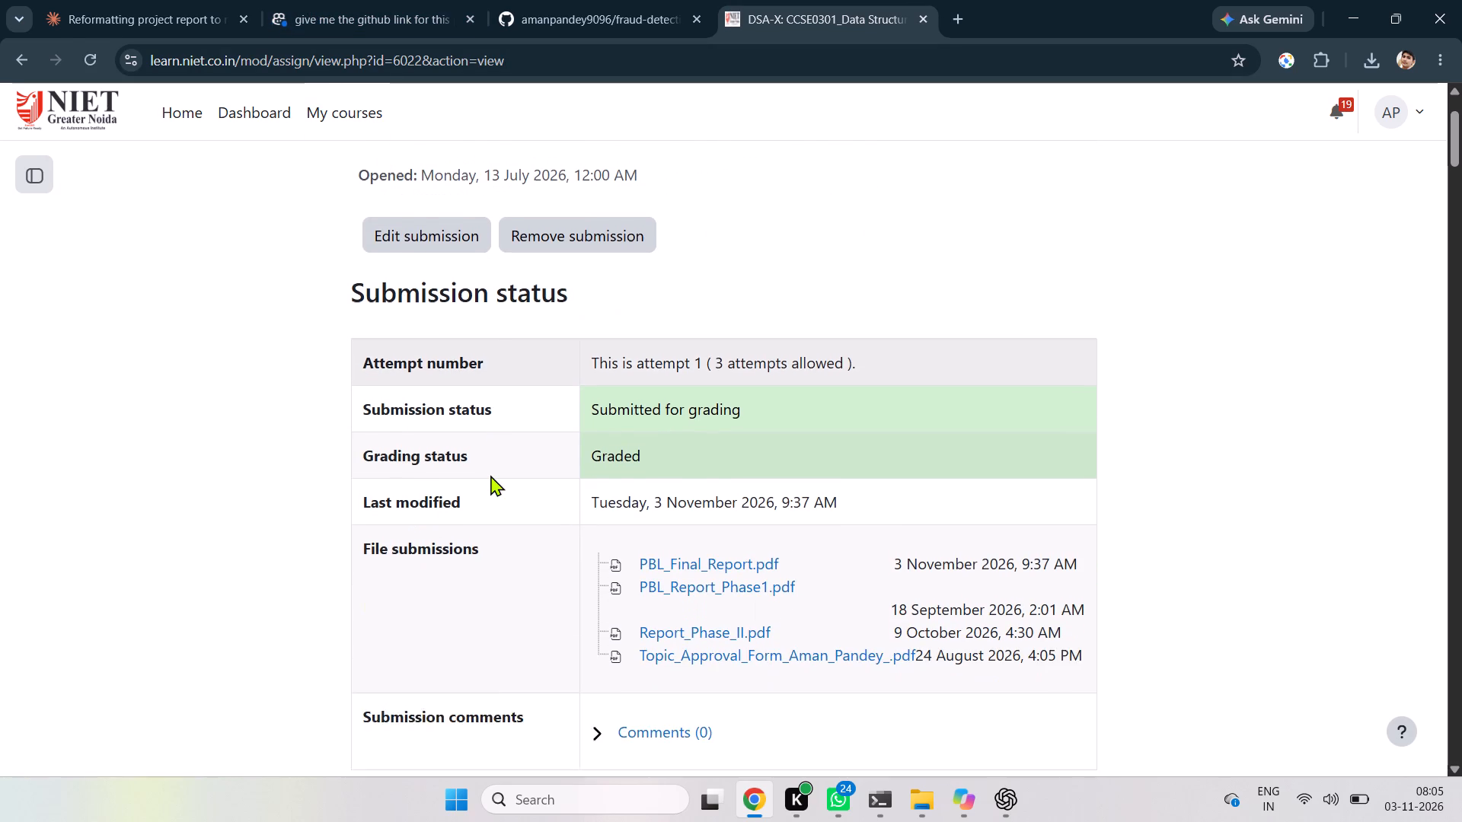
{"action": "scroll", "coordinate": [490, 475], "scroll_direction": "down", "scroll_amount": 3}
{"action": "scroll", "coordinate": [490, 475], "scroll_direction": "up", "scroll_amount": 6}
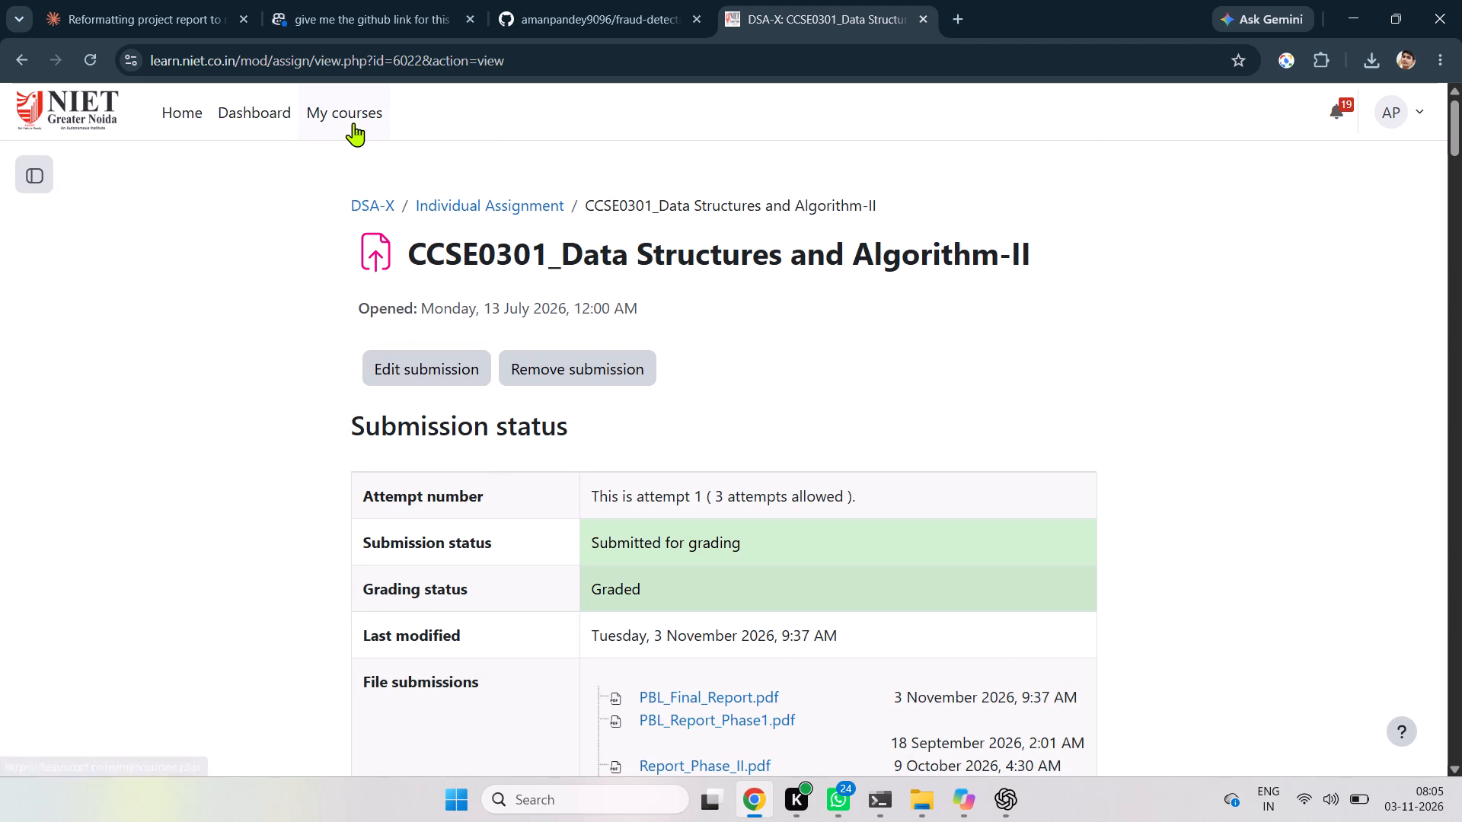
{"action": "left_click", "coordinate": [360, 123]}
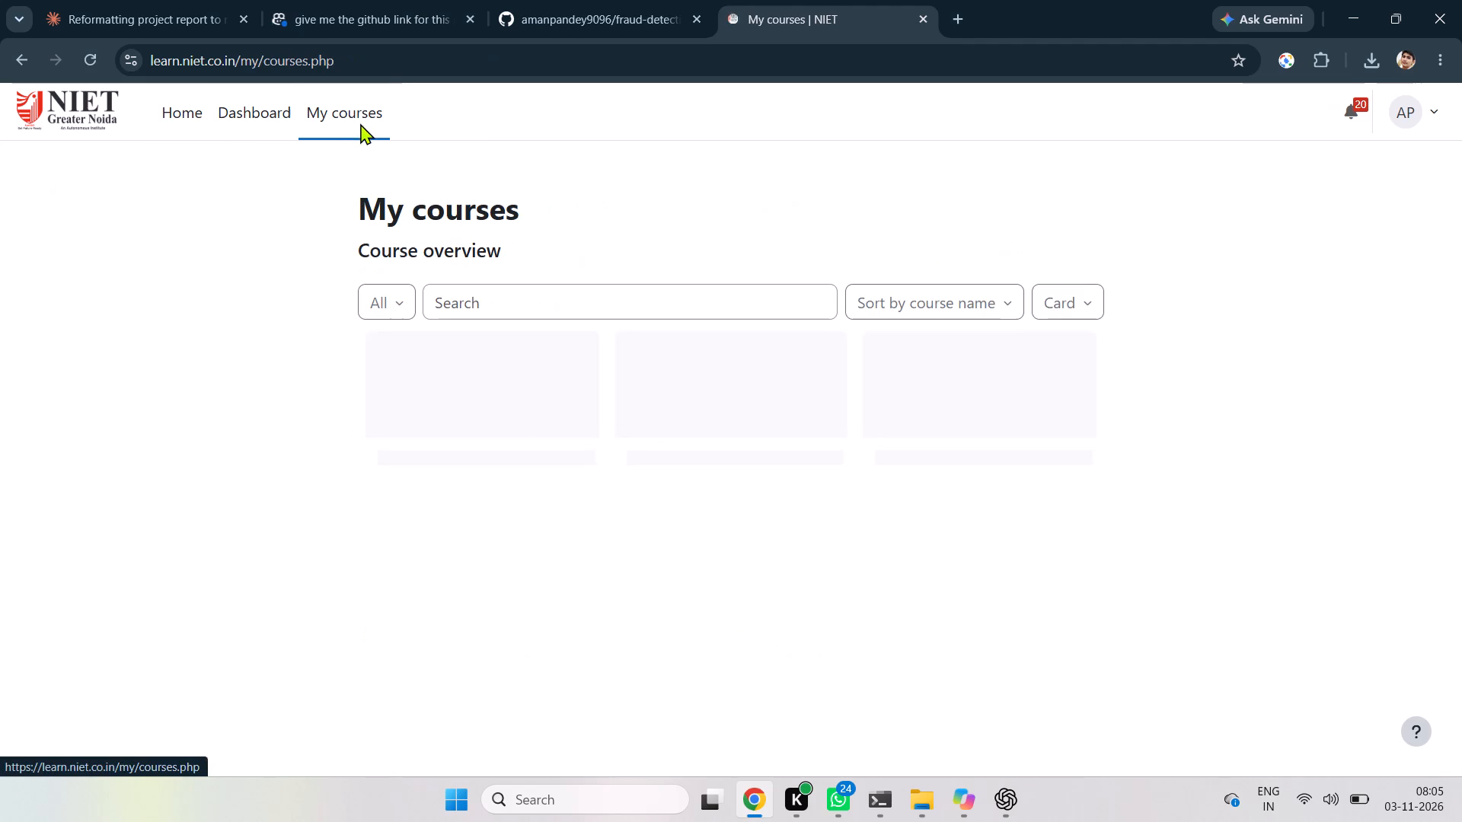
{"action": "scroll", "coordinate": [673, 519], "scroll_direction": "down", "scroll_amount": 1}
{"action": "left_click", "coordinate": [532, 518]}
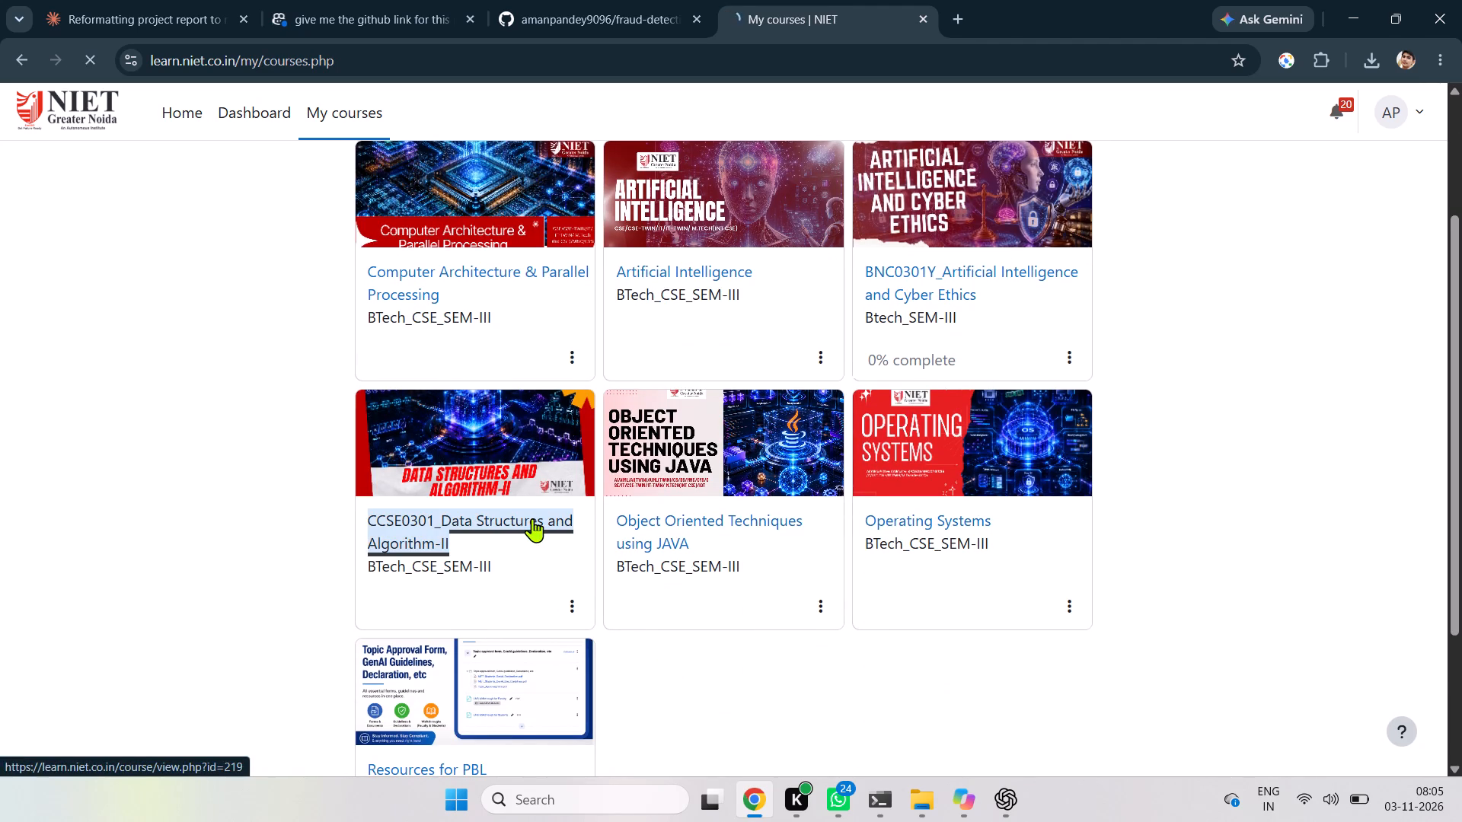
{"action": "left_click", "coordinate": [590, 272]}
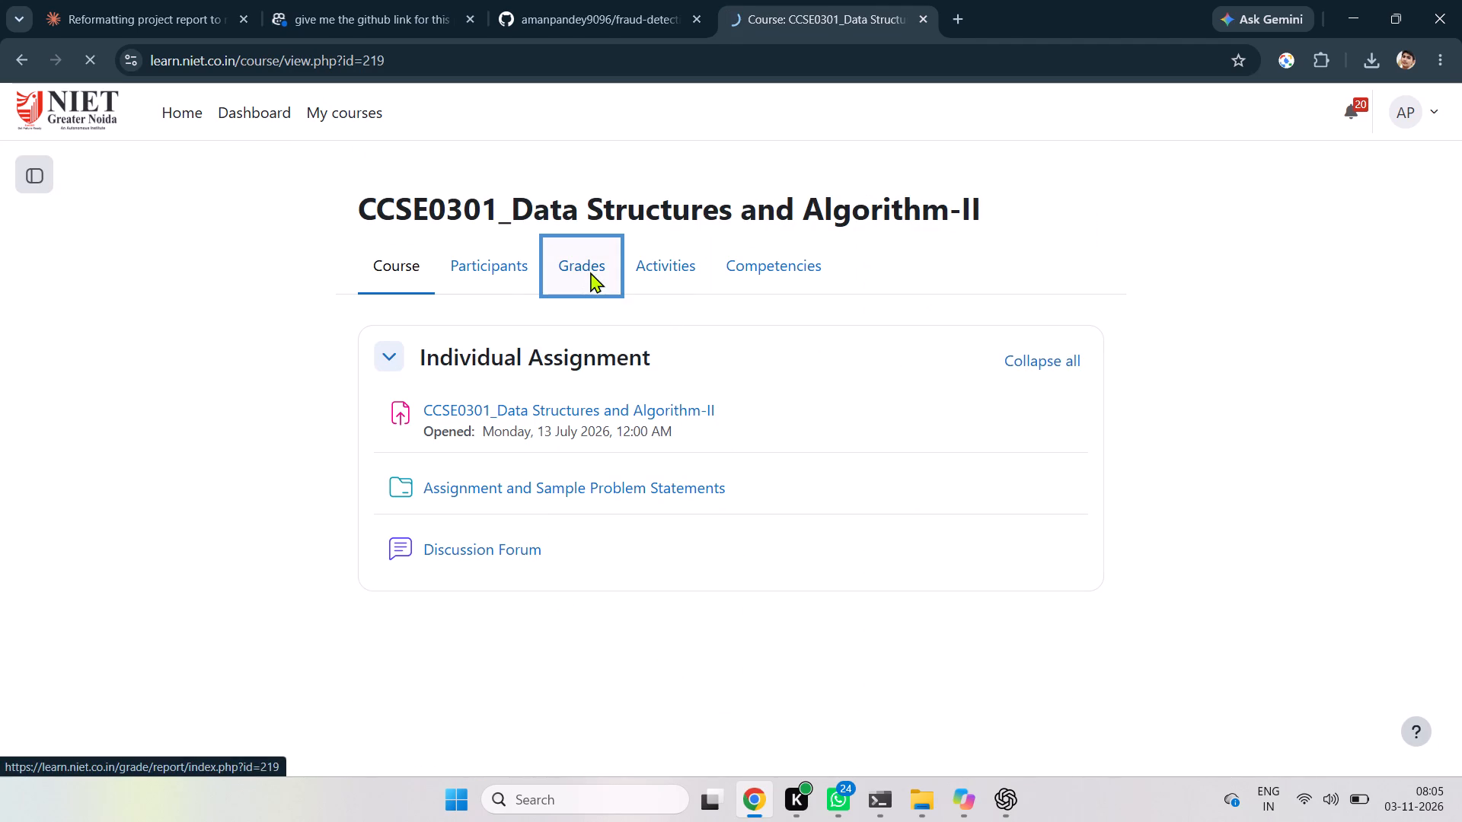
{"action": "scroll", "coordinate": [720, 493], "scroll_direction": "down", "scroll_amount": 1}
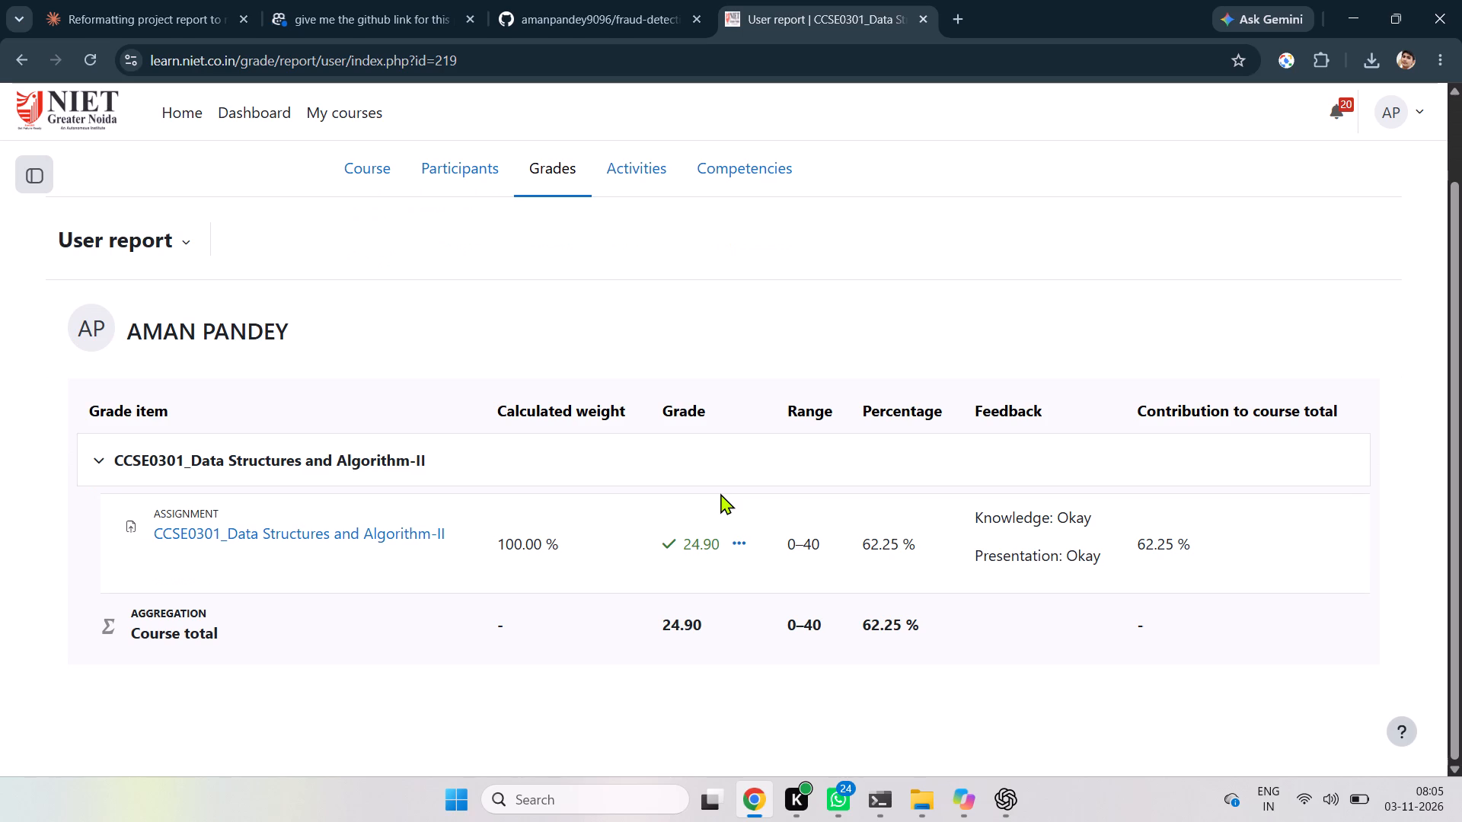
{"action": "scroll", "coordinate": [720, 493], "scroll_direction": "up", "scroll_amount": 3}
{"action": "scroll", "coordinate": [720, 493], "scroll_direction": "down", "scroll_amount": 3}
Return to the course overview and examine the grade report of the Object Oriented Techniques using JAVA course.
{"action": "left_click", "coordinate": [378, 183]}
{"action": "left_click", "coordinate": [359, 131]}
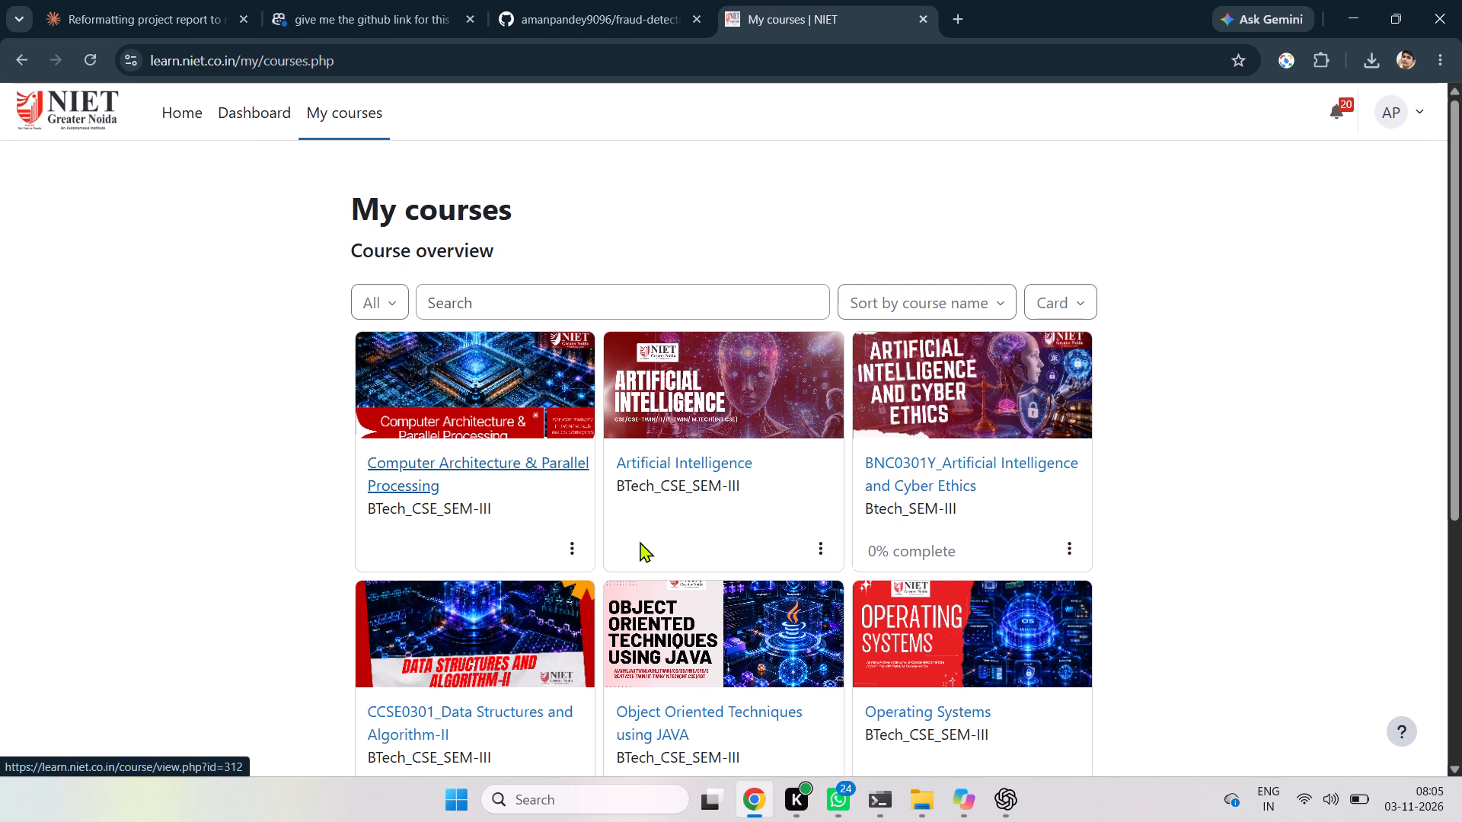
{"action": "scroll", "coordinate": [679, 484], "scroll_direction": "down", "scroll_amount": 1}
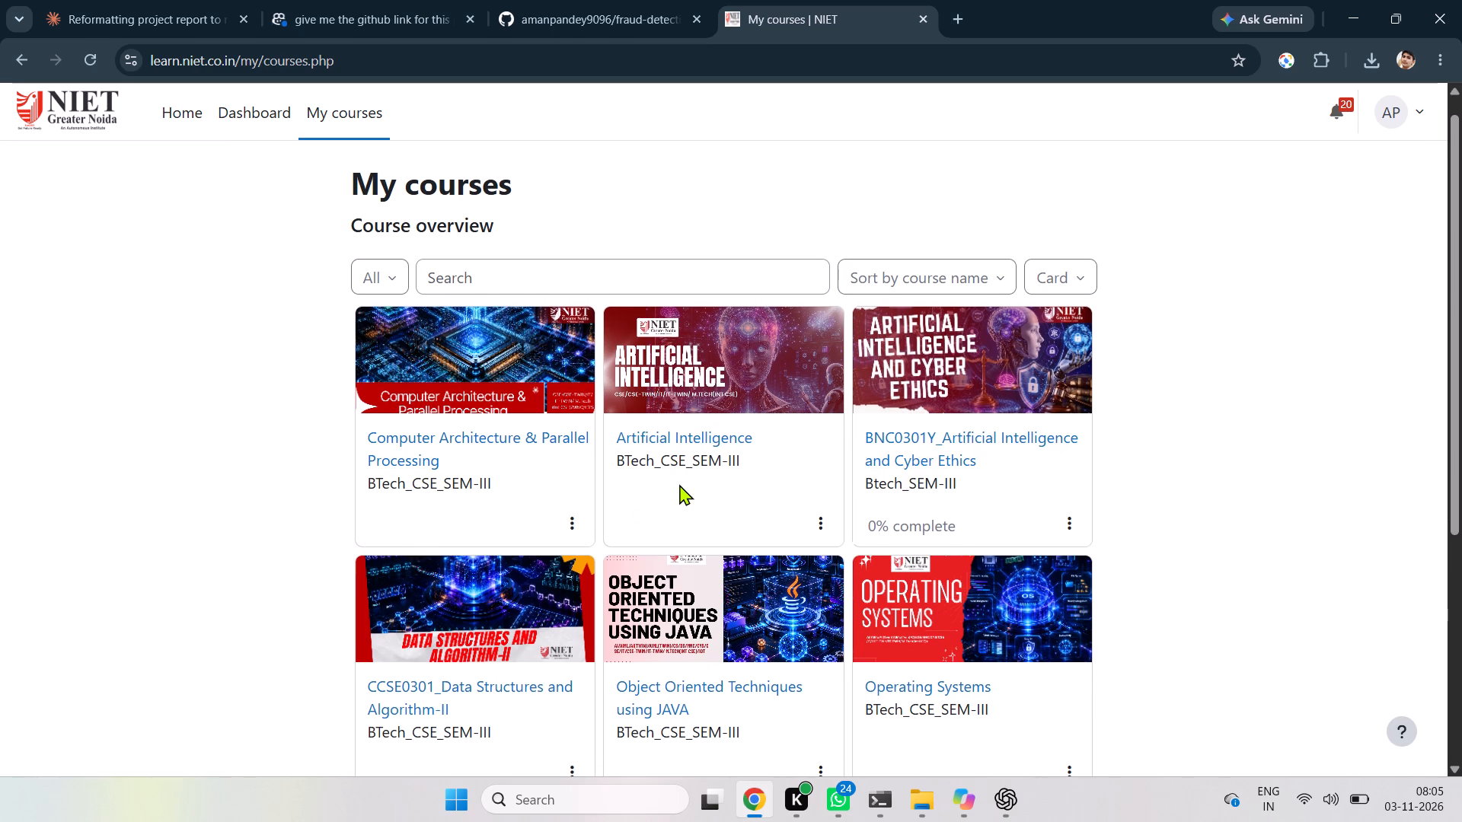
{"action": "scroll", "coordinate": [679, 484], "scroll_direction": "down", "scroll_amount": 1}
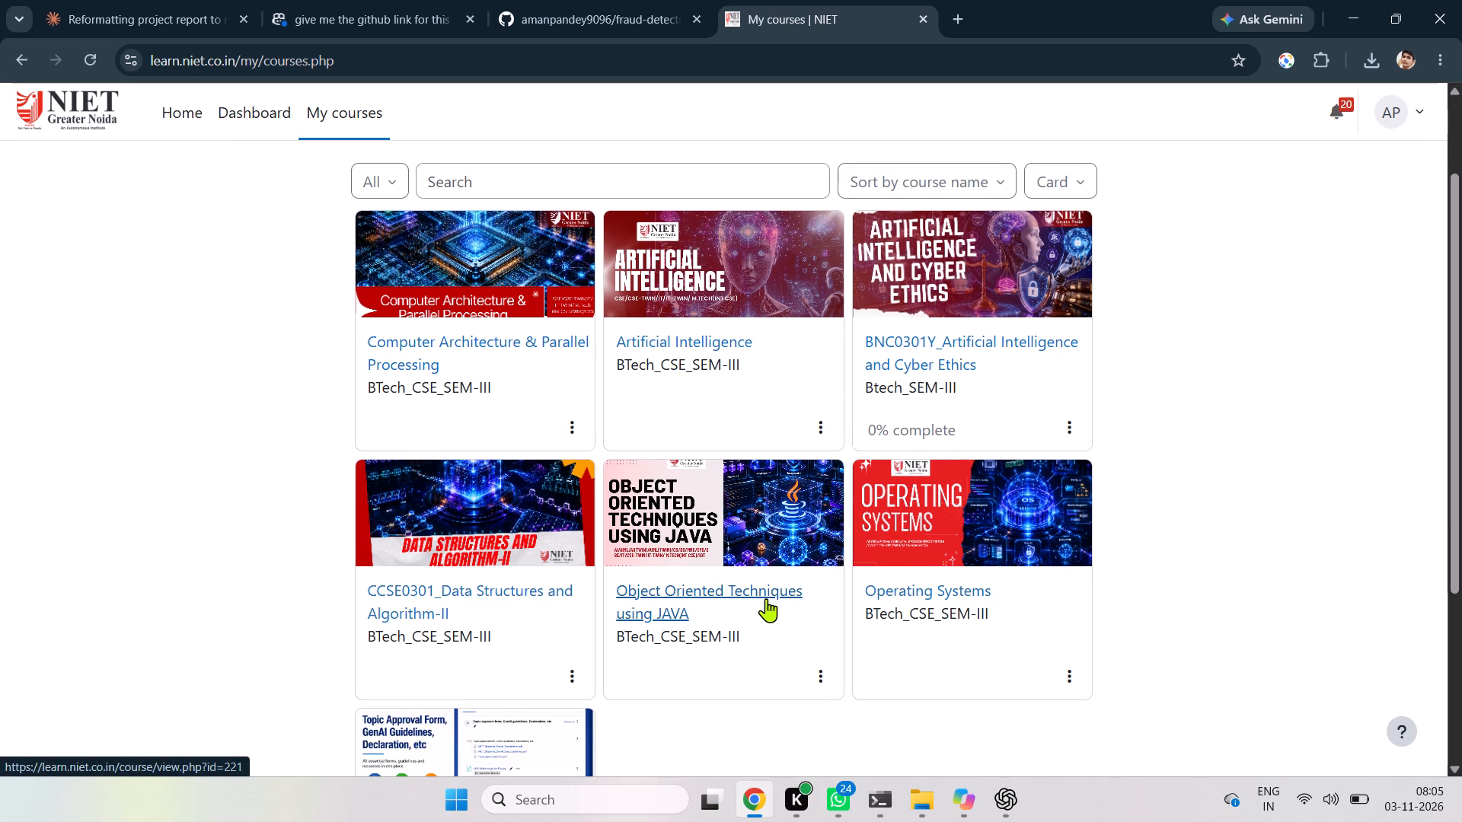
{"action": "left_click", "coordinate": [766, 598]}
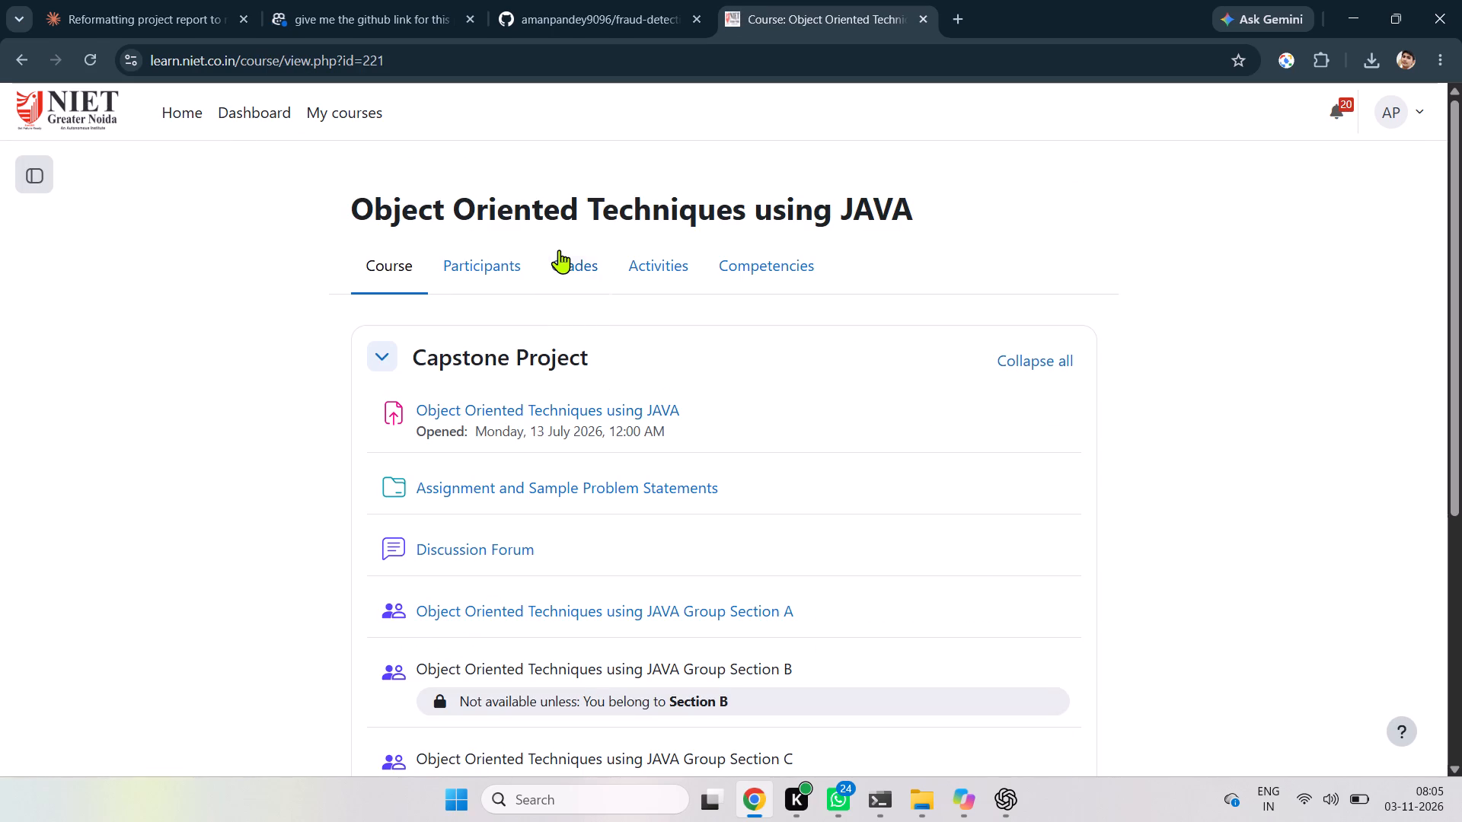
{"action": "left_click", "coordinate": [559, 250]}
{"action": "scroll", "coordinate": [801, 590], "scroll_direction": "down", "scroll_amount": 1}
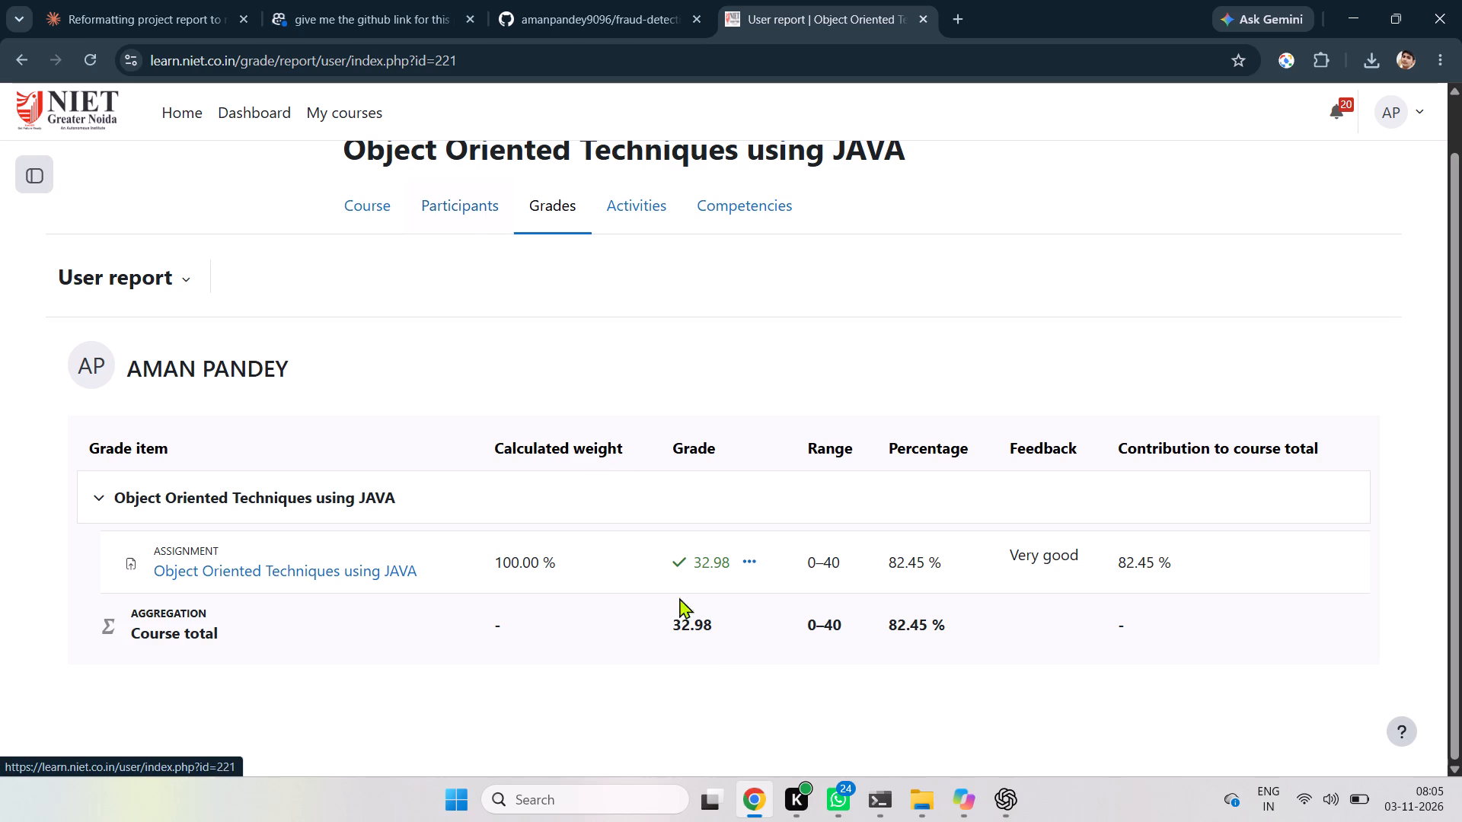
{"action": "left_click", "coordinate": [392, 565]}
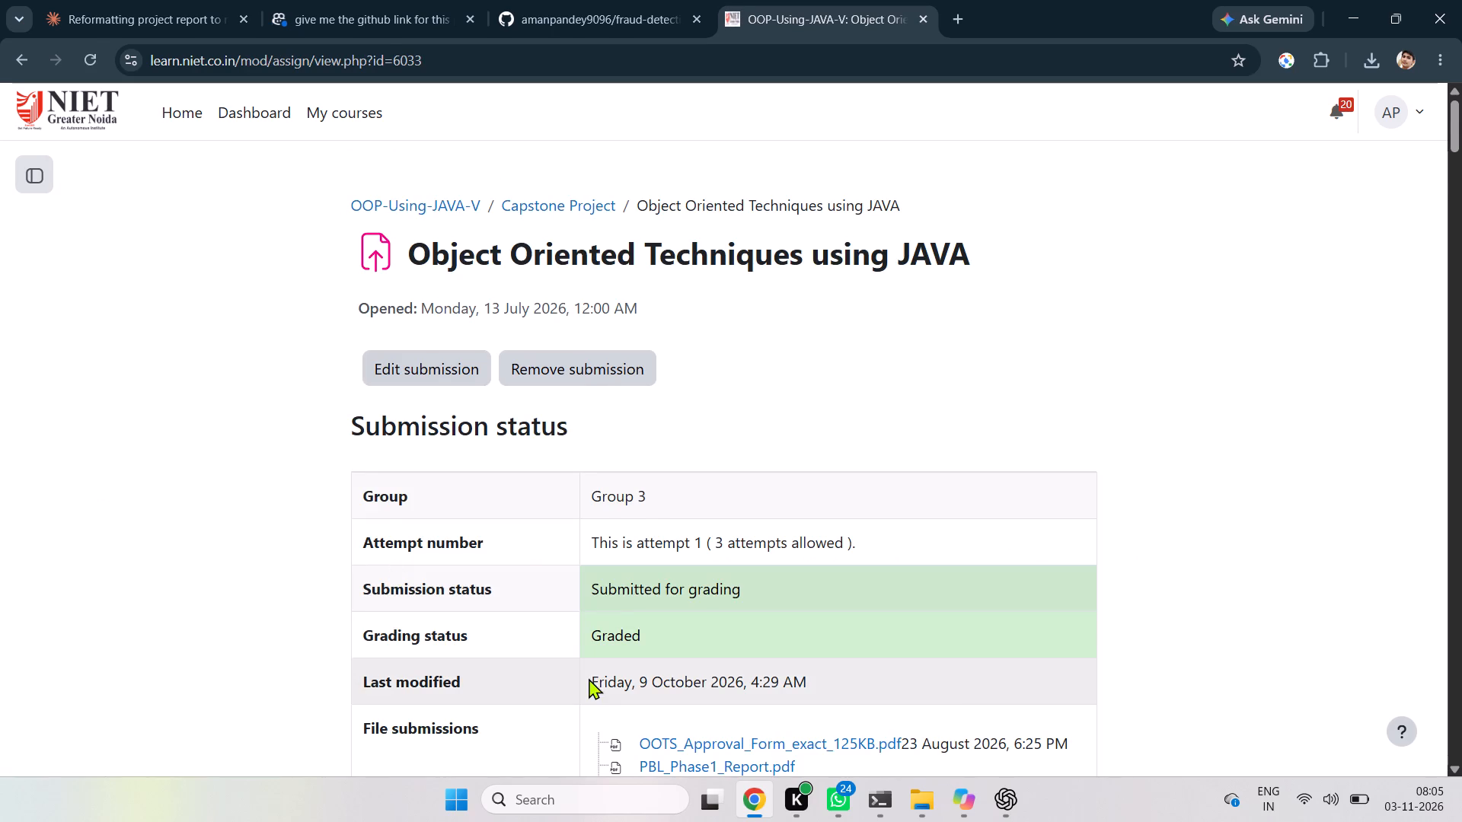
{"action": "scroll", "coordinate": [589, 678], "scroll_direction": "down", "scroll_amount": 5}
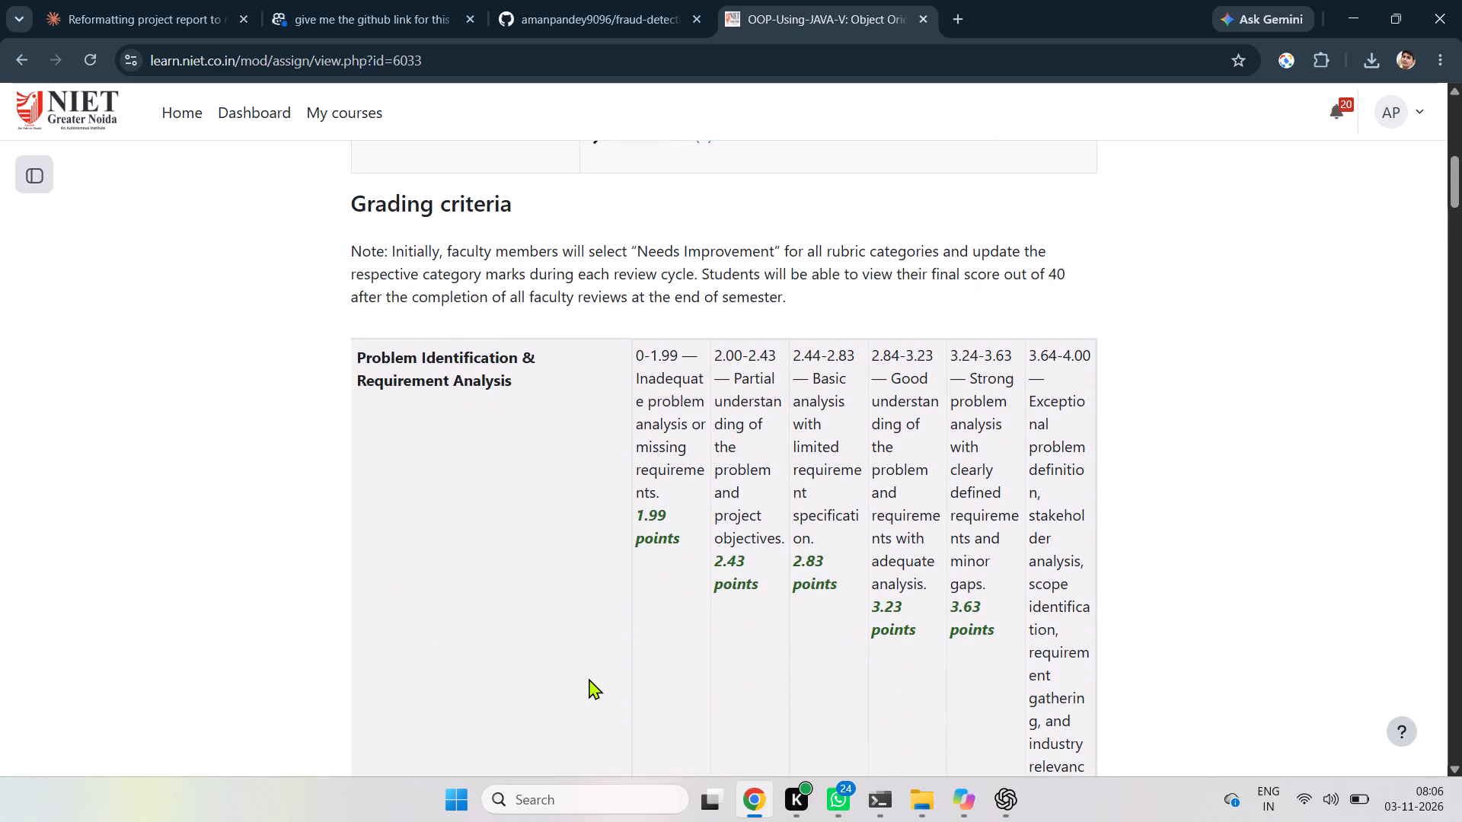
{"action": "scroll", "coordinate": [867, 661], "scroll_direction": "down", "scroll_amount": 1}
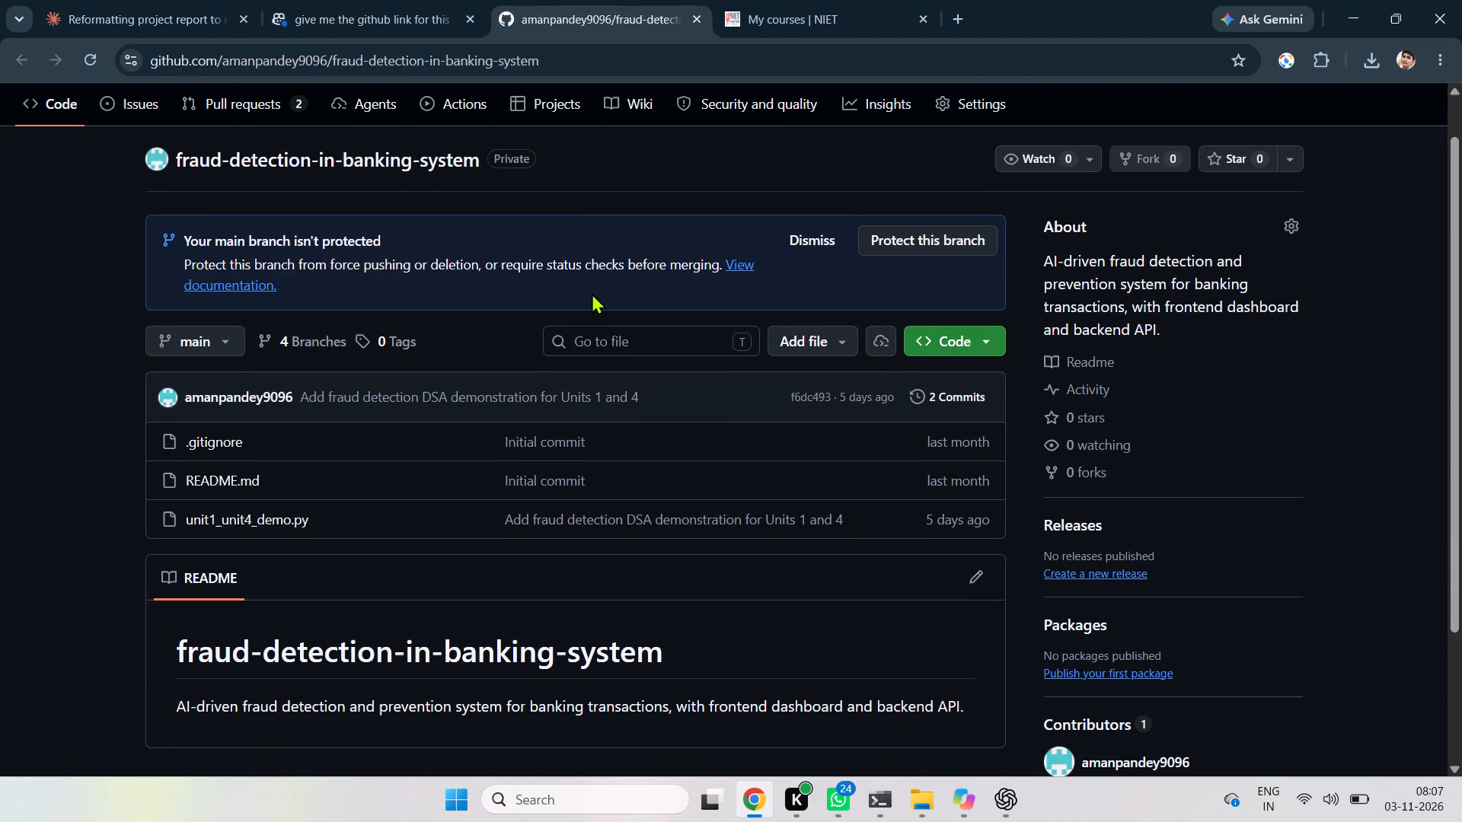
{"action": "scroll", "coordinate": [592, 293], "scroll_direction": "down", "scroll_amount": 1}
{"action": "double_click", "coordinate": [563, 265]}
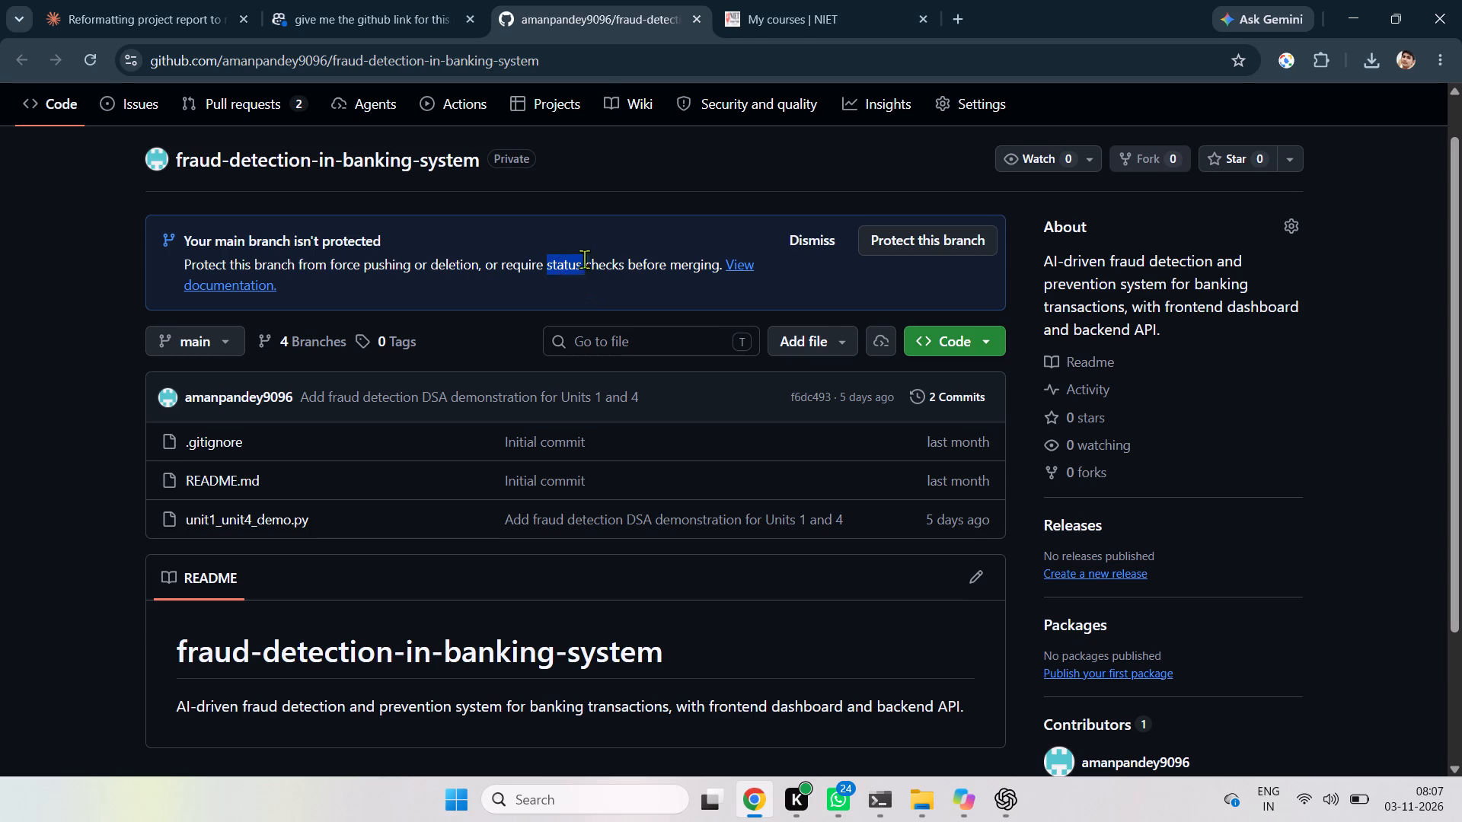
{"action": "double_click", "coordinate": [606, 260]}
{"action": "double_click", "coordinate": [512, 267]}
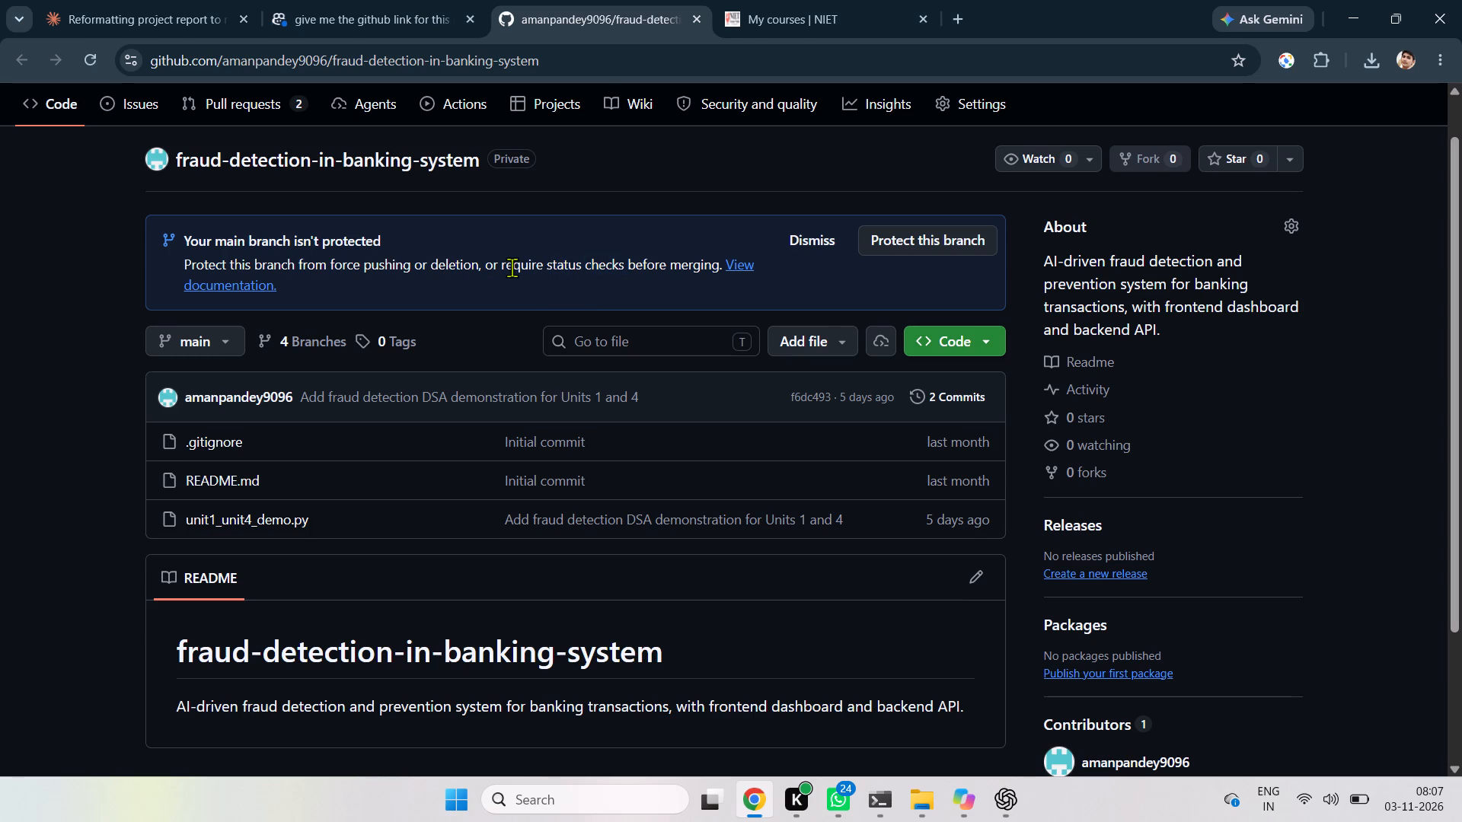
{"action": "double_click", "coordinate": [444, 266]}
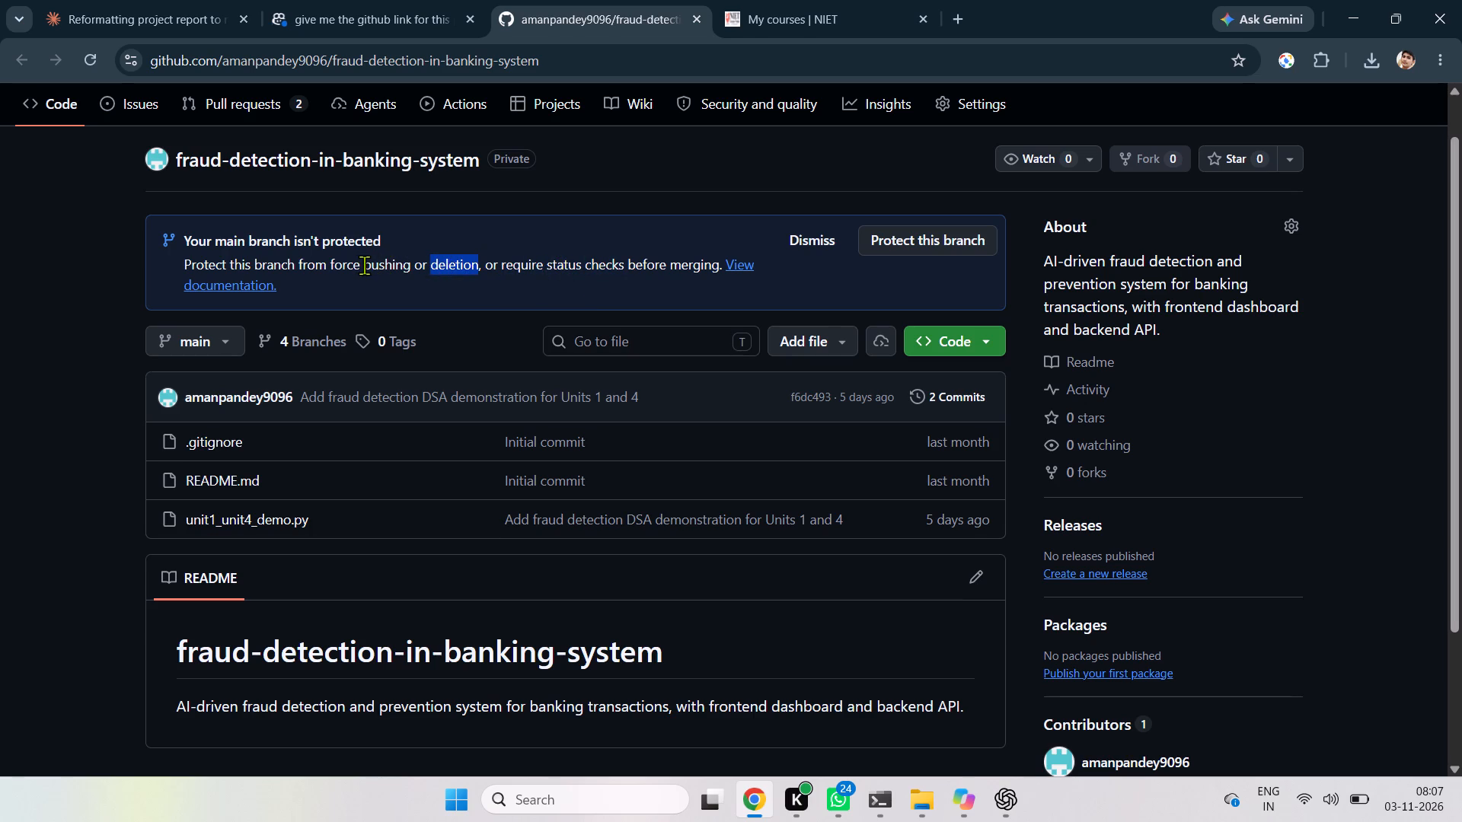
{"action": "left_click_drag", "start_coordinate": [365, 265], "coordinate": [410, 268]}
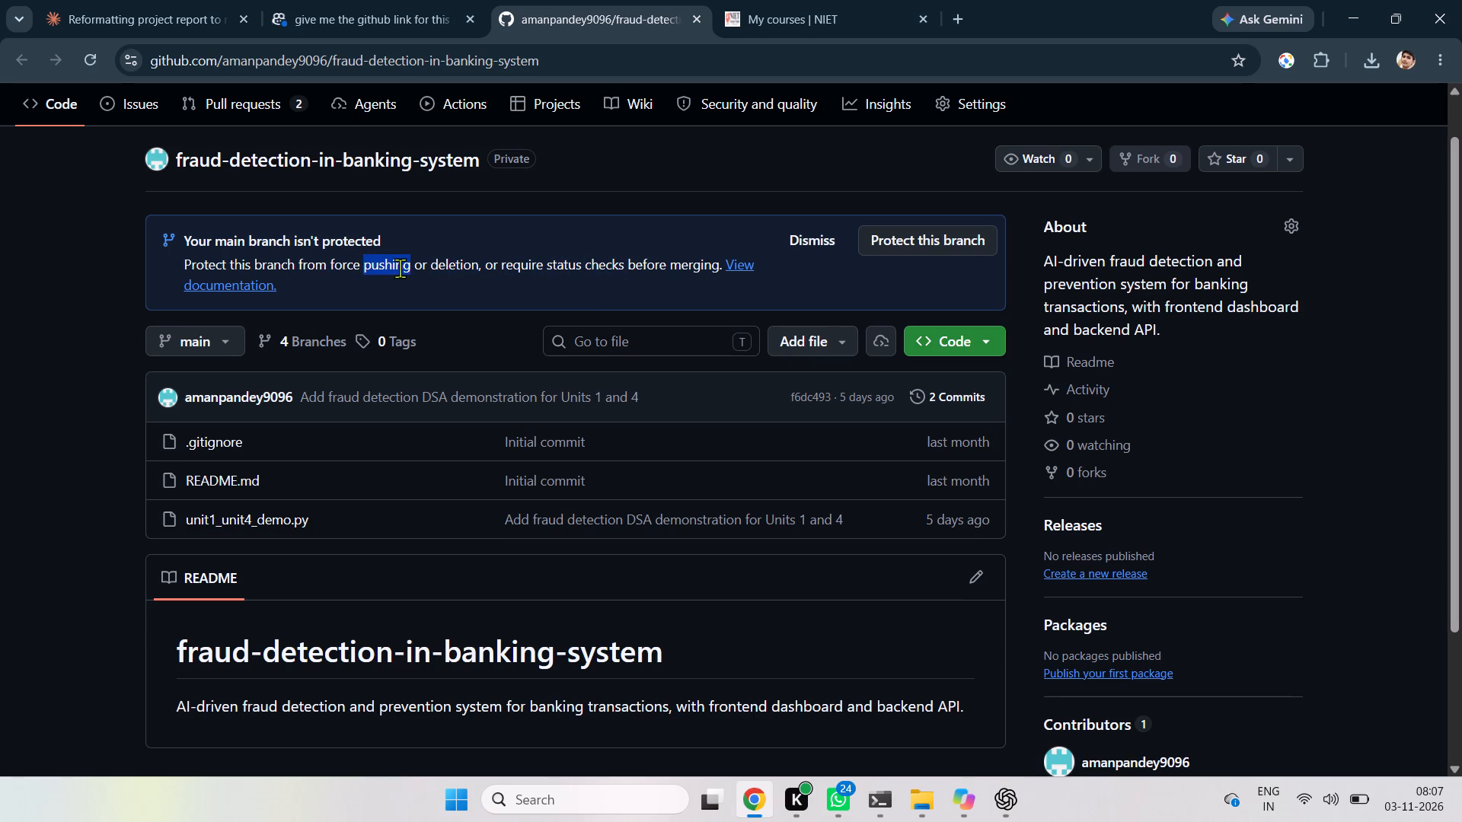
{"action": "left_click", "coordinate": [381, 268]}
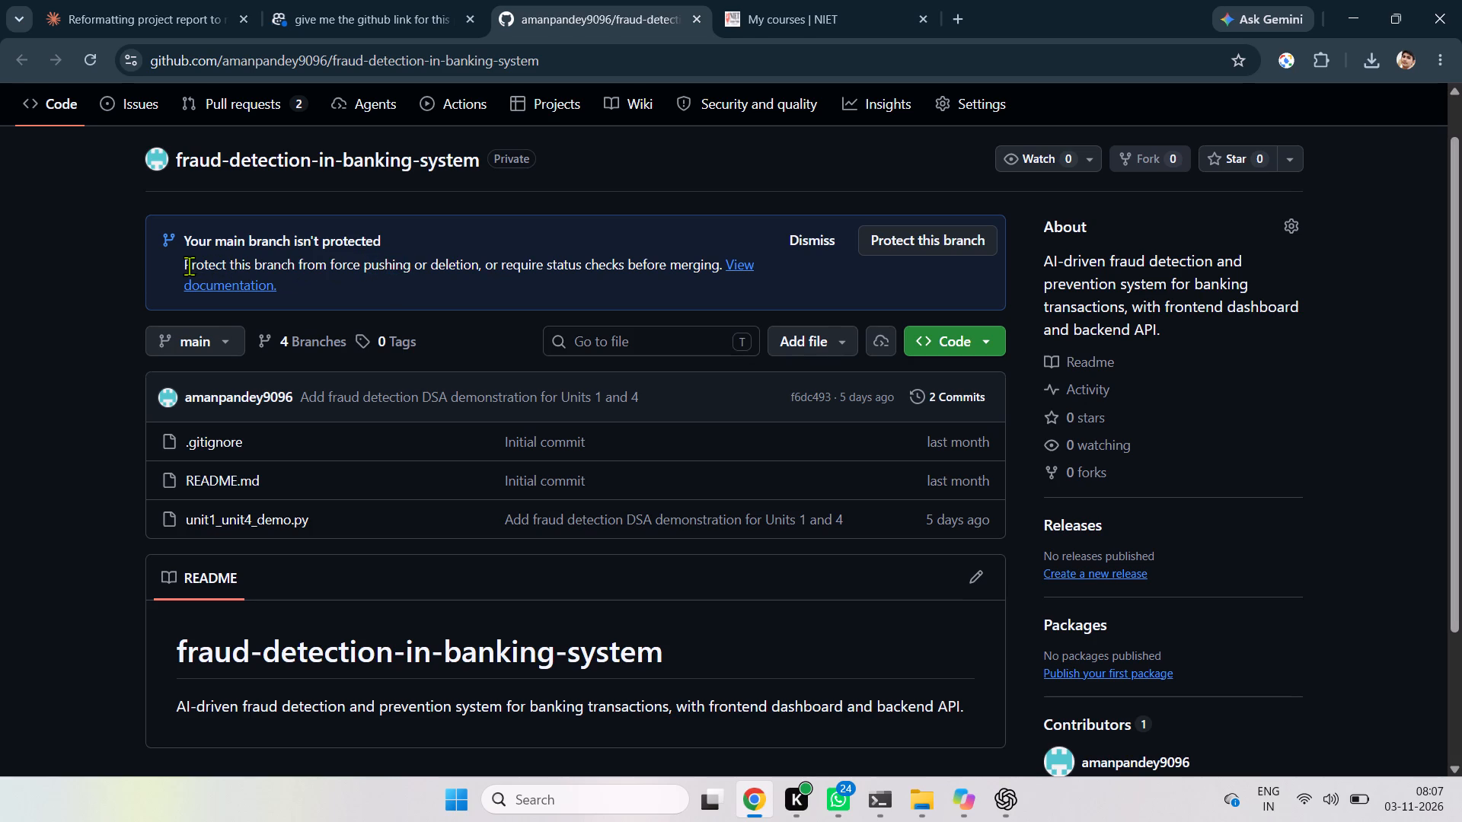
{"action": "left_click_drag", "start_coordinate": [185, 265], "coordinate": [233, 266]}
{"action": "left_click_drag", "start_coordinate": [233, 266], "coordinate": [637, 260]}
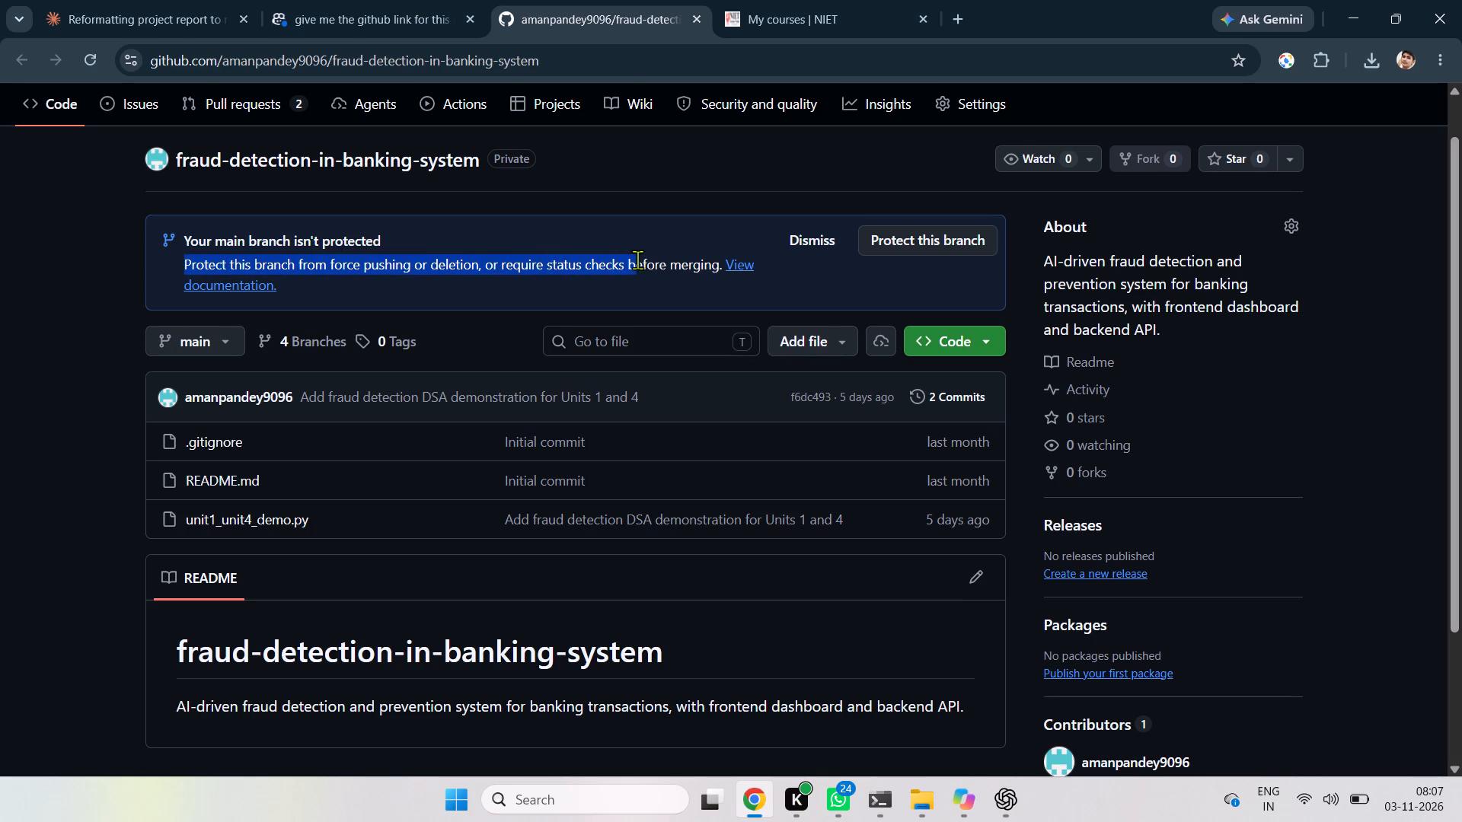
{"action": "left_click_drag", "start_coordinate": [637, 260], "coordinate": [611, 264]}
{"action": "left_click", "coordinate": [611, 264]}
{"action": "double_click", "coordinate": [611, 264]}
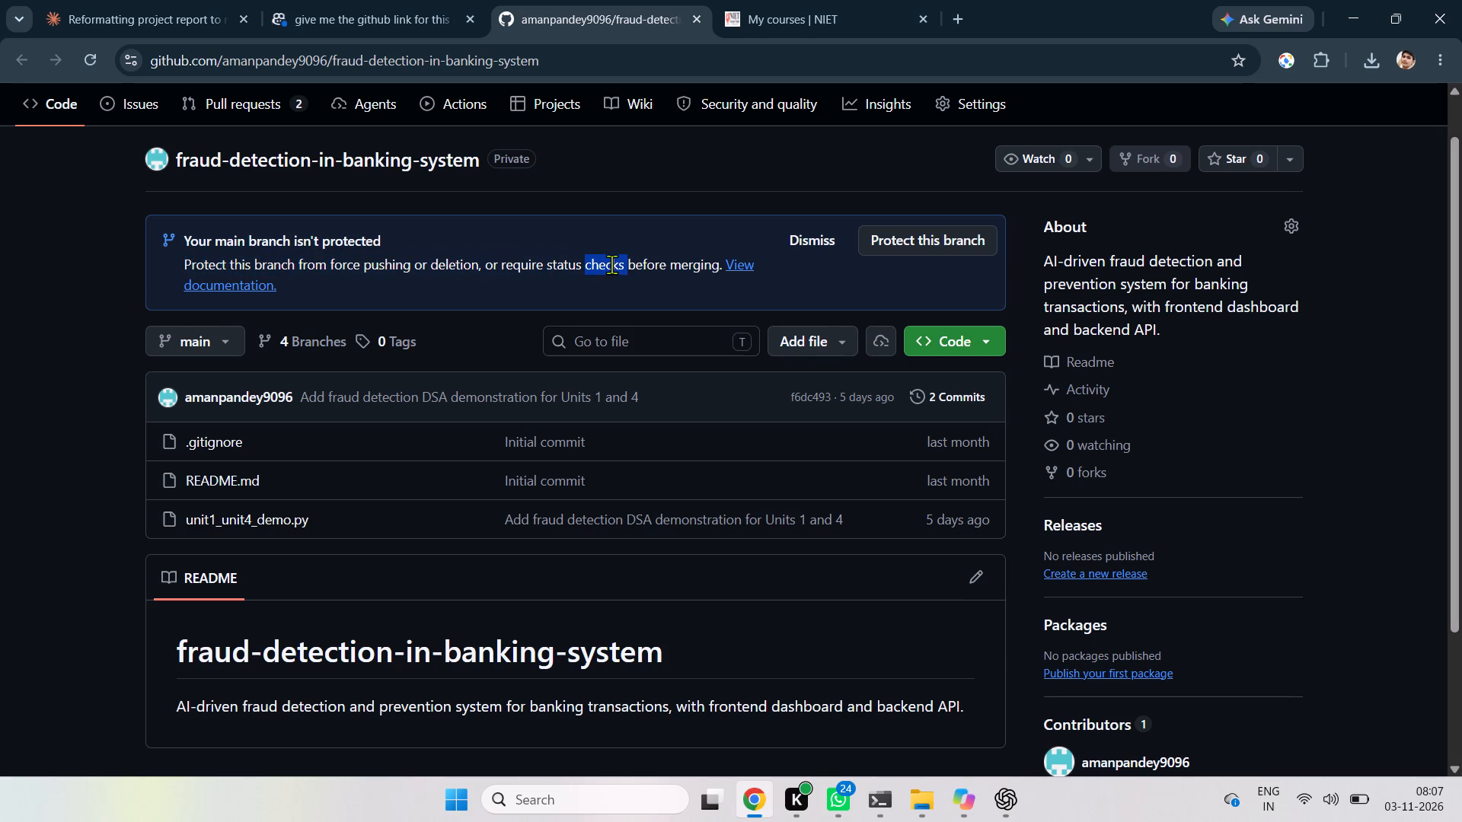
{"action": "double_click", "coordinate": [565, 272]}
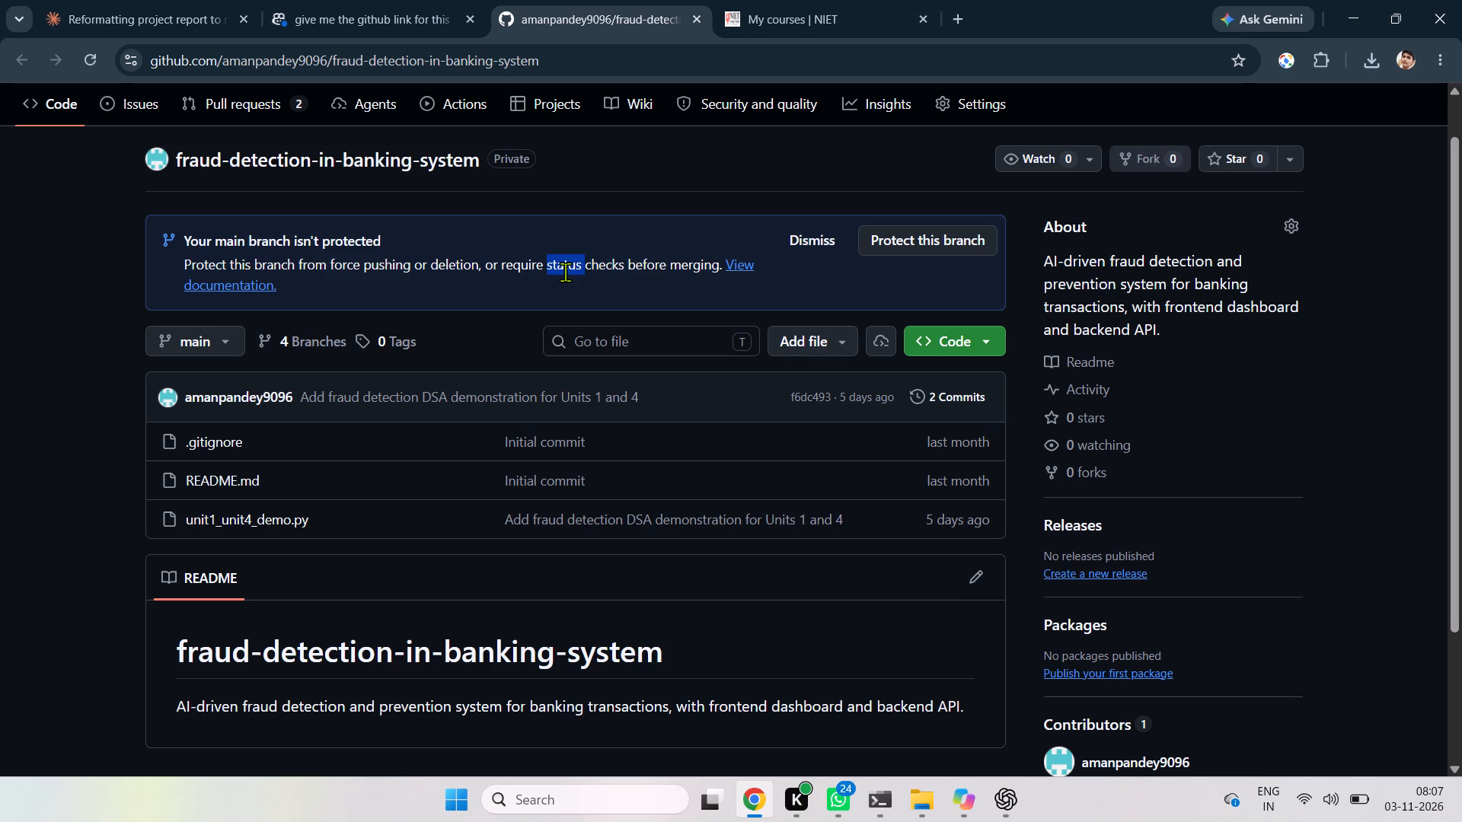
{"action": "double_click", "coordinate": [524, 263]}
{"action": "double_click", "coordinate": [562, 263]}
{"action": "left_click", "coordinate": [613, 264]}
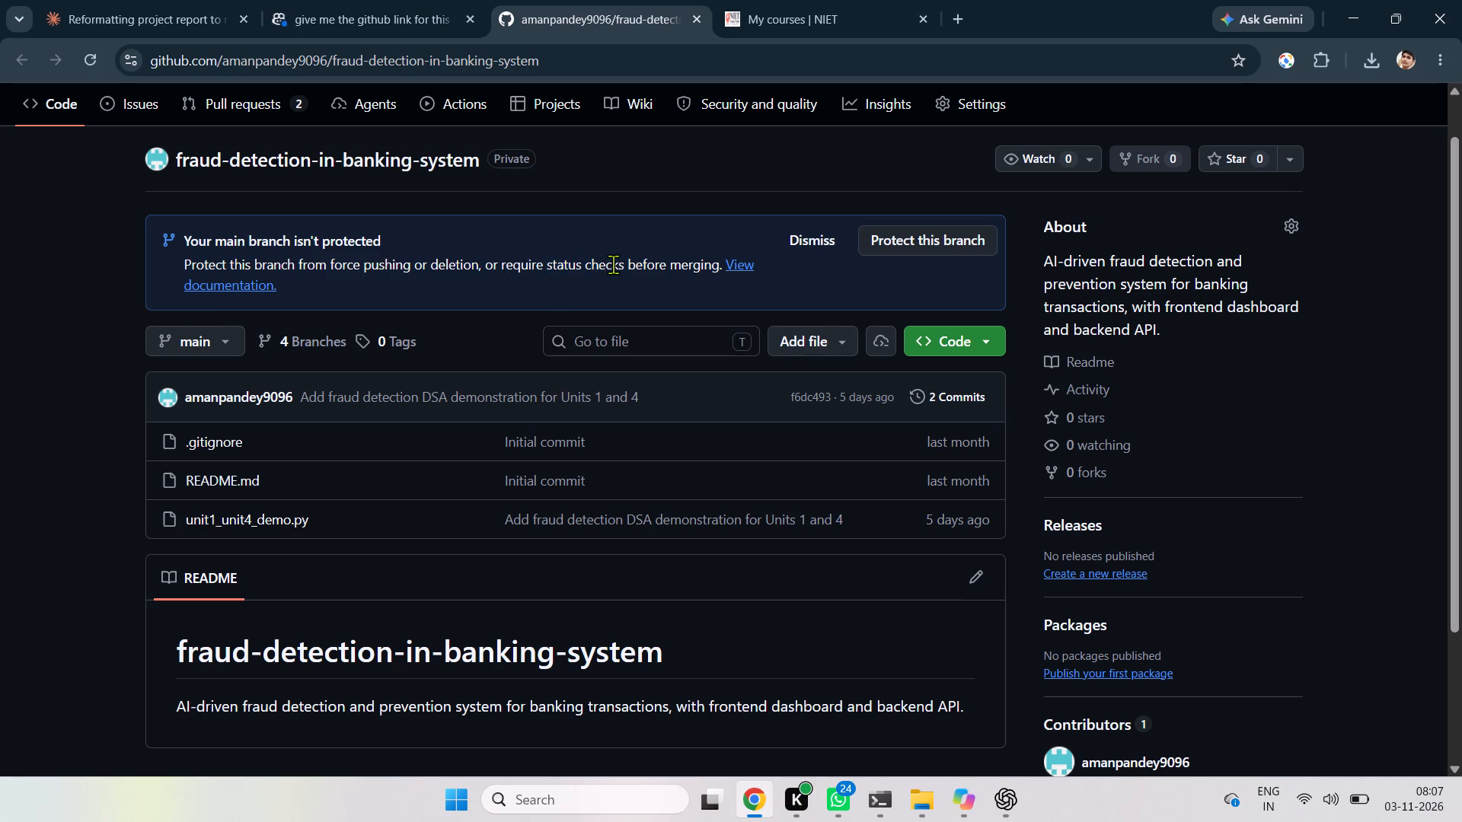
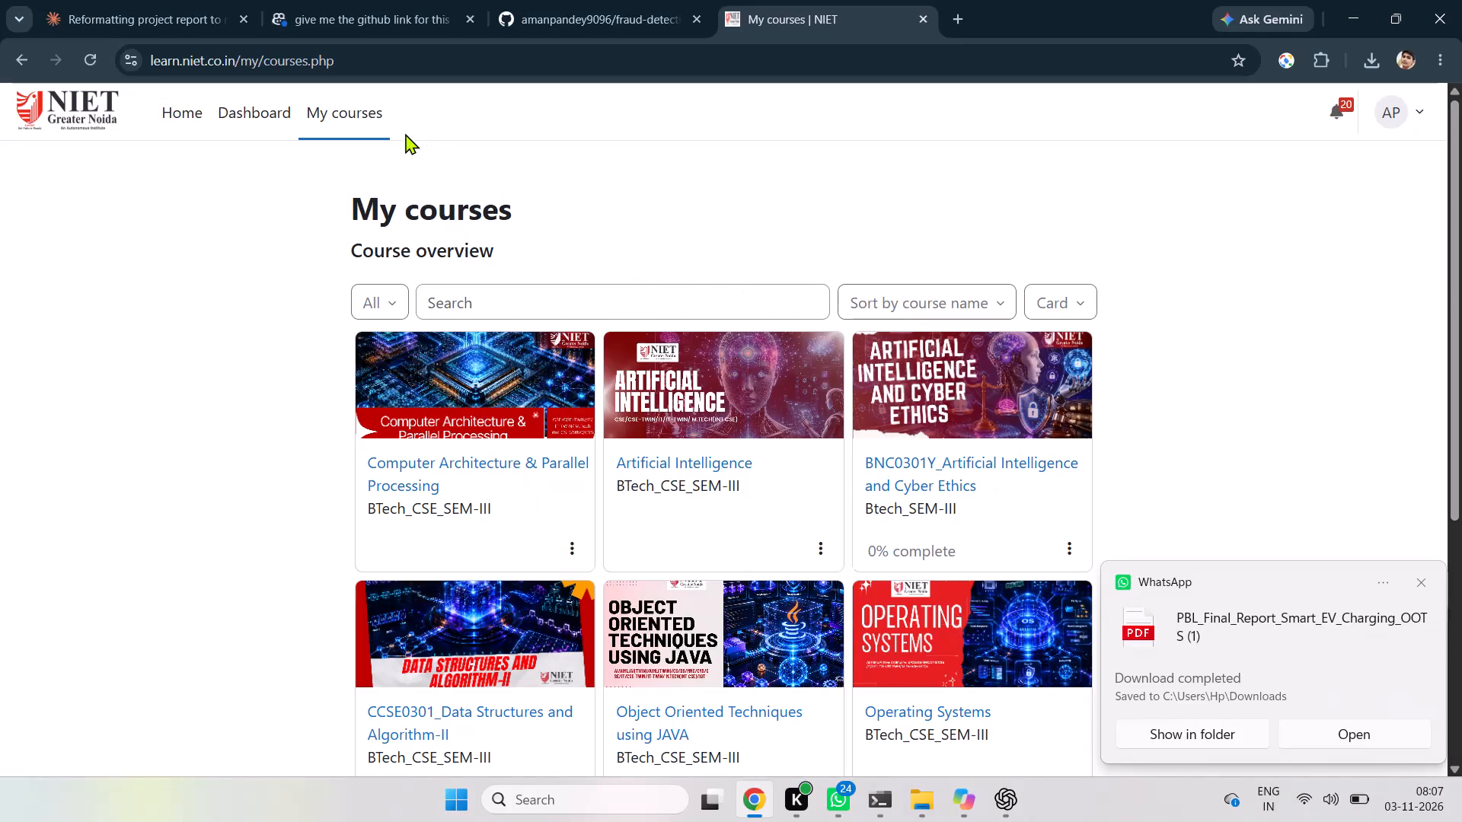
Open the Object Oriented Techniques using JAVA course from the My courses overview.
{"action": "left_click", "coordinate": [684, 712]}
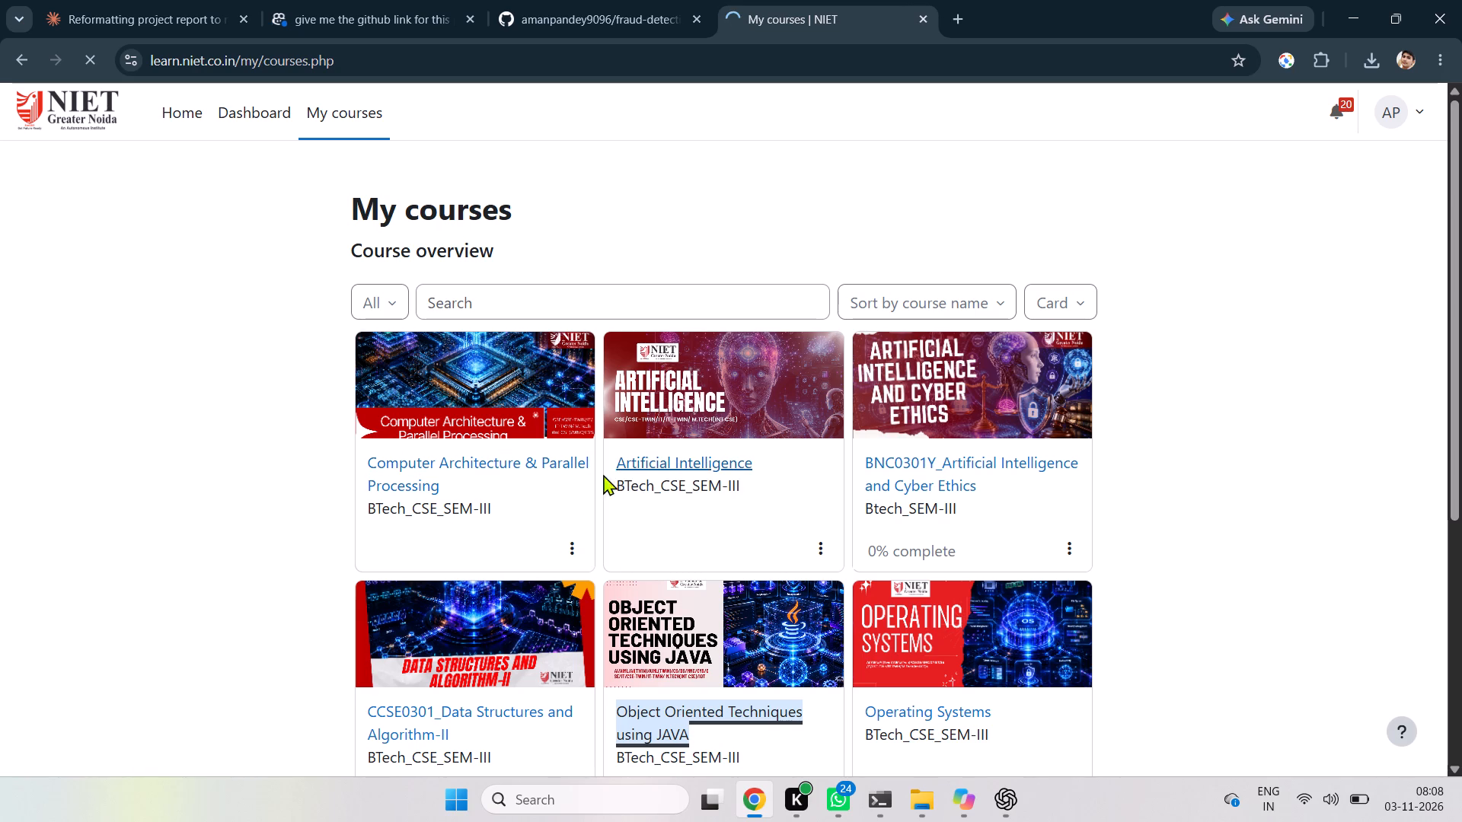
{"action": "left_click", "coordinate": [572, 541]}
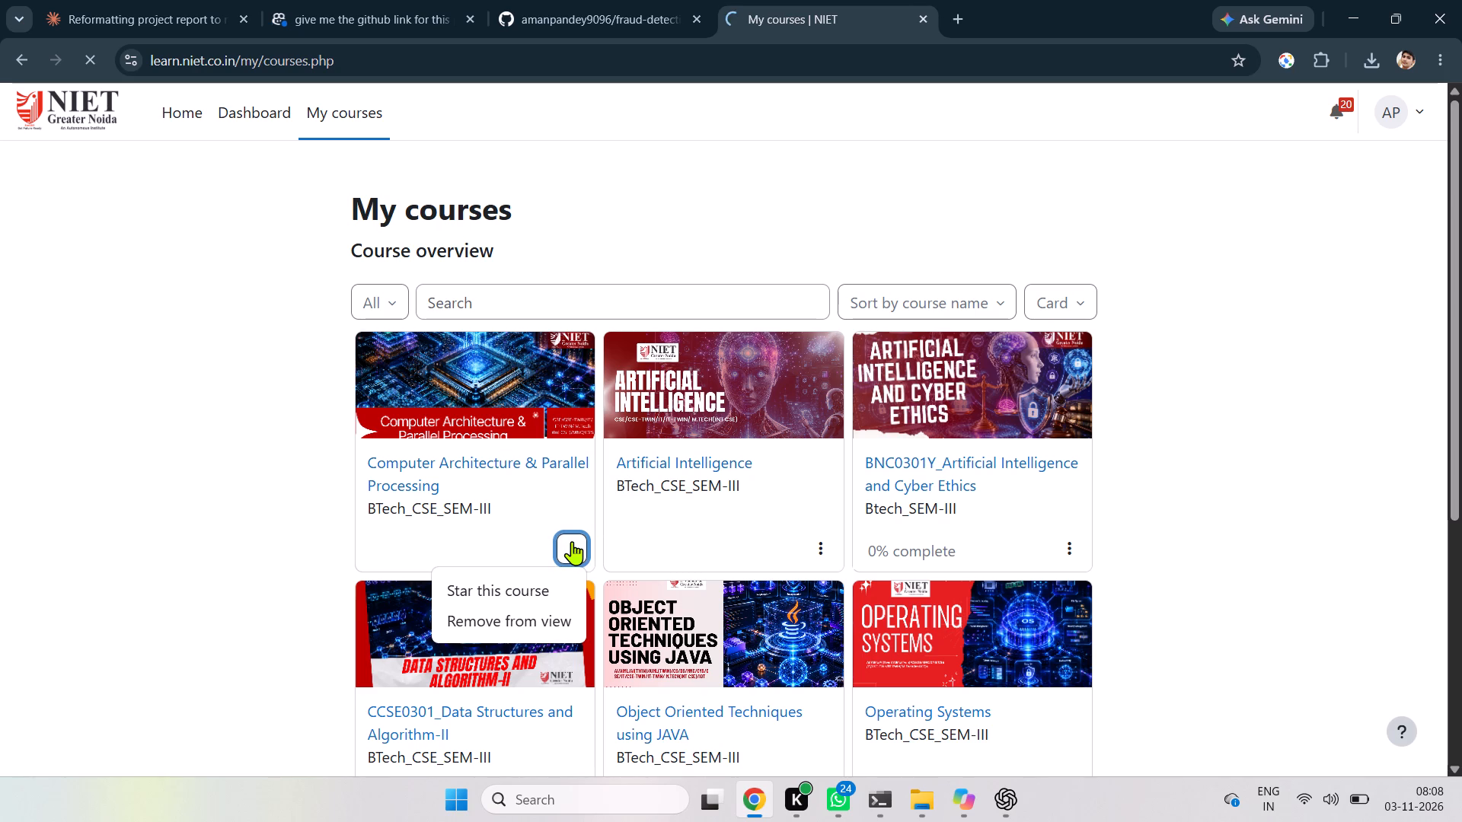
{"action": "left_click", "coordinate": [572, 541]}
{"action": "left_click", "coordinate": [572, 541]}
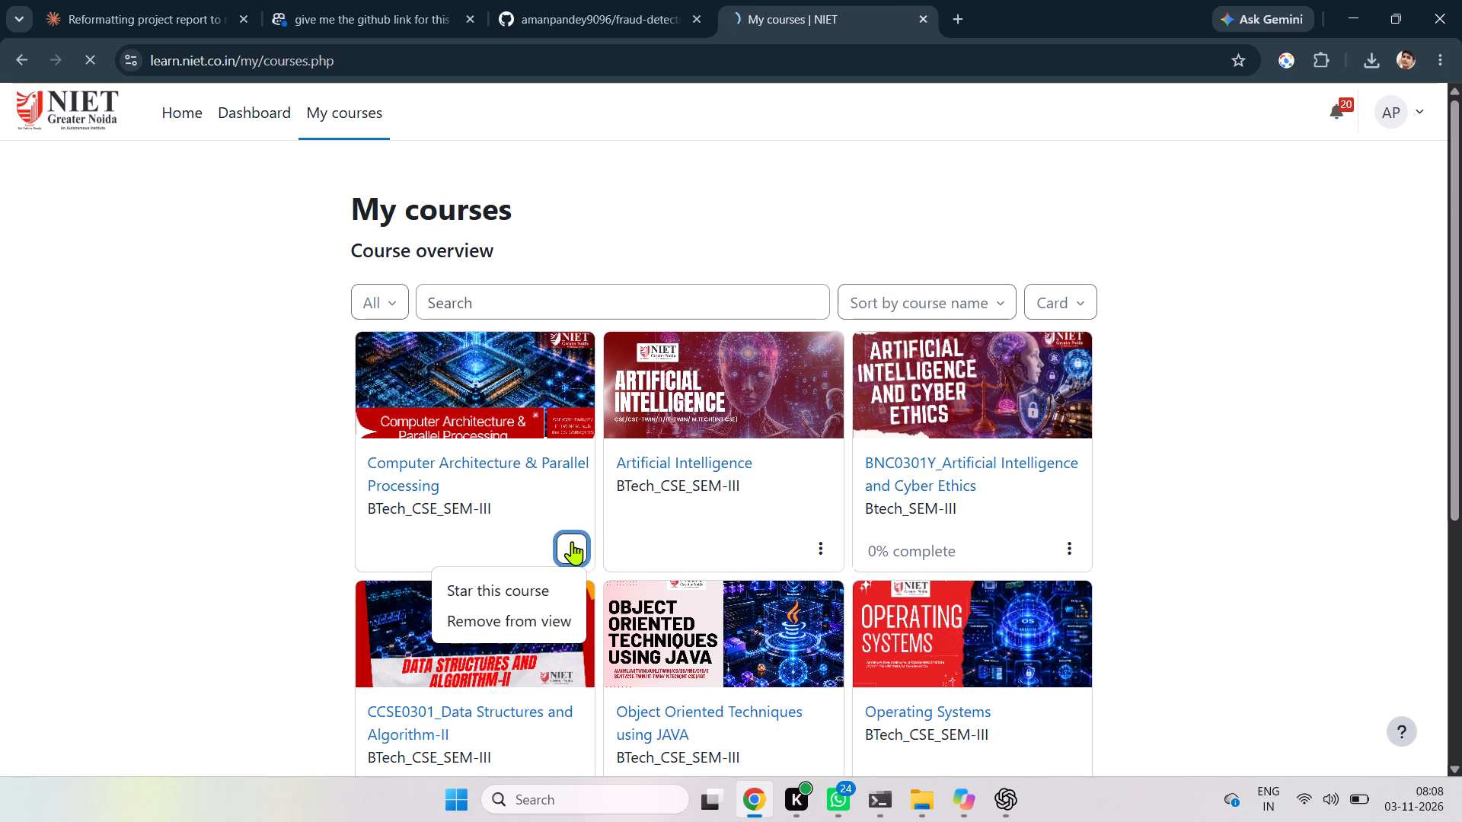
Open the Capstone Project assignment in Object Oriented Techniques using JAVA, edit the submission, and start choosing a file to upload.
{"action": "left_click", "coordinate": [572, 541]}
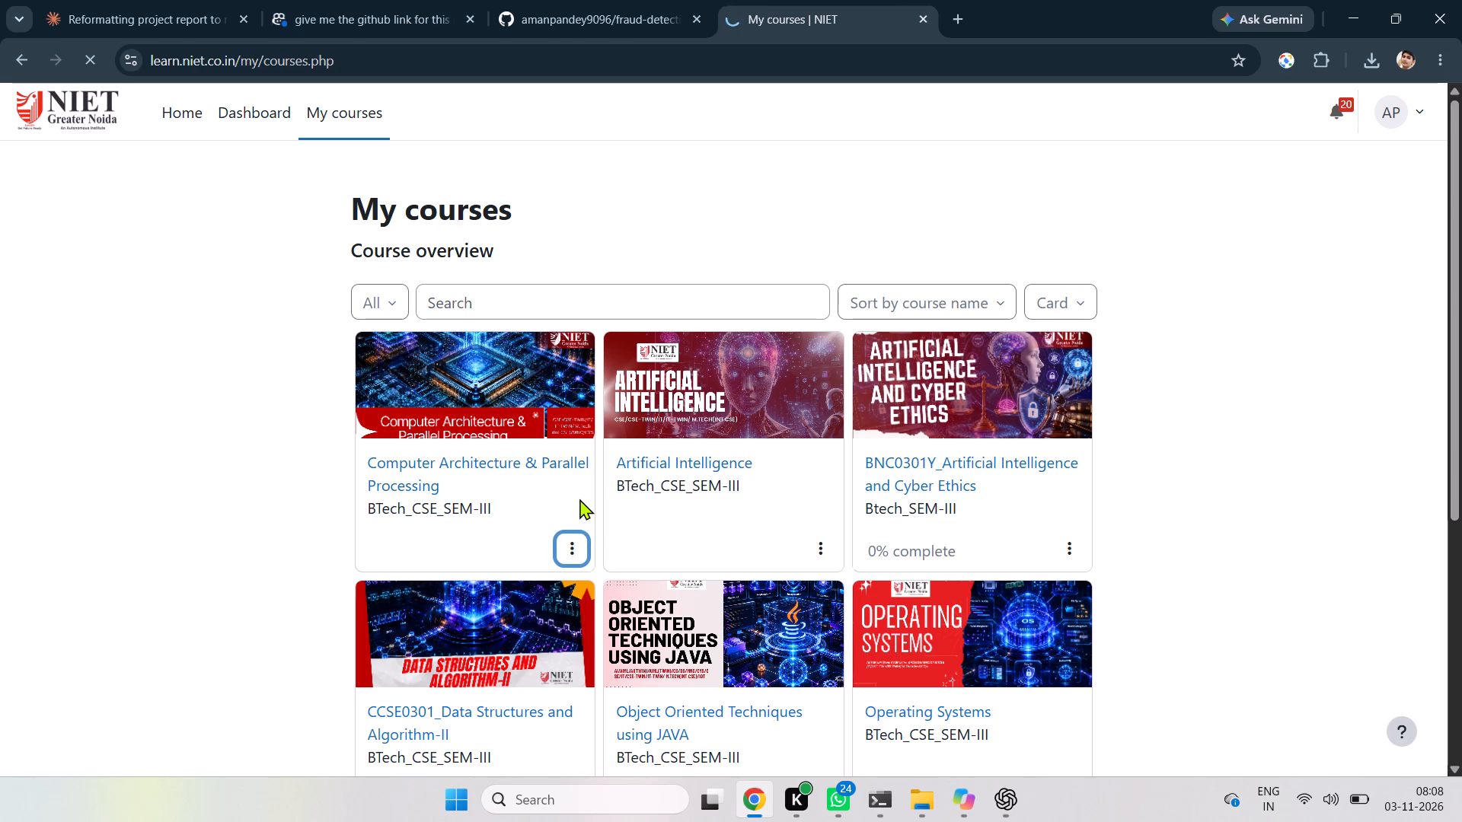
{"action": "left_click_drag", "start_coordinate": [567, 548], "coordinate": [570, 548]}
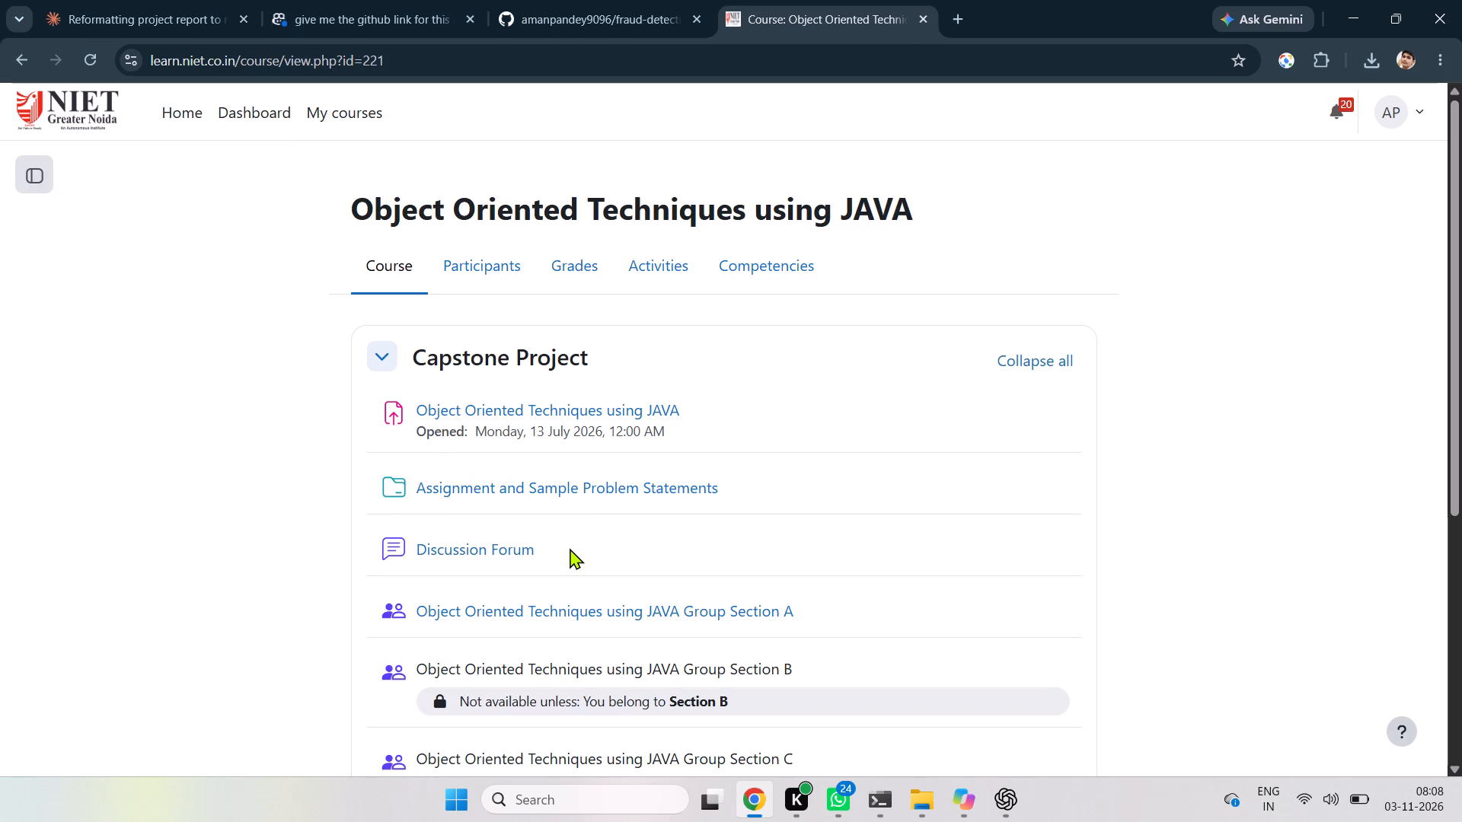
{"action": "left_click_drag", "start_coordinate": [570, 548], "coordinate": [564, 417]}
{"action": "left_click", "coordinate": [564, 417]}
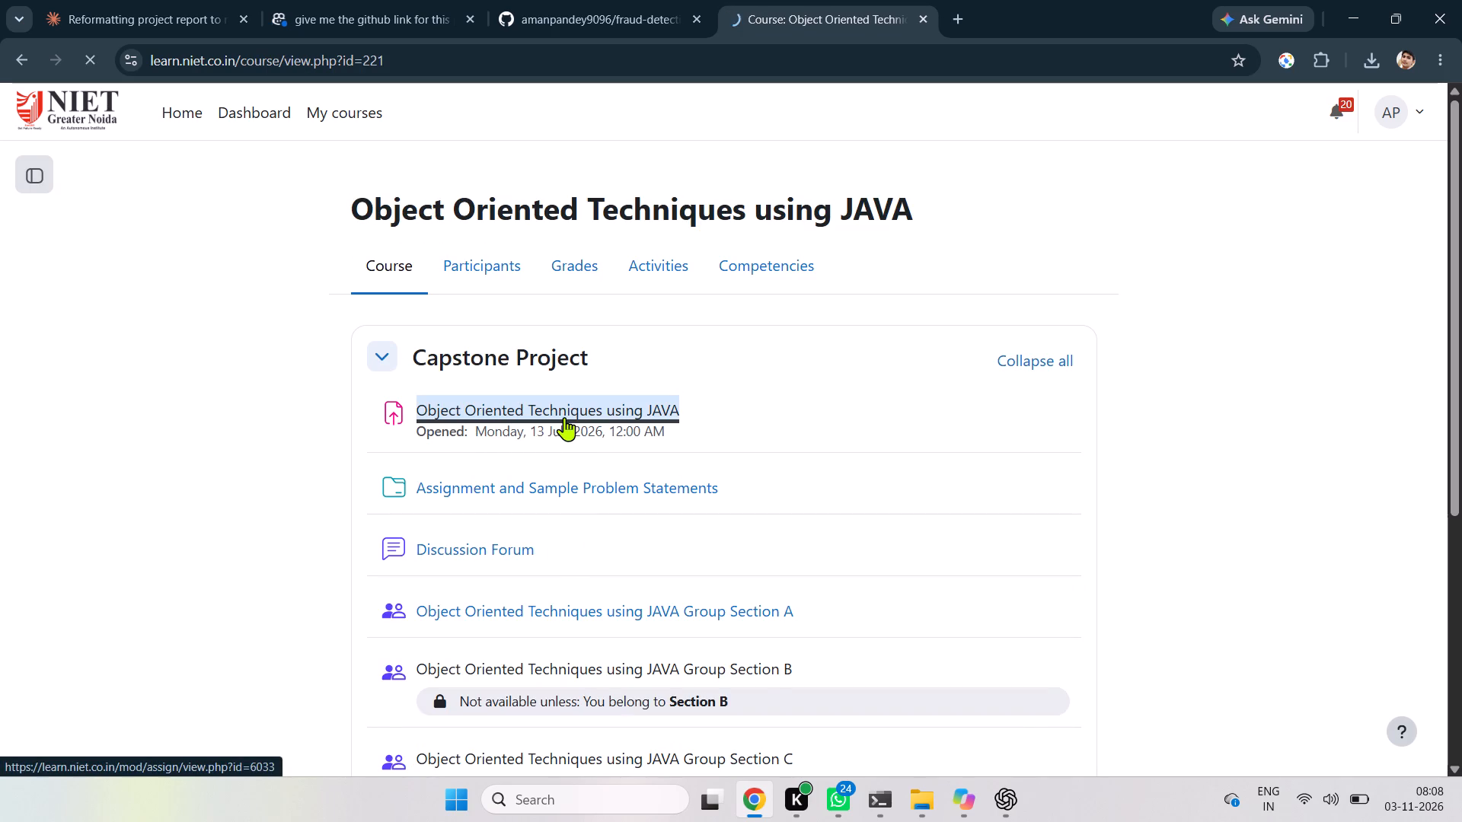
{"action": "left_click", "coordinate": [454, 369]}
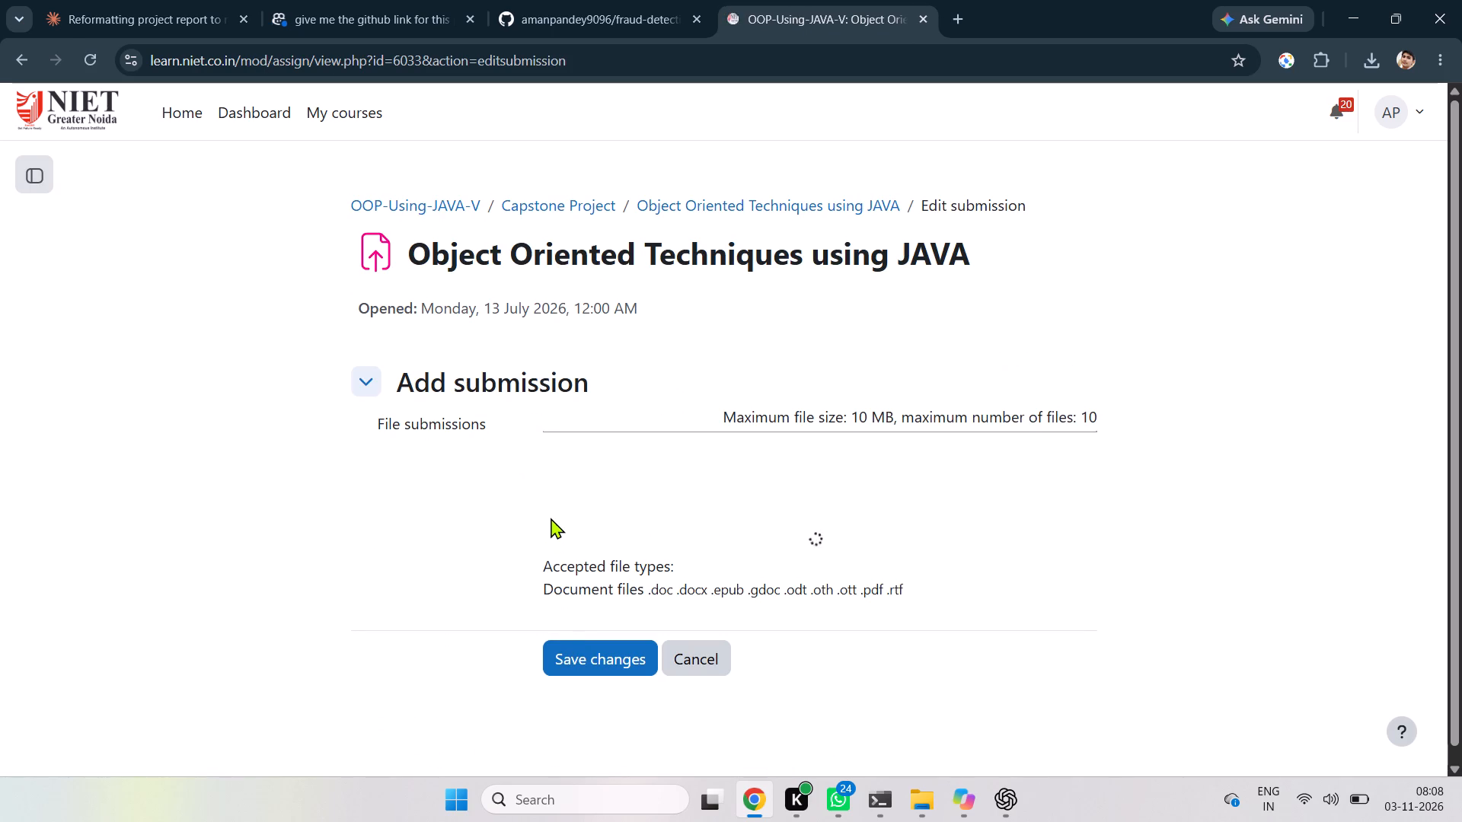
{"action": "left_click", "coordinate": [561, 447]}
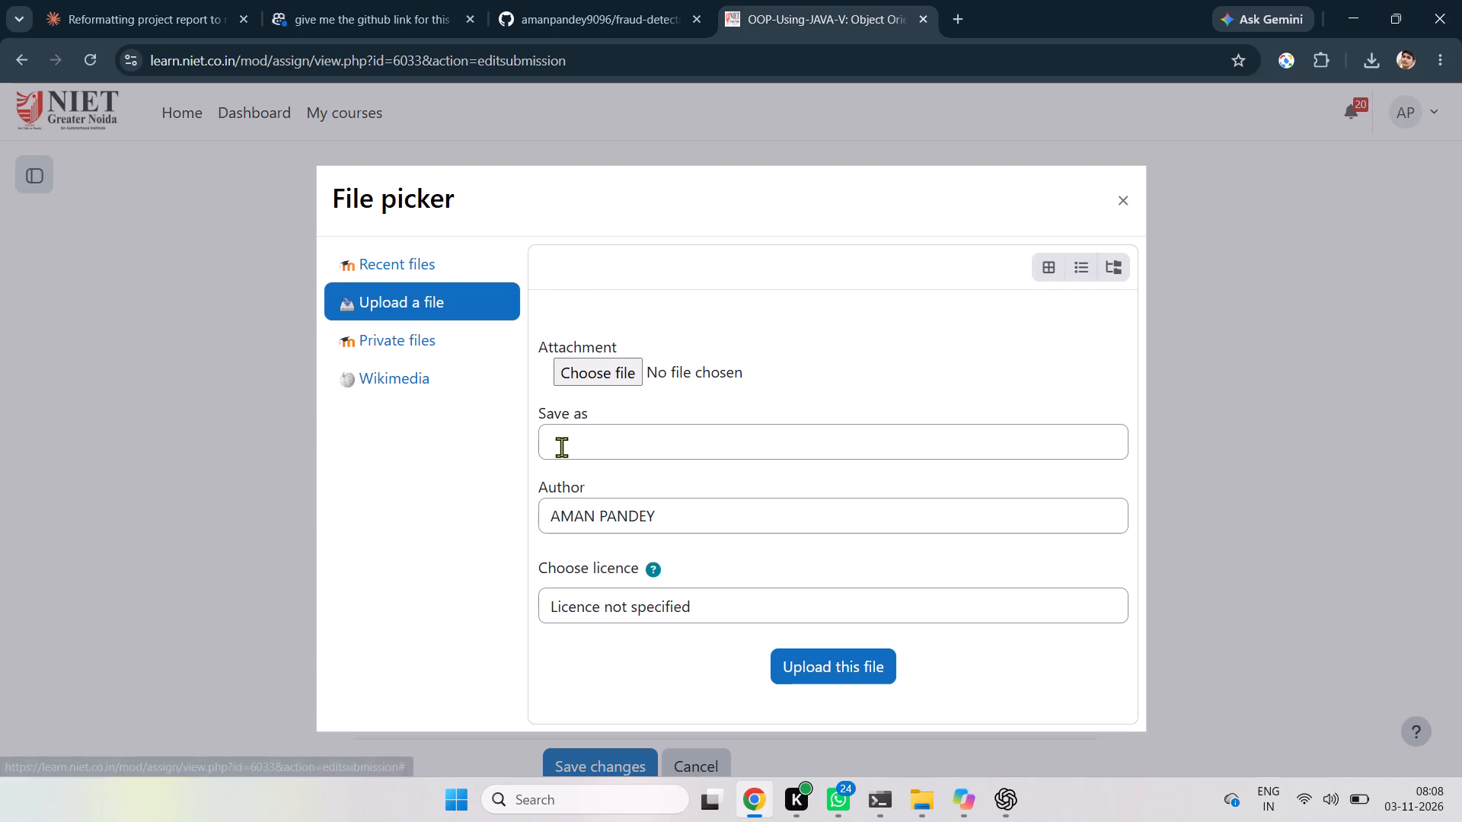
{"action": "left_click", "coordinate": [613, 369]}
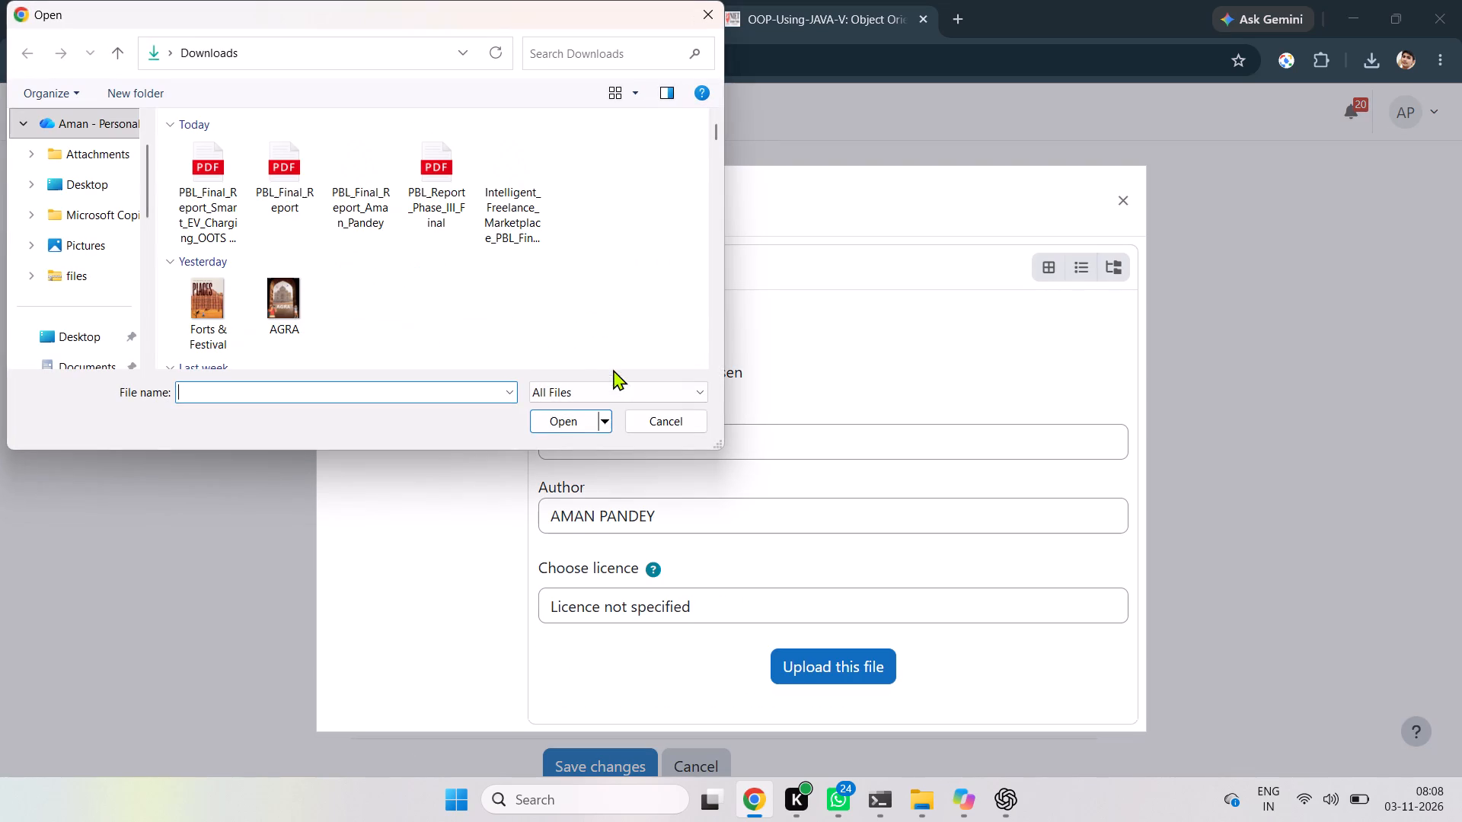
Select the Smart EV Charging report PDF, shorten its entered file name to PBL_Final_Report_Smart_EV_Charging, and copy that name.
{"action": "left_click", "coordinate": [231, 174]}
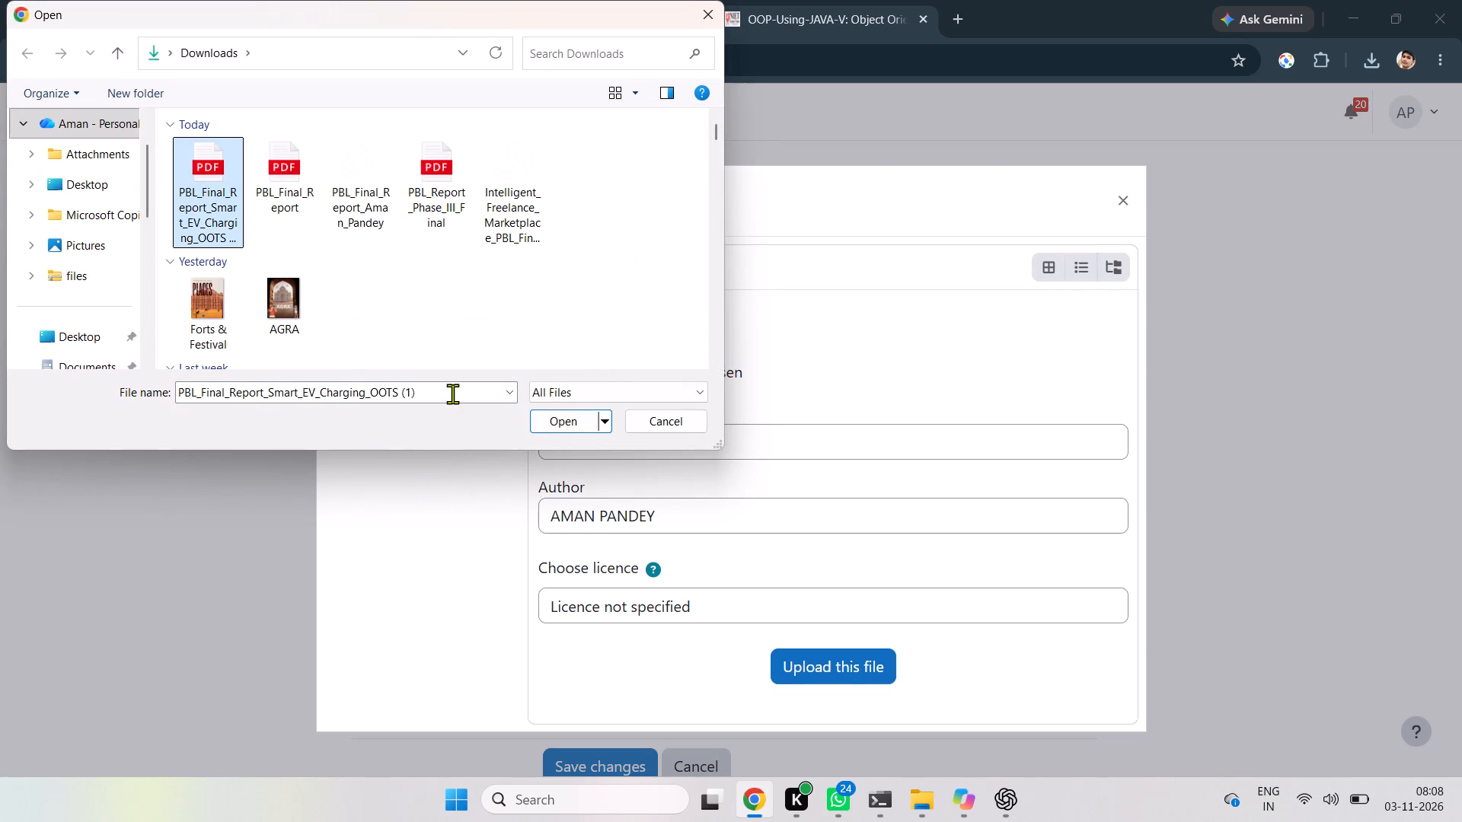
{"action": "left_click", "coordinate": [452, 393]}
{"action": "left_click", "coordinate": [452, 393]}
{"action": "key", "text": "BackSpace"}
{"action": "key", "text": "BackSpace"}
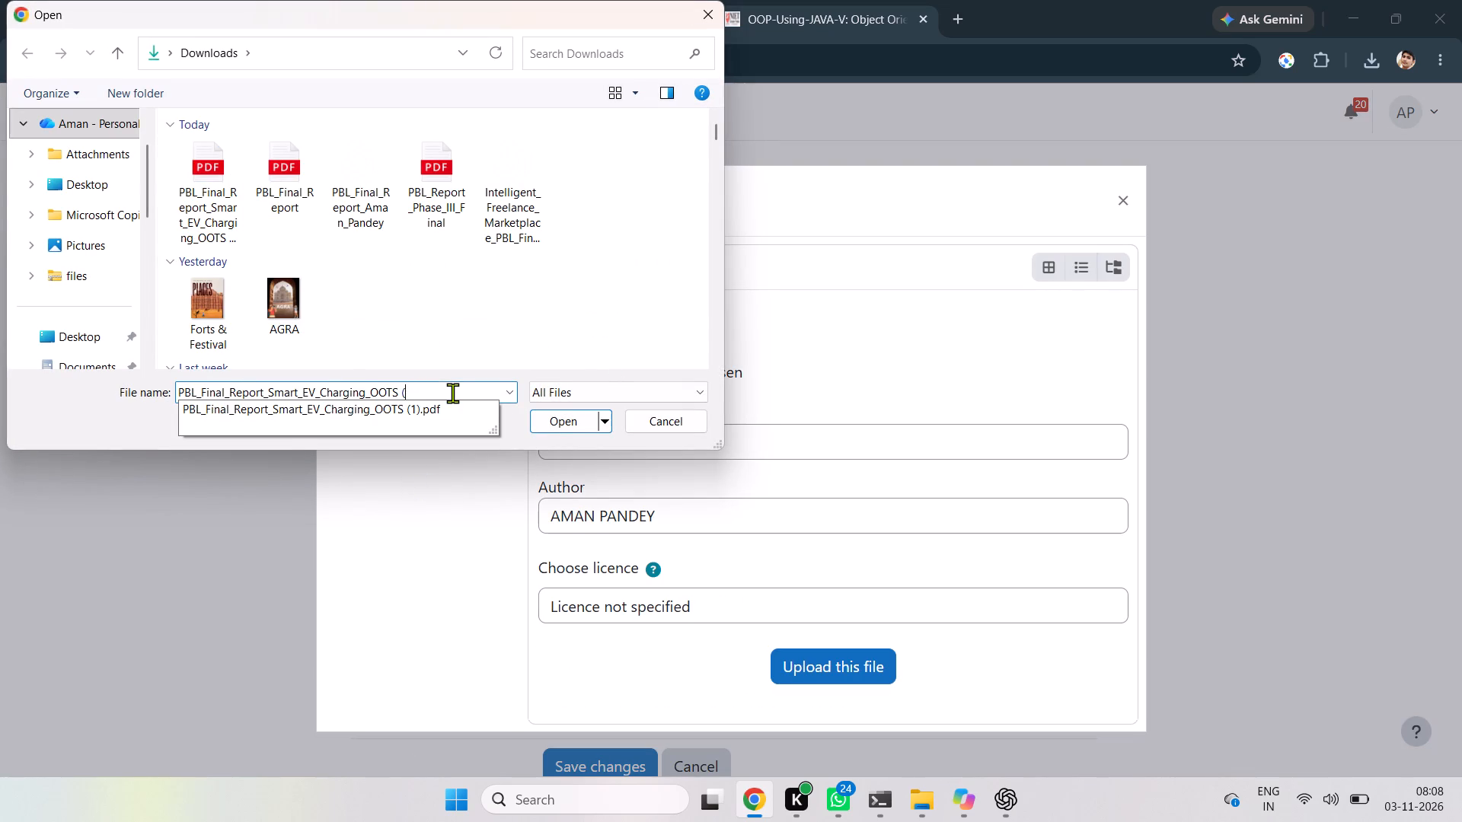
{"action": "key", "text": "BackSpace"}
{"action": "key", "text": "BackSpace"}
{"action": "key", "text": "BackSpace"}
{"action": "key", "text": "BackSpace"}
{"action": "key", "text": "BackSpace"}
{"action": "key", "text": "BackSpace"}
{"action": "key", "text": "BackSpace"}
{"action": "key", "text": "ctrl+shift+Left"}
{"action": "key", "text": "ctrl+shift+Left"}
{"action": "key", "text": "ctrl+shift+Left"}
{"action": "key", "text": "ctrl+shift+Left"}
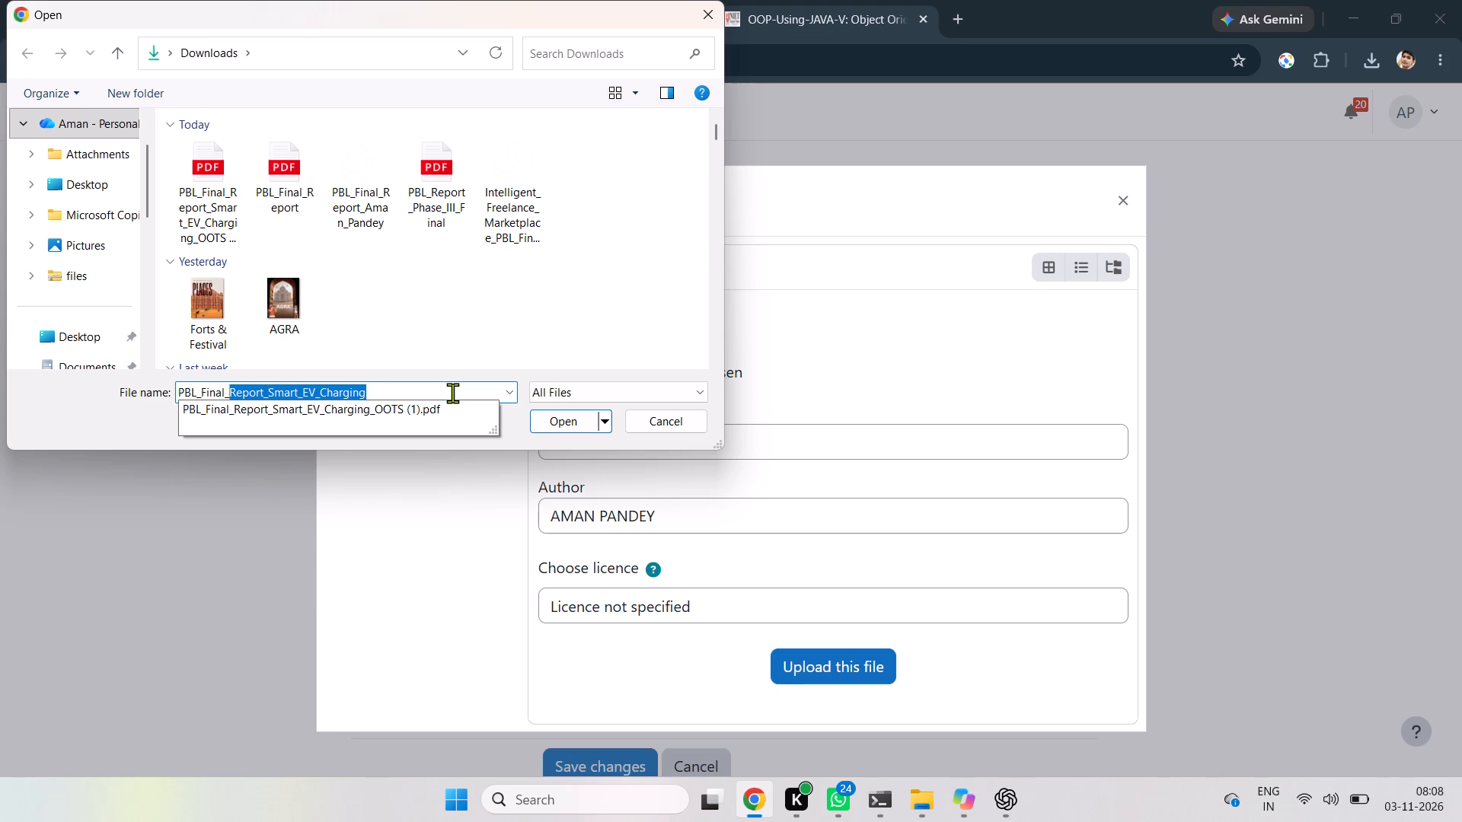
{"action": "key", "text": "ctrl+shift+Left"}
{"action": "key", "text": "ctrl+shift+Left"}
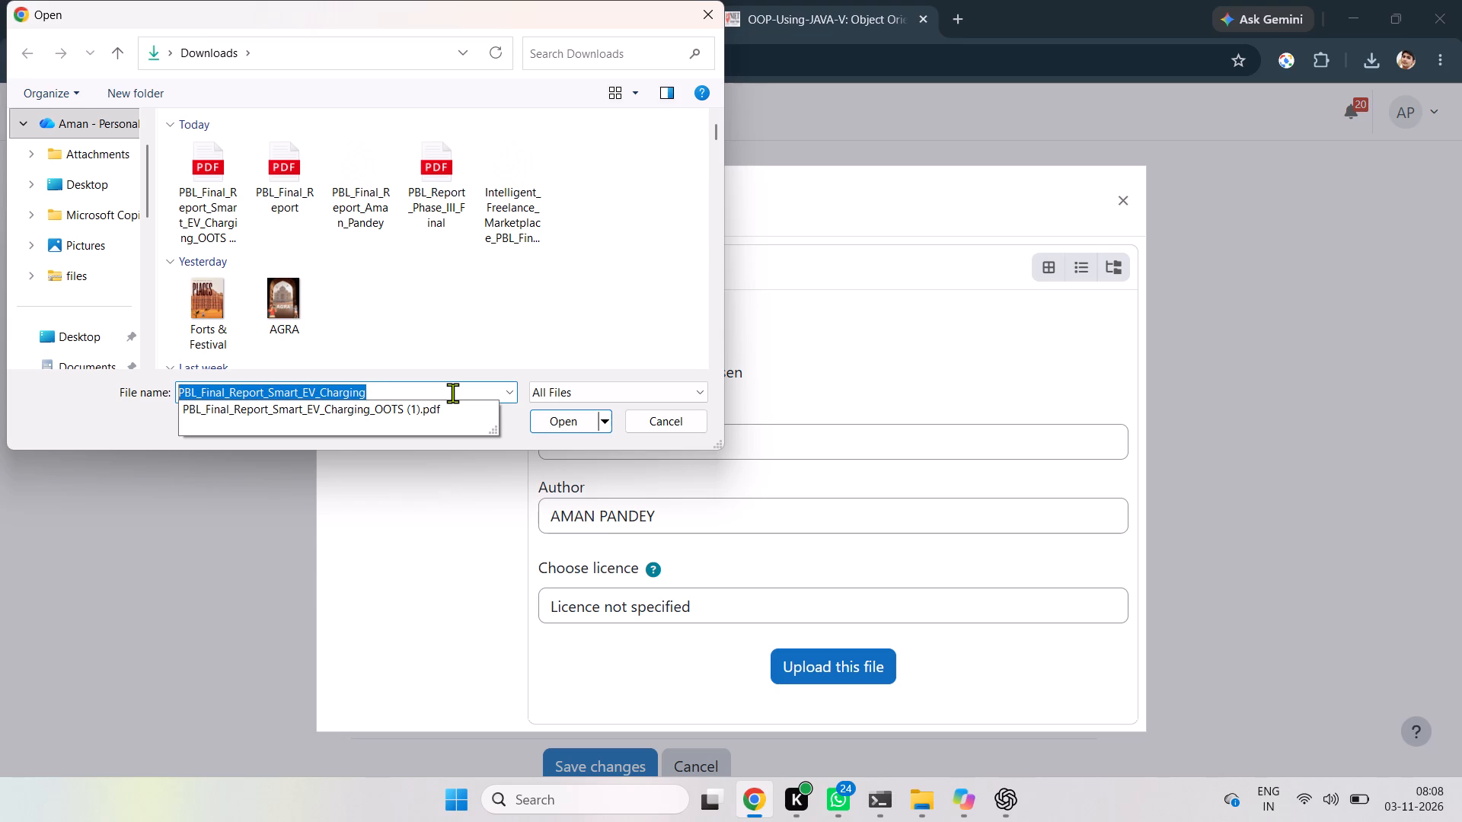
{"action": "key", "text": "ctrl+c"}
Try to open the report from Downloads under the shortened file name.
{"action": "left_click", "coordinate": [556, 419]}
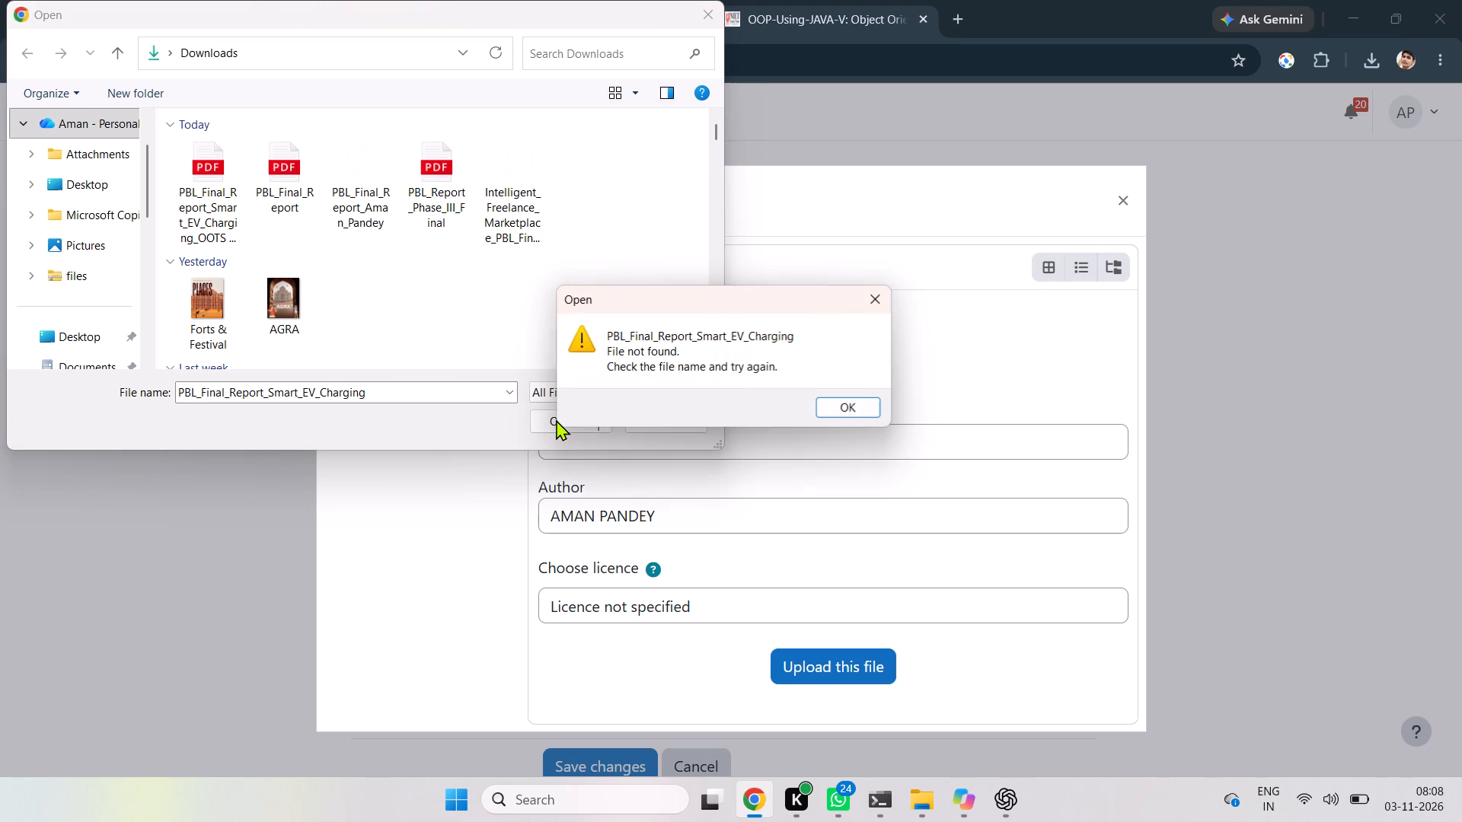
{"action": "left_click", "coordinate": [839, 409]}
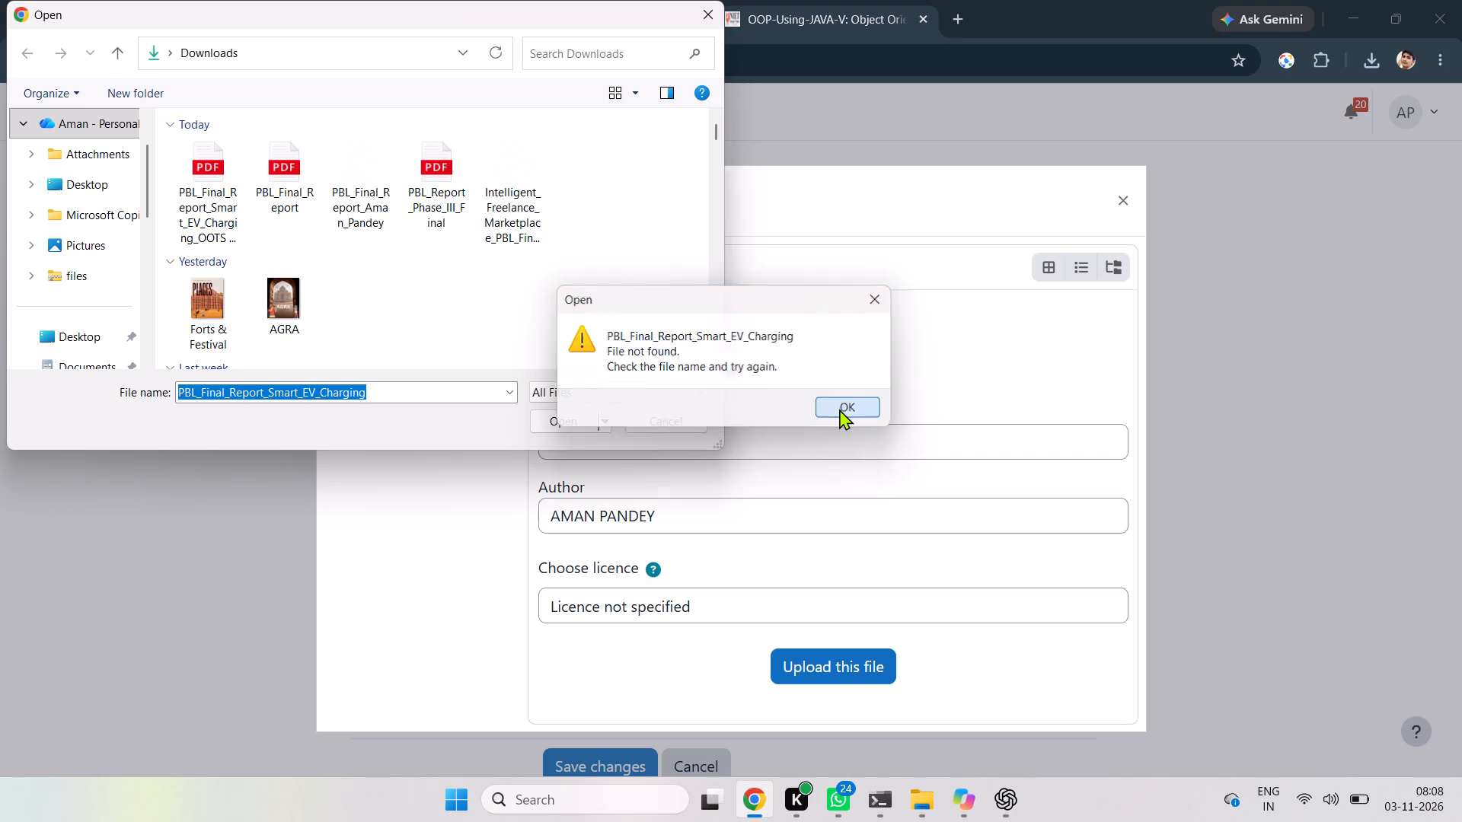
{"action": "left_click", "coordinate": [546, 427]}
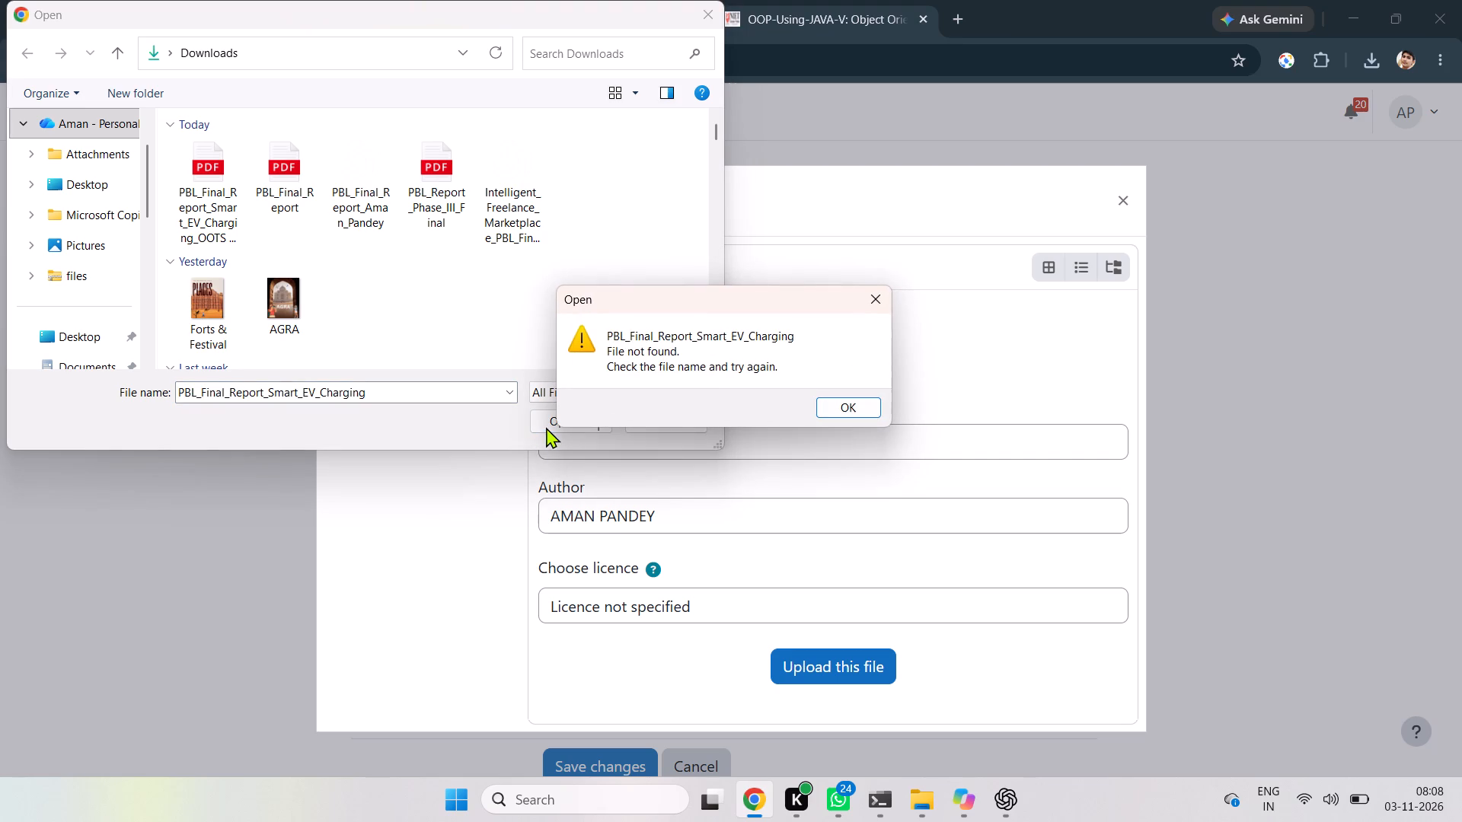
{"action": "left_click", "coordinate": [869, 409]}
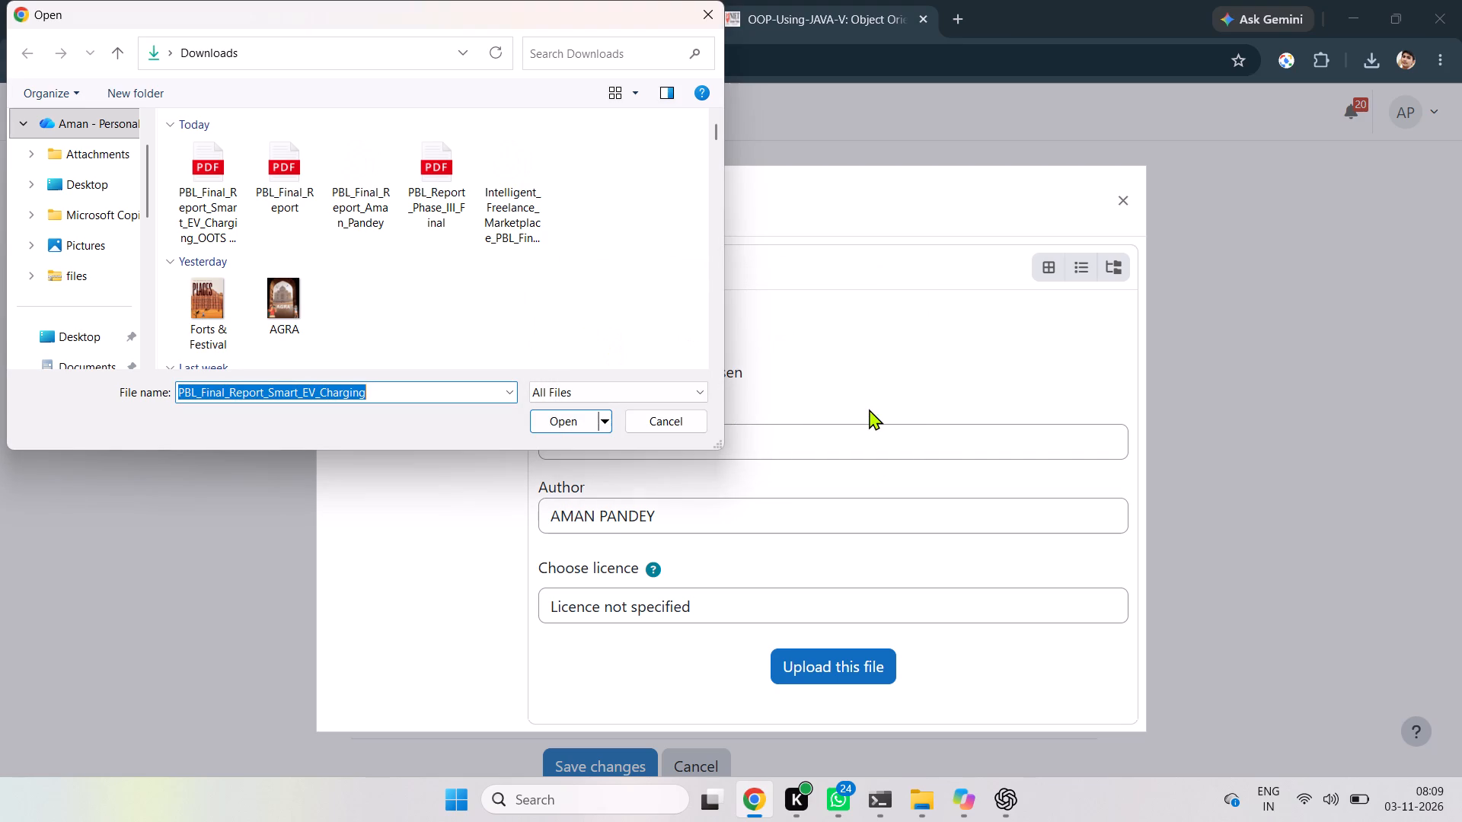
Copy the shortened name, switch to File Explorer, and rename the Smart EV Charging PDF in Downloads as PBL_Final_Report_Smart_EV_Charging.
{"action": "key", "text": "ctrl+c"}
{"action": "left_click", "coordinate": [931, 808]}
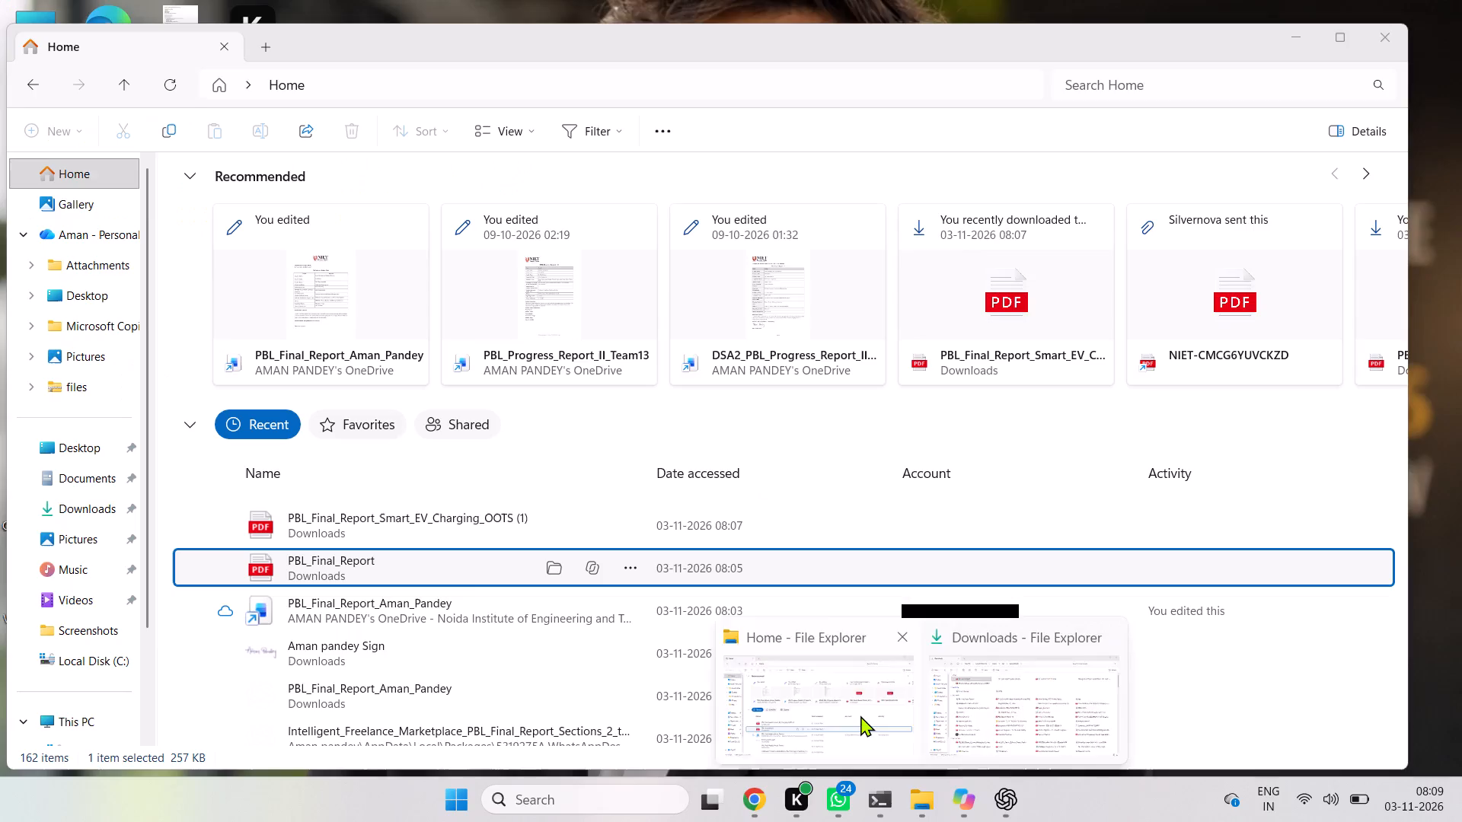
{"action": "left_click", "coordinate": [860, 715]}
{"action": "left_click", "coordinate": [392, 532]}
{"action": "left_click", "coordinate": [392, 532]}
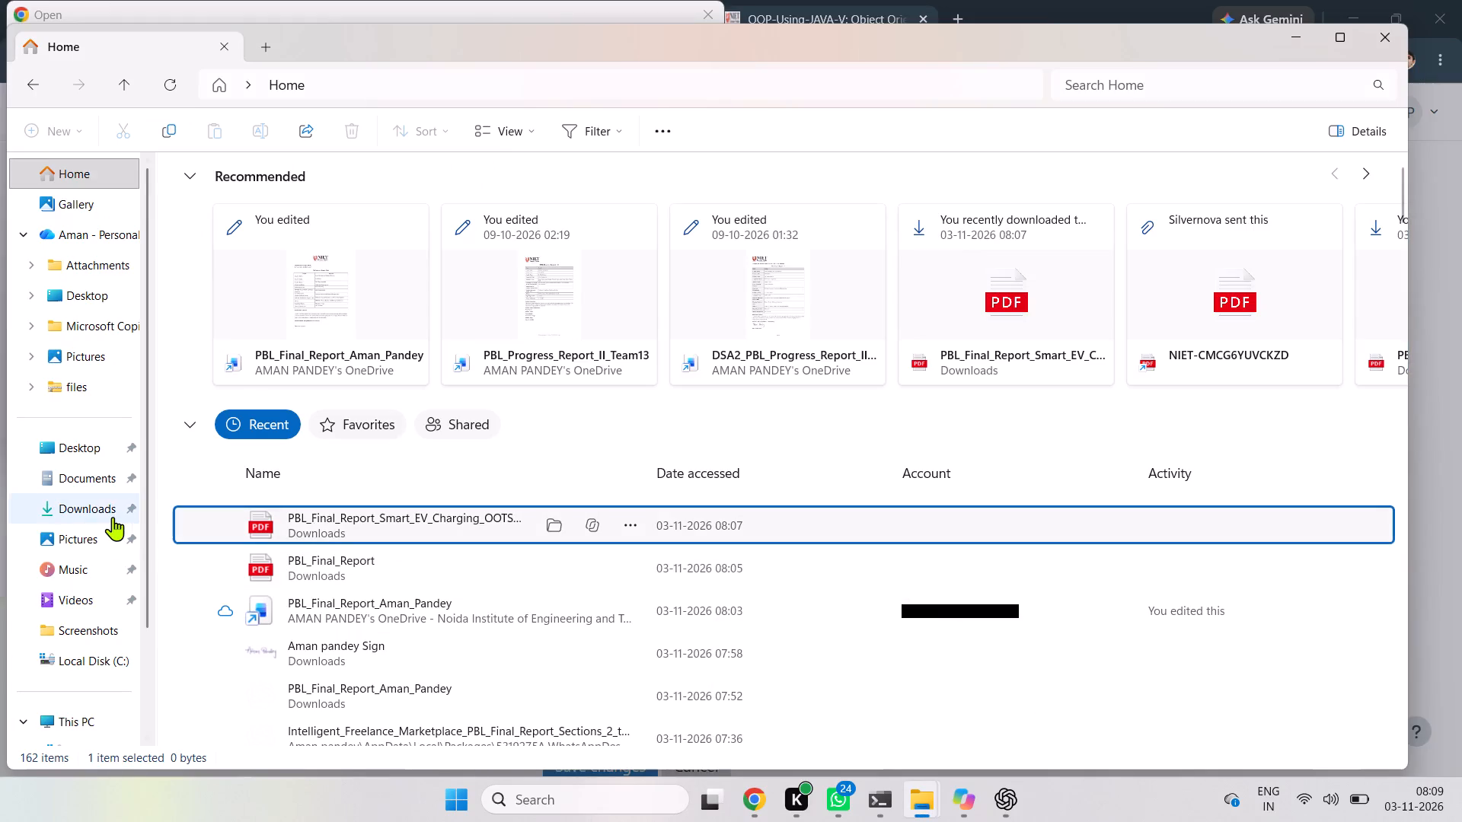
{"action": "left_click", "coordinate": [91, 513]}
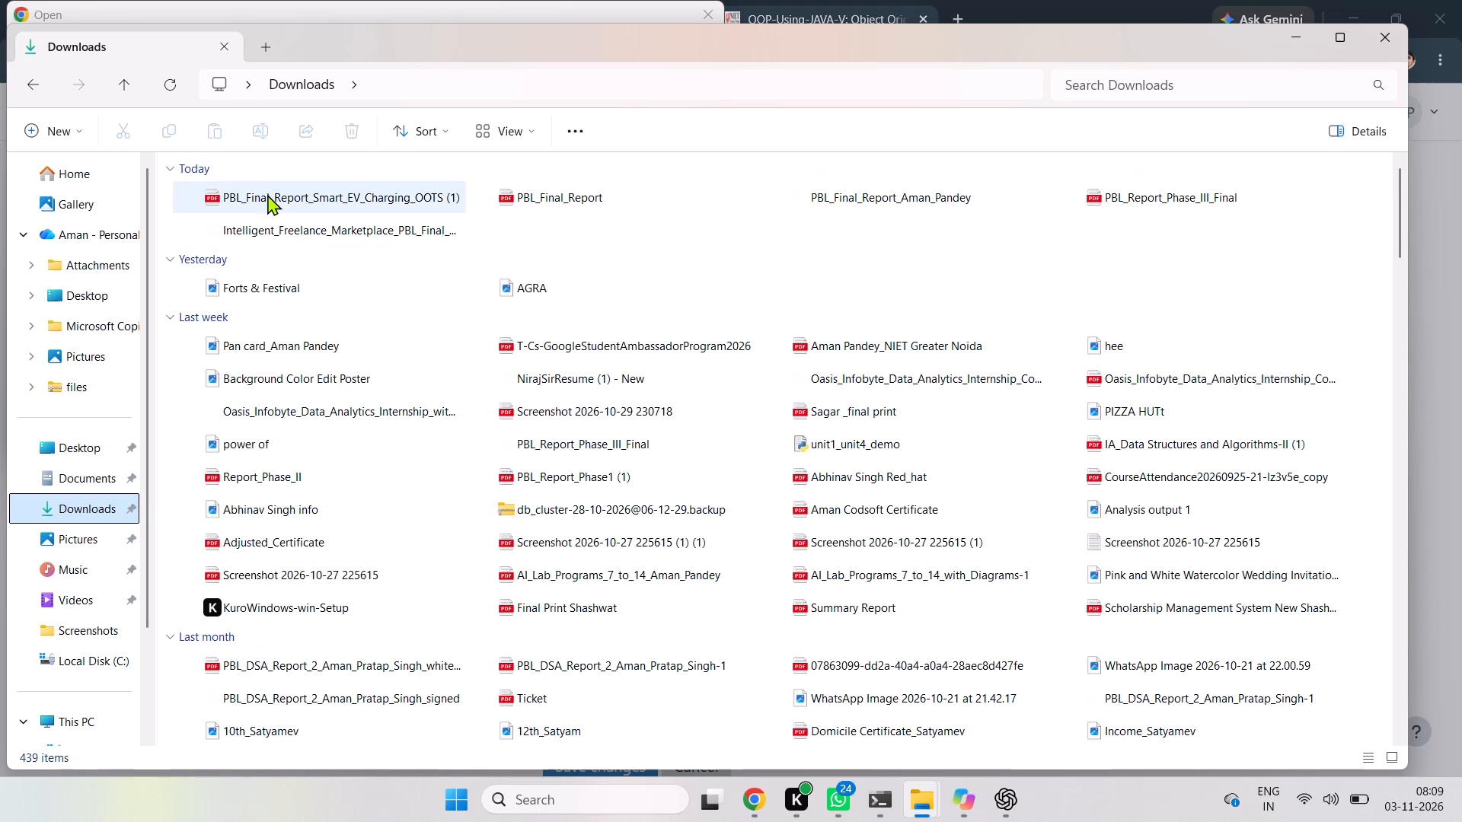
{"action": "left_click", "coordinate": [267, 194]}
{"action": "left_click", "coordinate": [267, 194]}
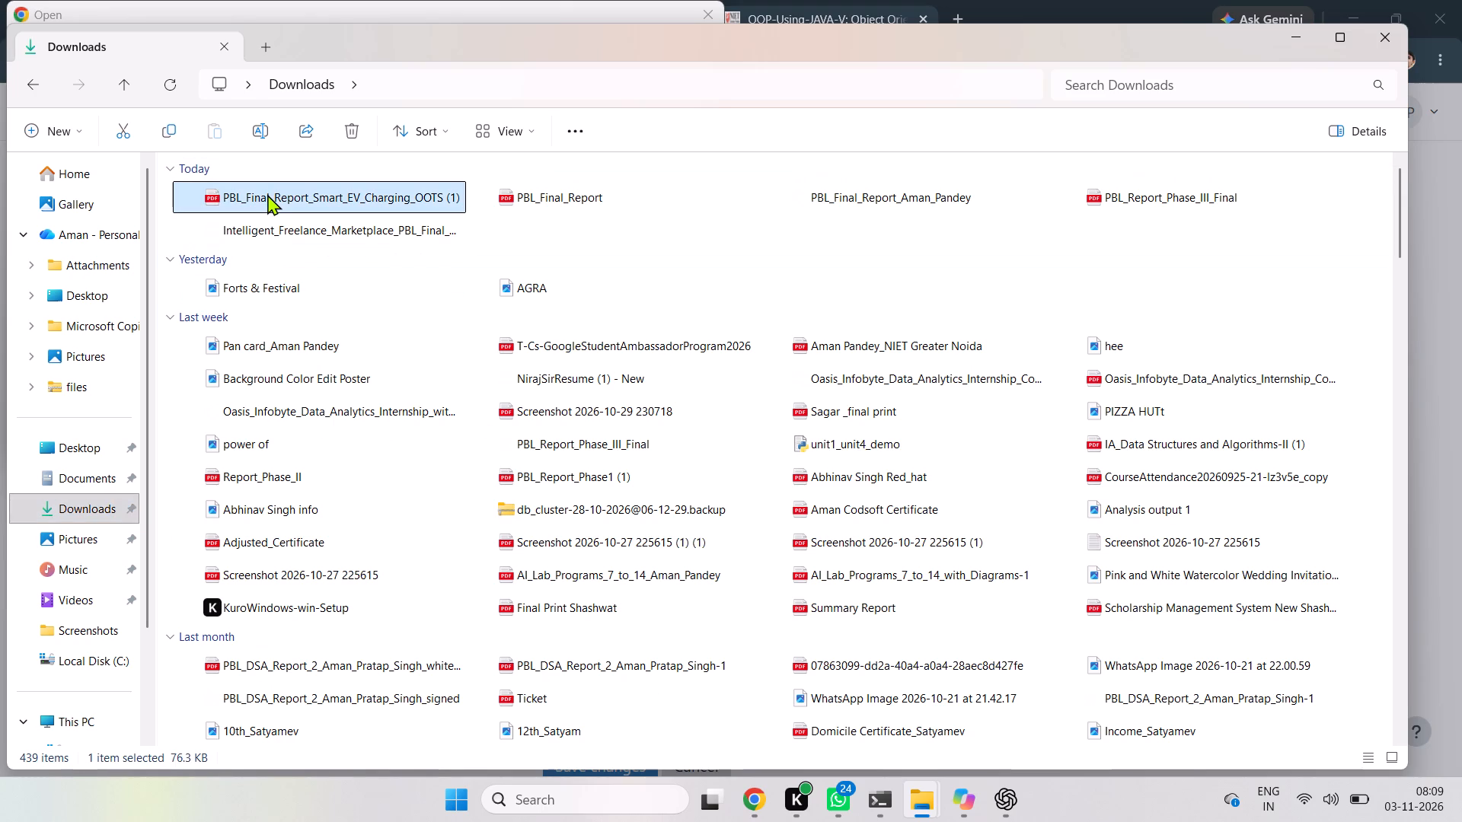
{"action": "key", "text": "ctrl+v"}
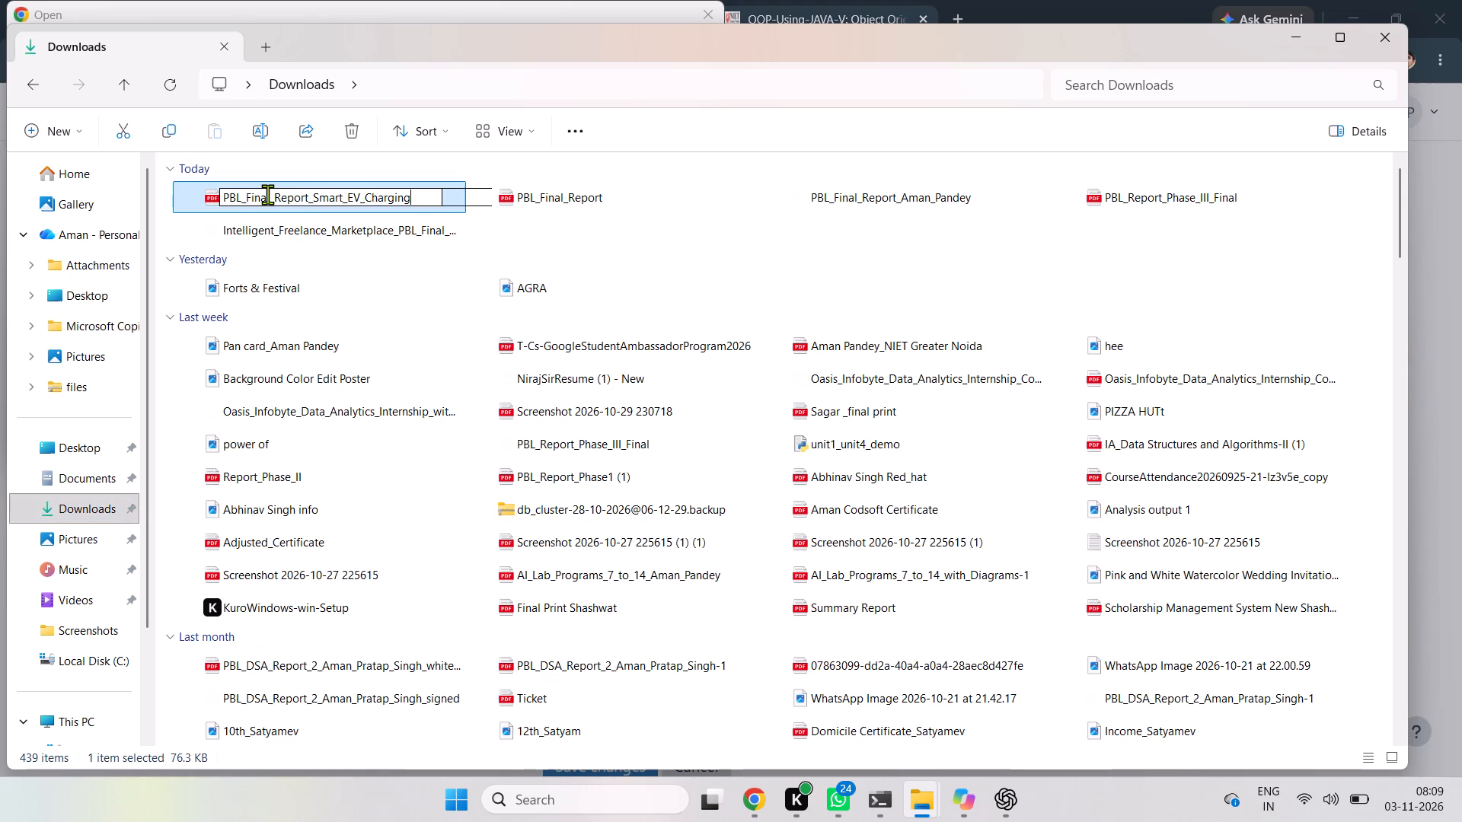
{"action": "key", "text": "Return"}
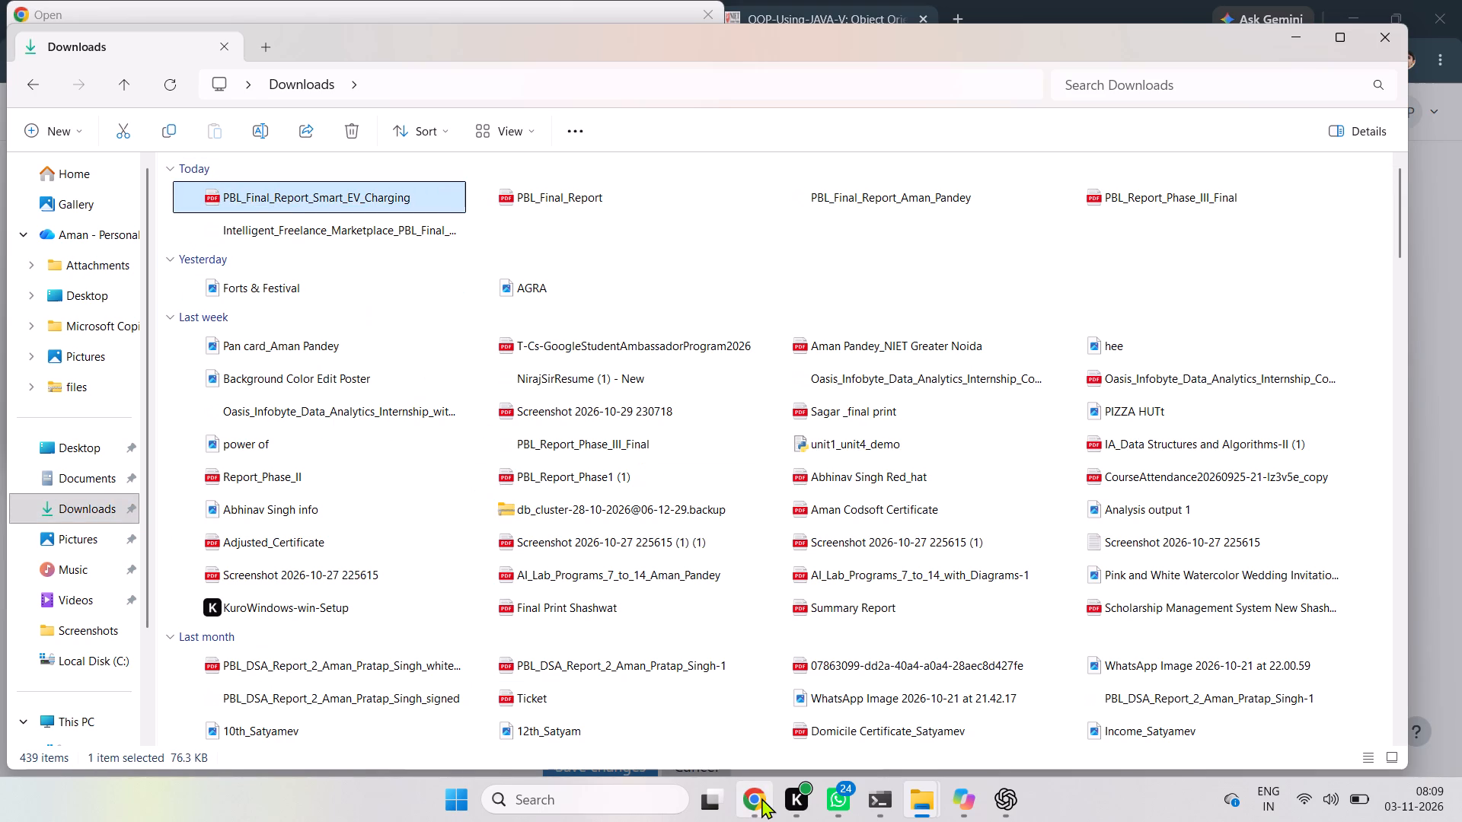
Return to Chrome, attach the renamed PDF, set its save name to PBL_Final_Report_Smart_EV_Charging, and upload it to the submission.
{"action": "left_click", "coordinate": [763, 800]}
{"action": "left_click", "coordinate": [564, 429]}
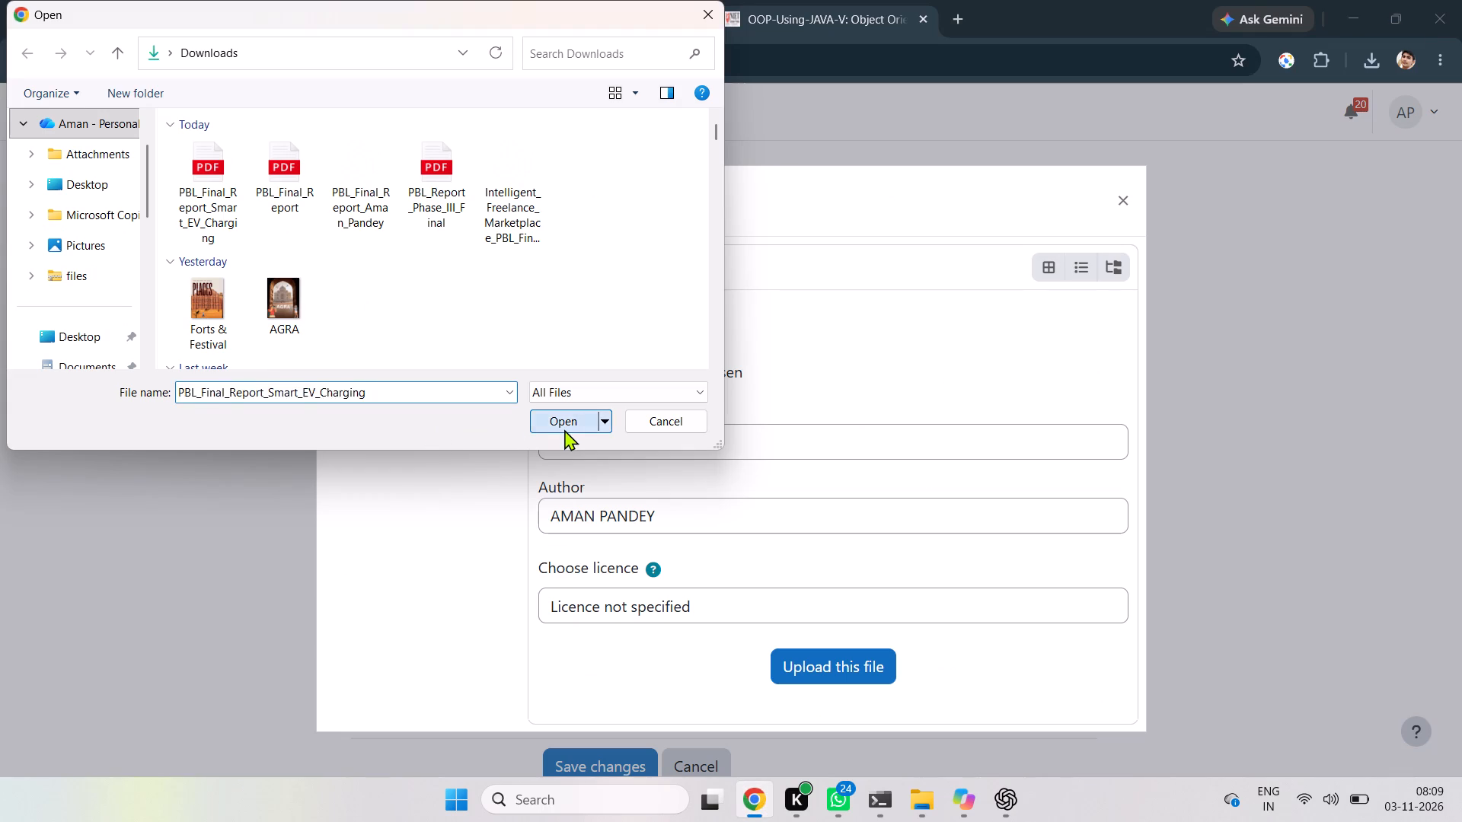
{"action": "left_click", "coordinate": [619, 438]}
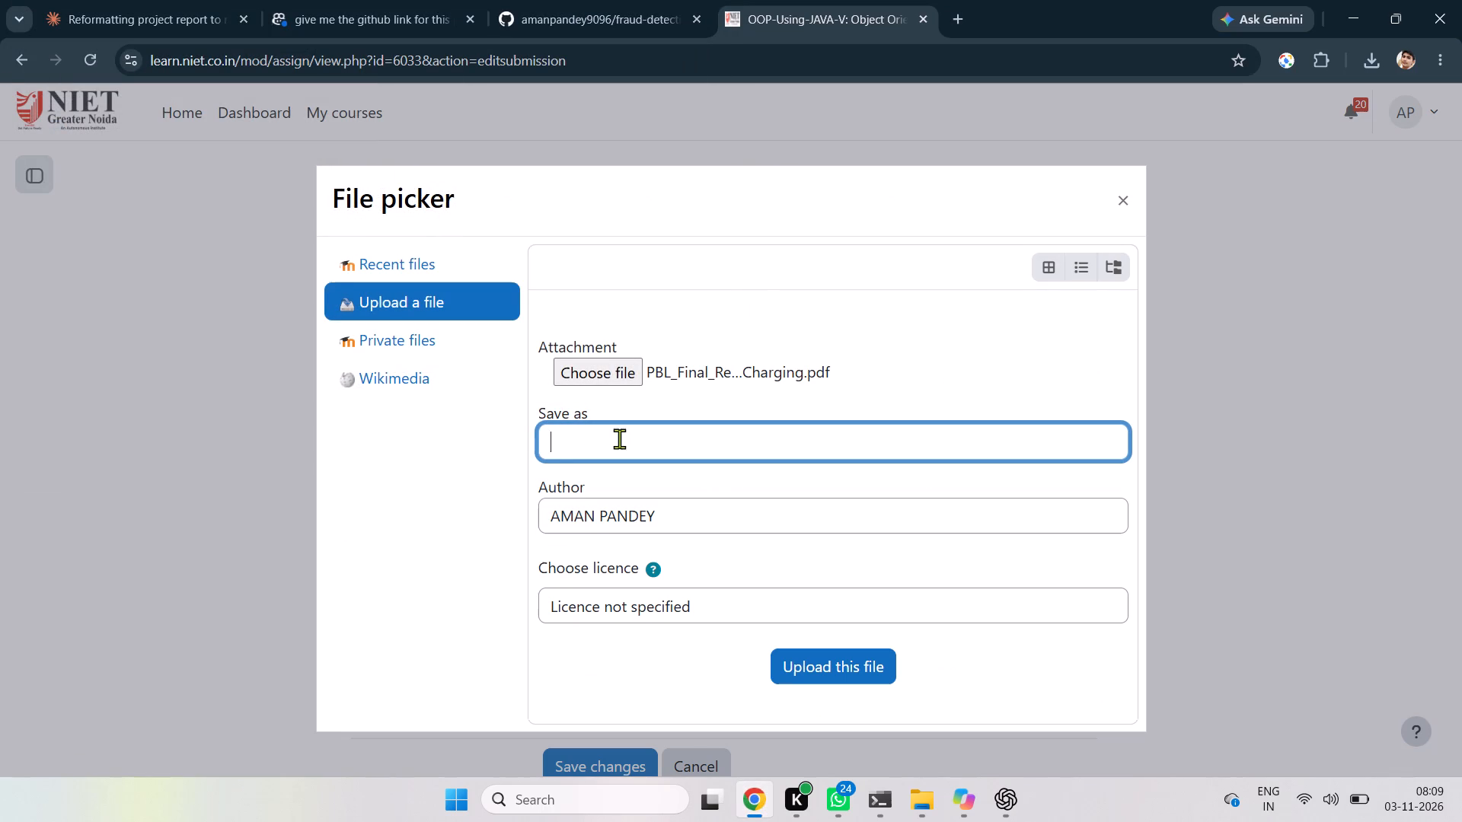
{"action": "key", "text": "ctrl+v"}
{"action": "left_click", "coordinate": [823, 659]}
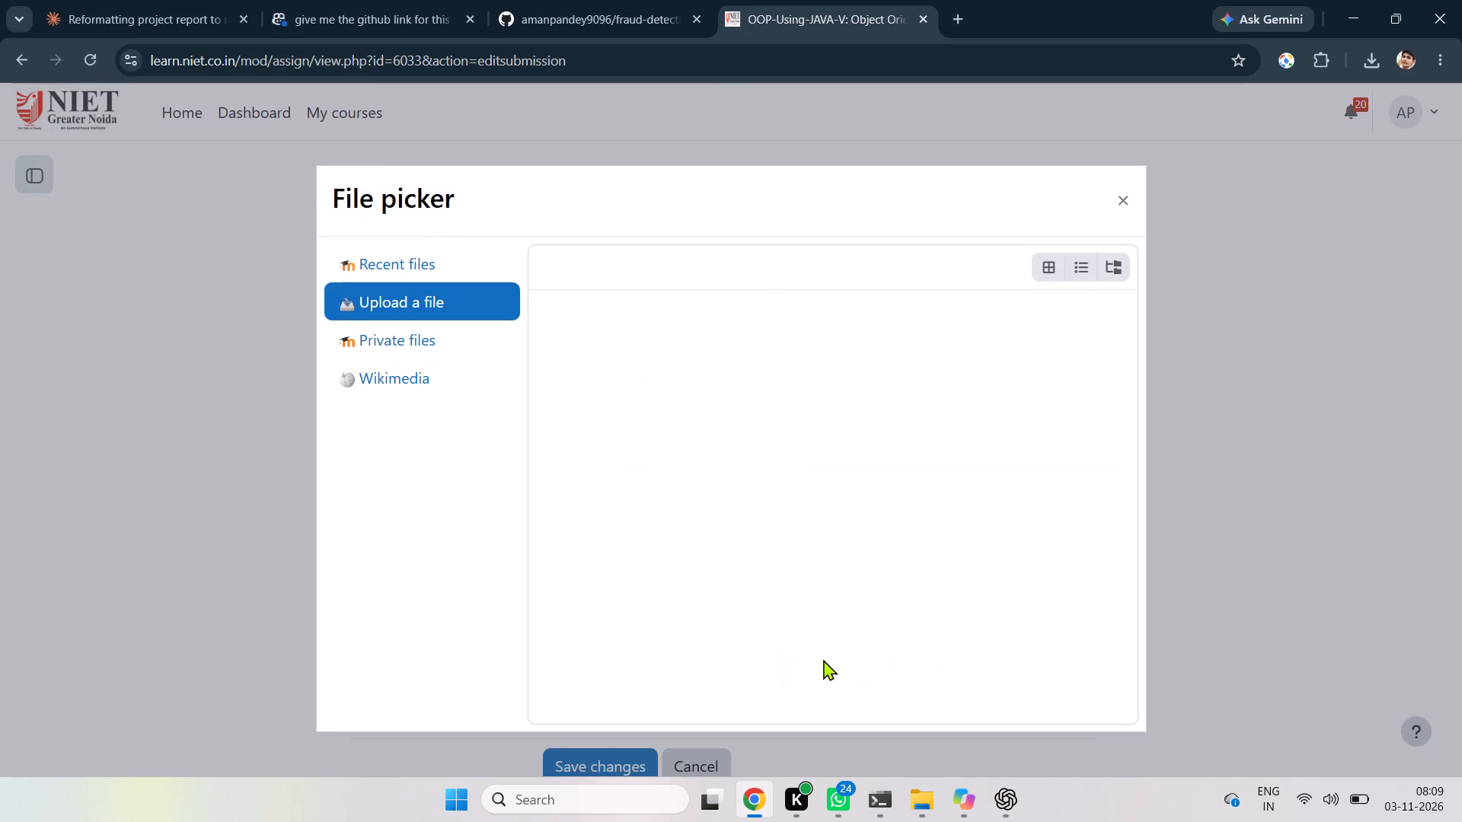
Save the changes to the Object Oriented Techniques using JAVA assignment submission.
{"action": "scroll", "coordinate": [823, 659], "scroll_direction": "down", "scroll_amount": 3}
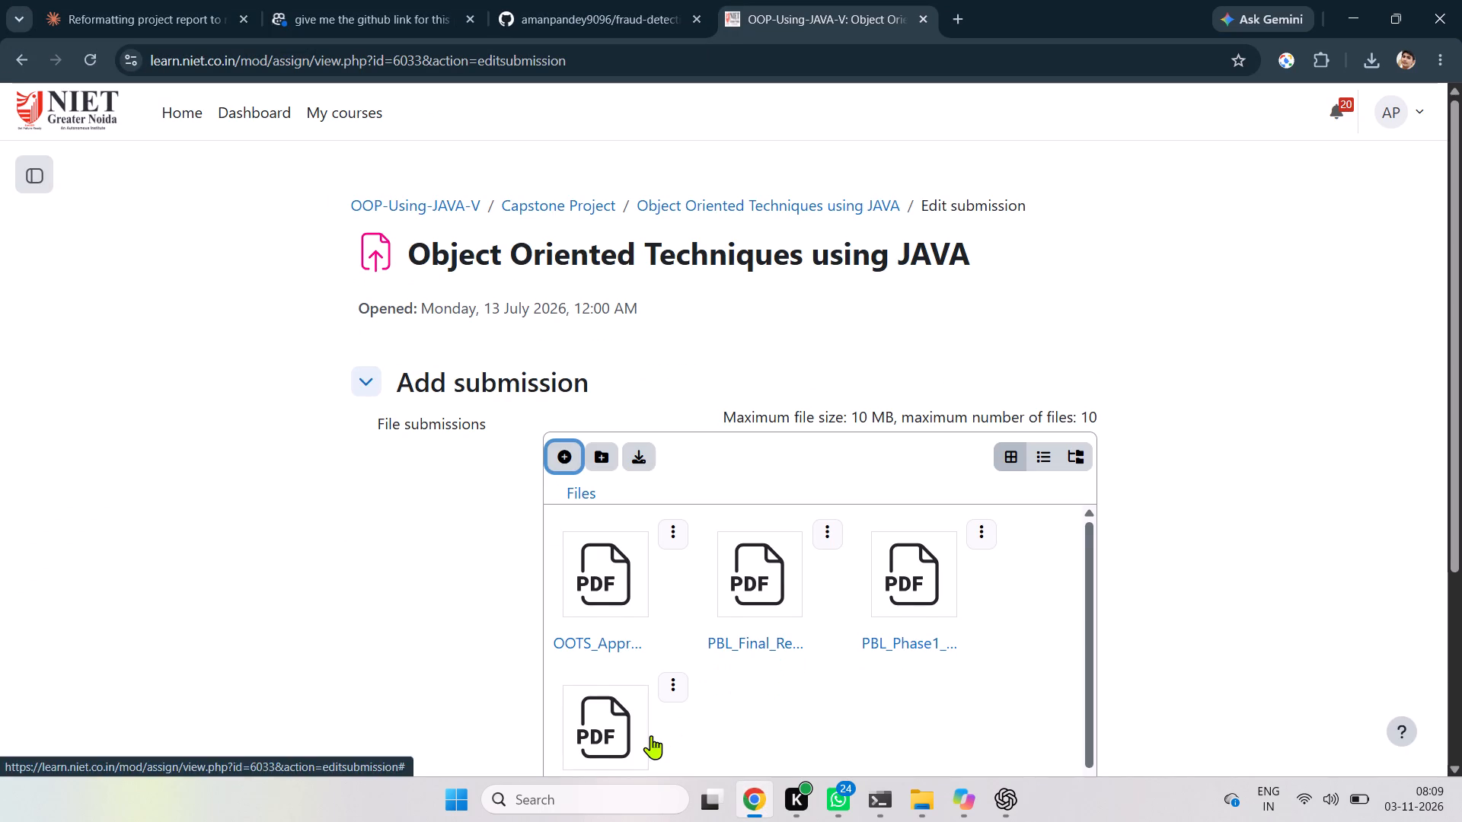
{"action": "scroll", "coordinate": [496, 623], "scroll_direction": "down", "scroll_amount": 2}
{"action": "left_click", "coordinate": [606, 651]}
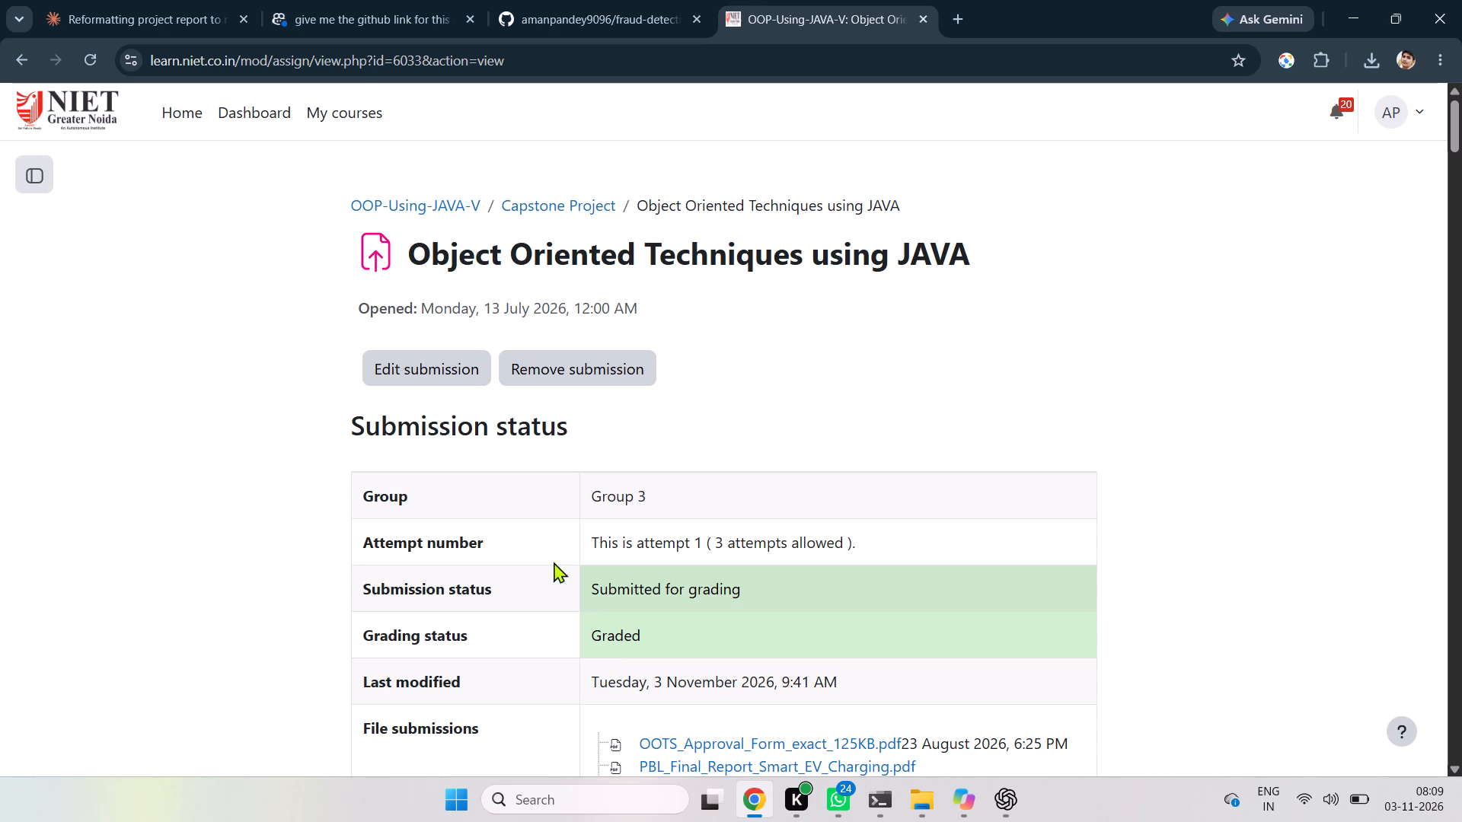
Go back to the course overview, open Computer Architecture & Parallel Processing, and examine its grades report.
{"action": "left_click", "coordinate": [350, 132]}
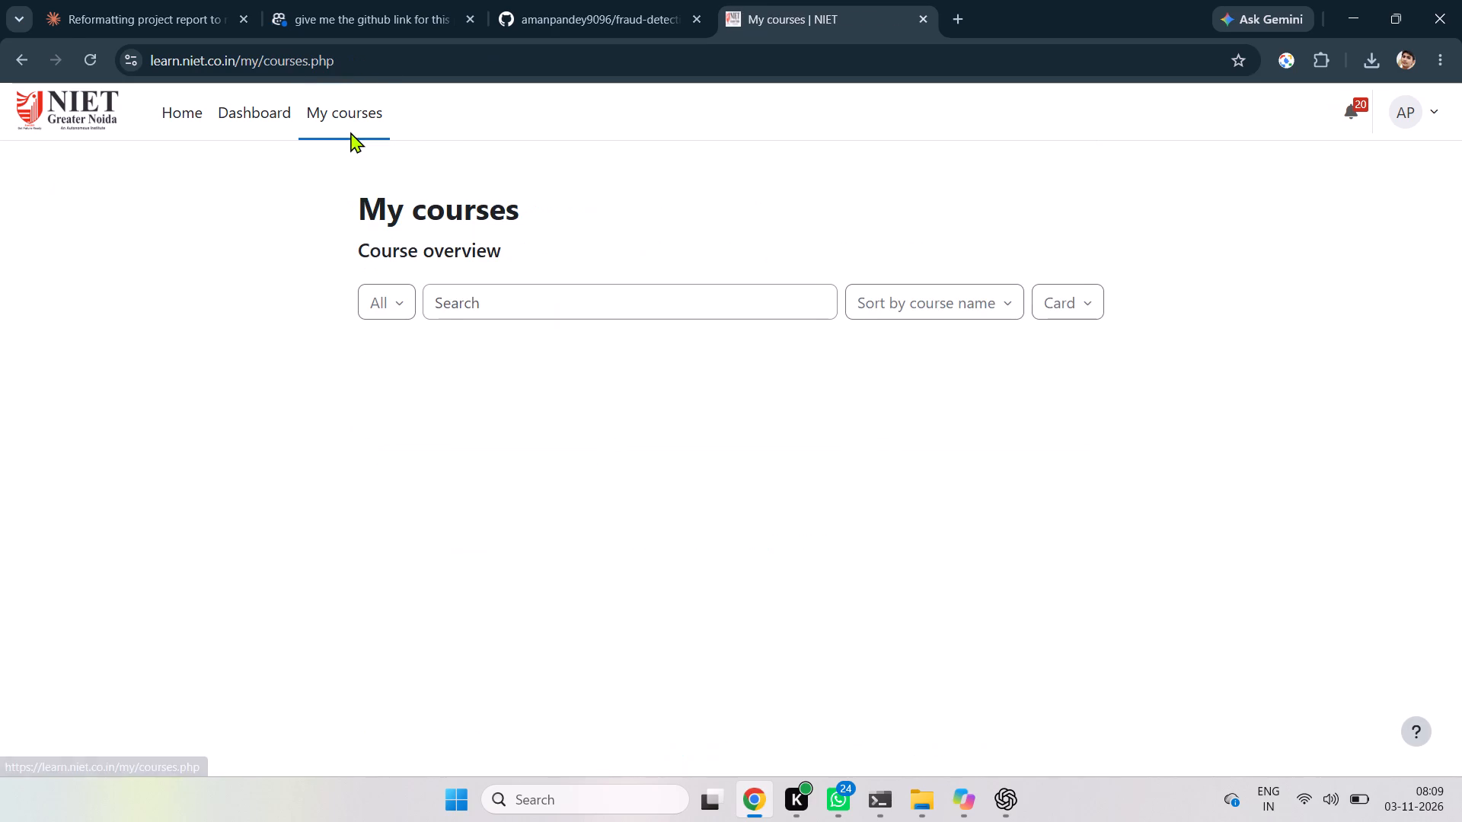
{"action": "scroll", "coordinate": [435, 400], "scroll_direction": "down", "scroll_amount": 2}
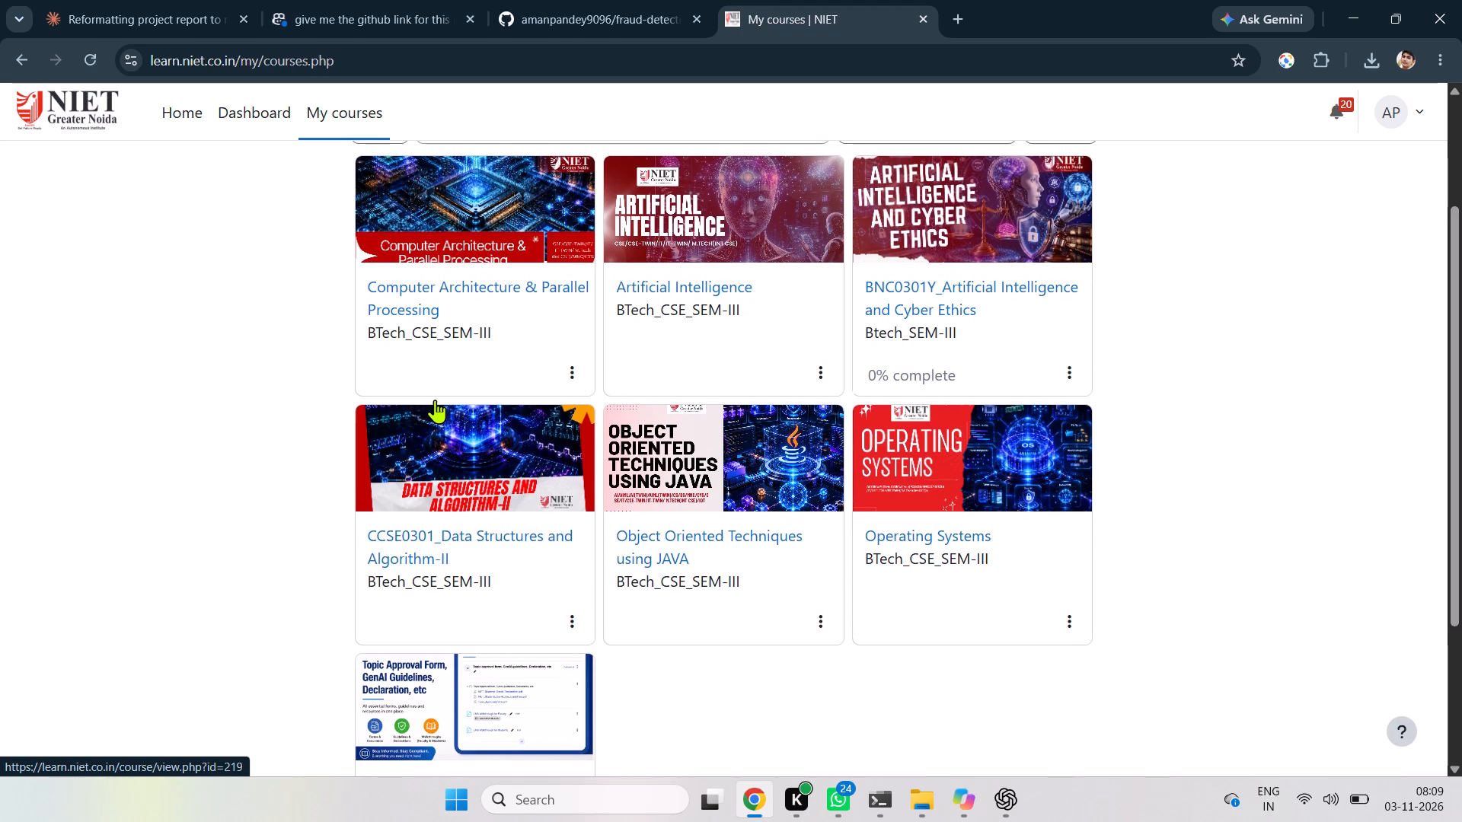
{"action": "left_click", "coordinate": [582, 368]}
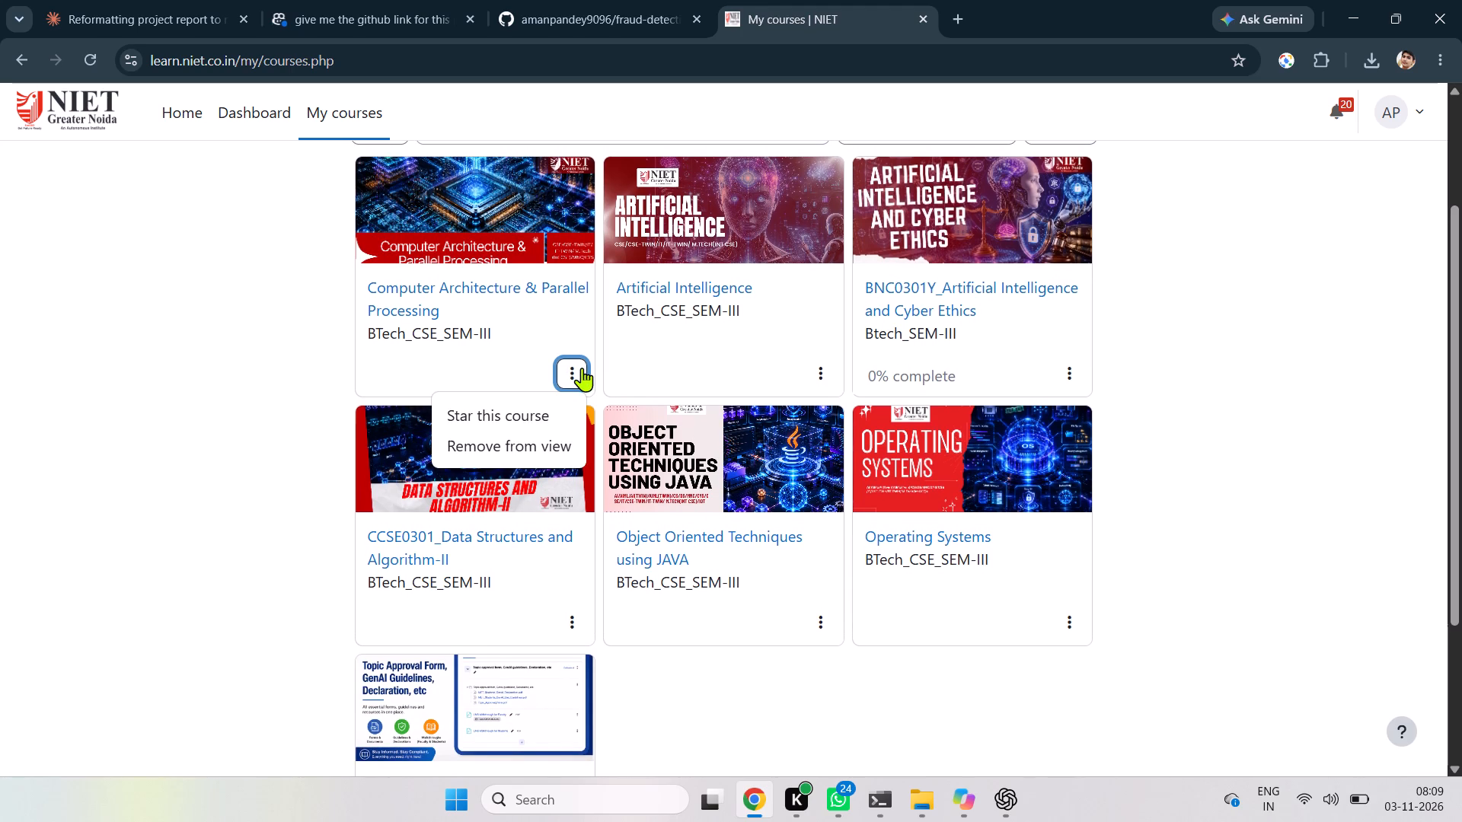
{"action": "left_click", "coordinate": [582, 368]}
{"action": "left_click", "coordinate": [513, 282]}
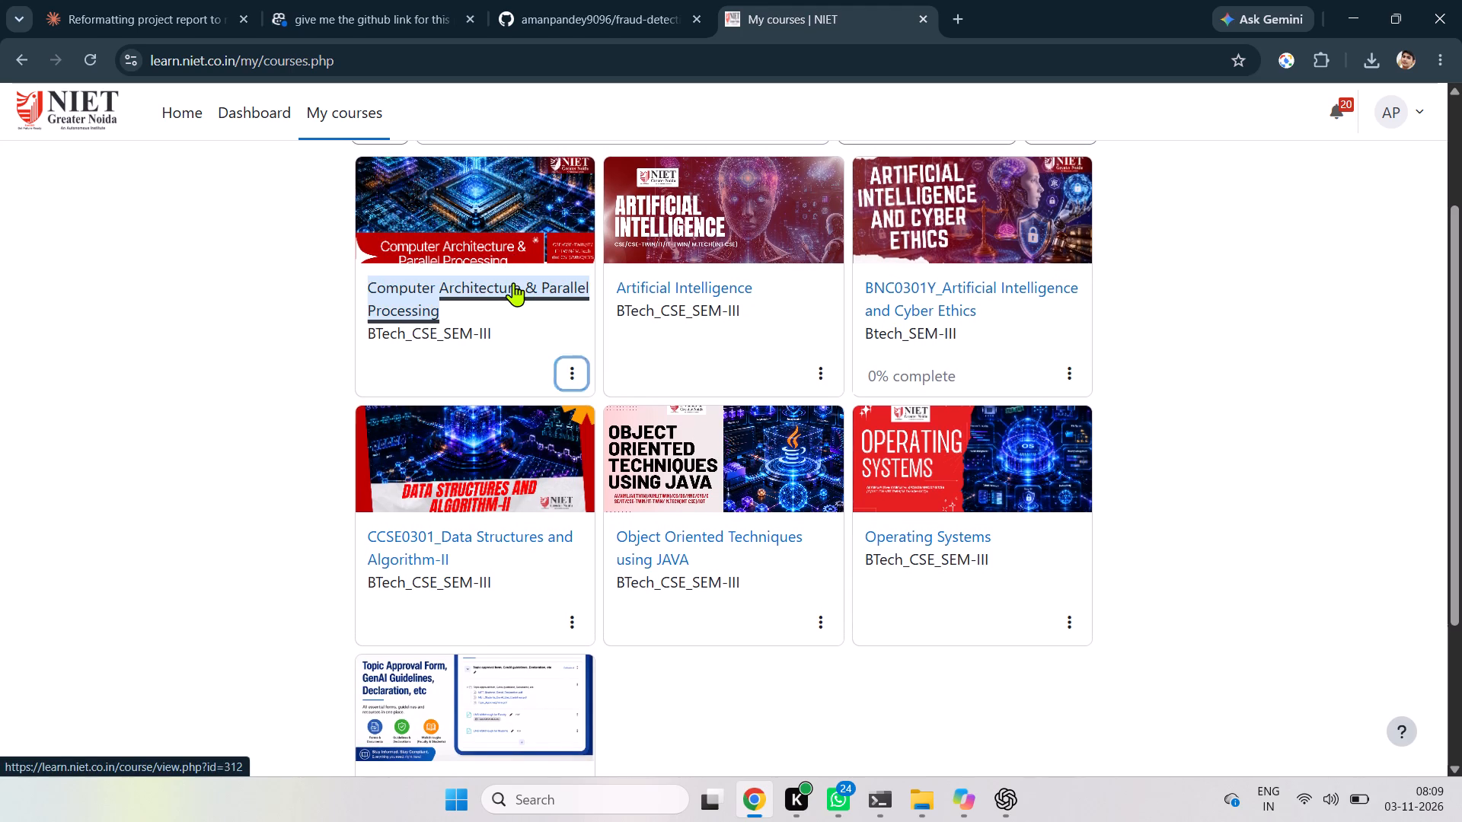
{"action": "left_click", "coordinate": [585, 262]}
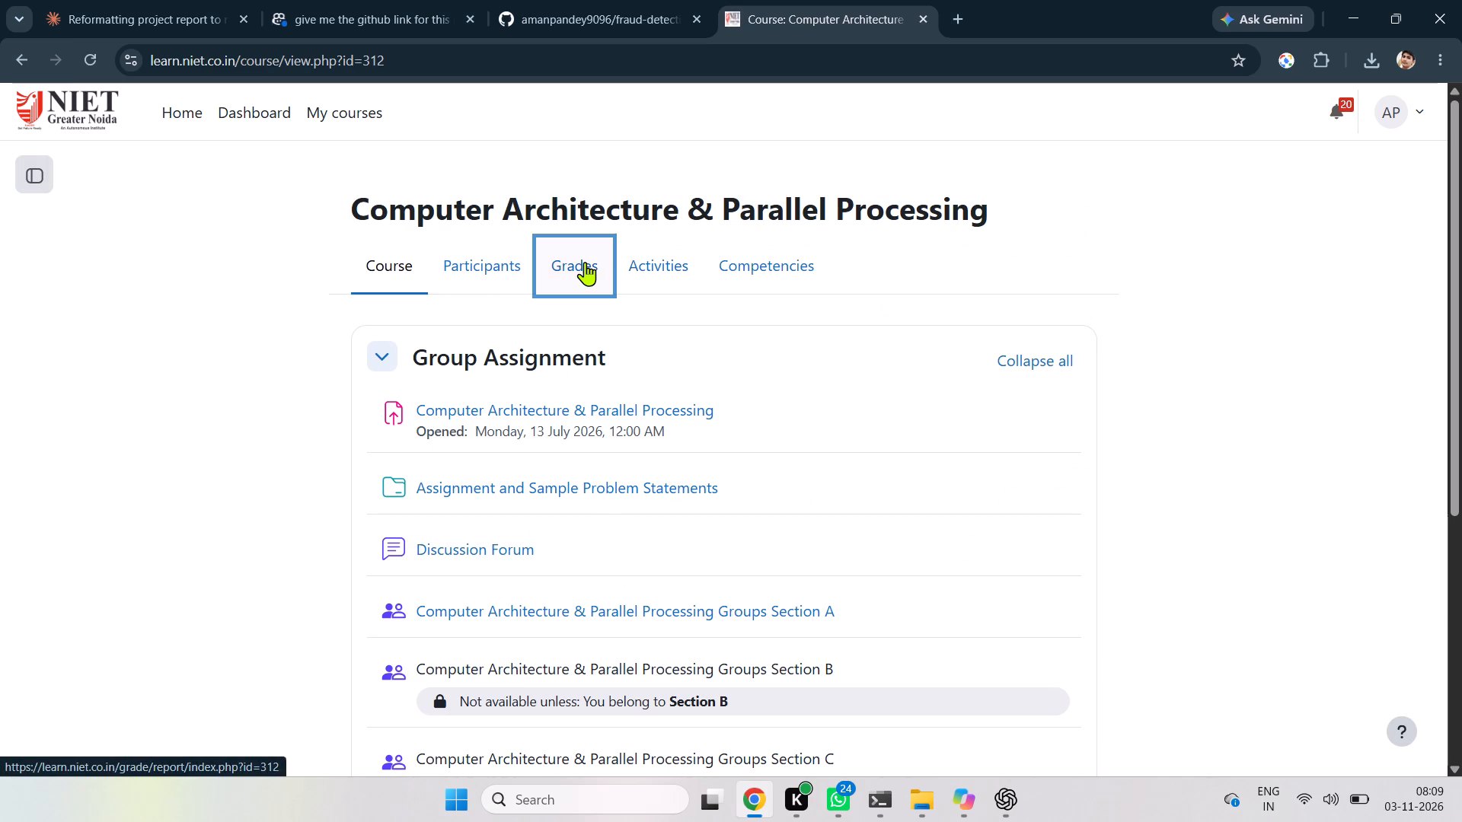
{"action": "scroll", "coordinate": [626, 460], "scroll_direction": "down", "scroll_amount": 1}
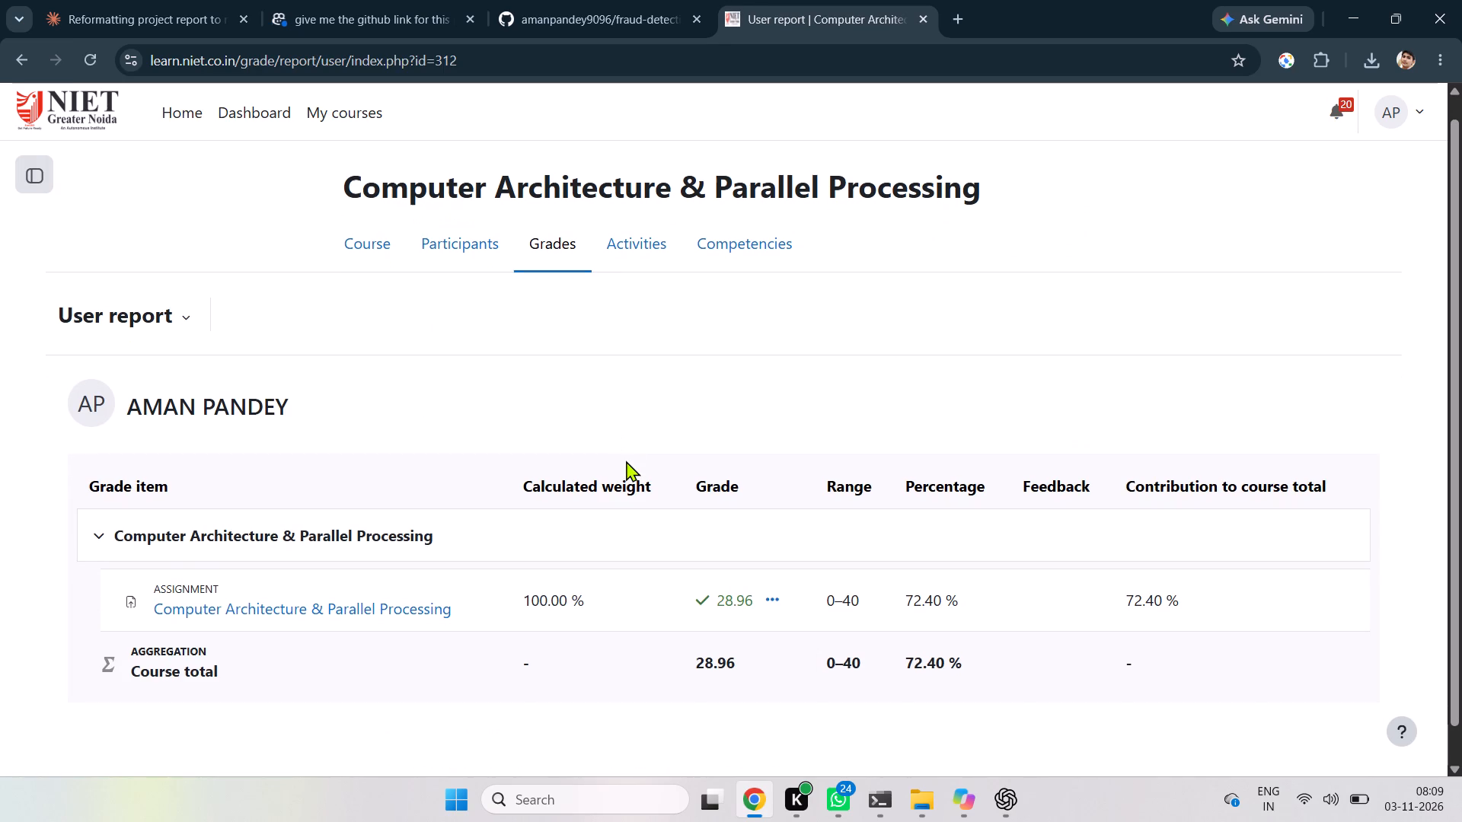
{"action": "scroll", "coordinate": [626, 460], "scroll_direction": "down", "scroll_amount": 1}
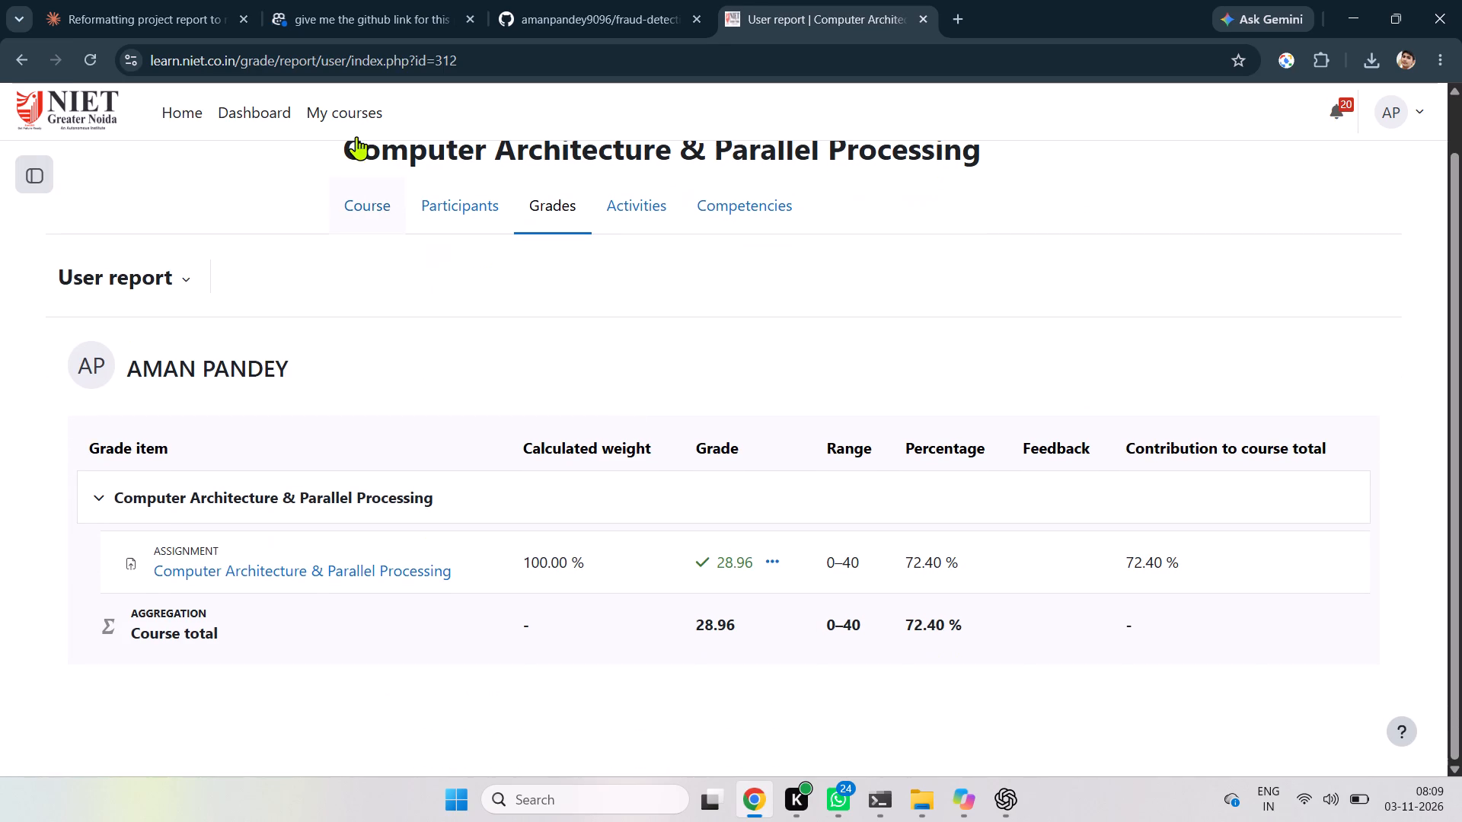
Return to the My courses overview and close the Chrome window.
{"action": "left_click", "coordinate": [355, 125]}
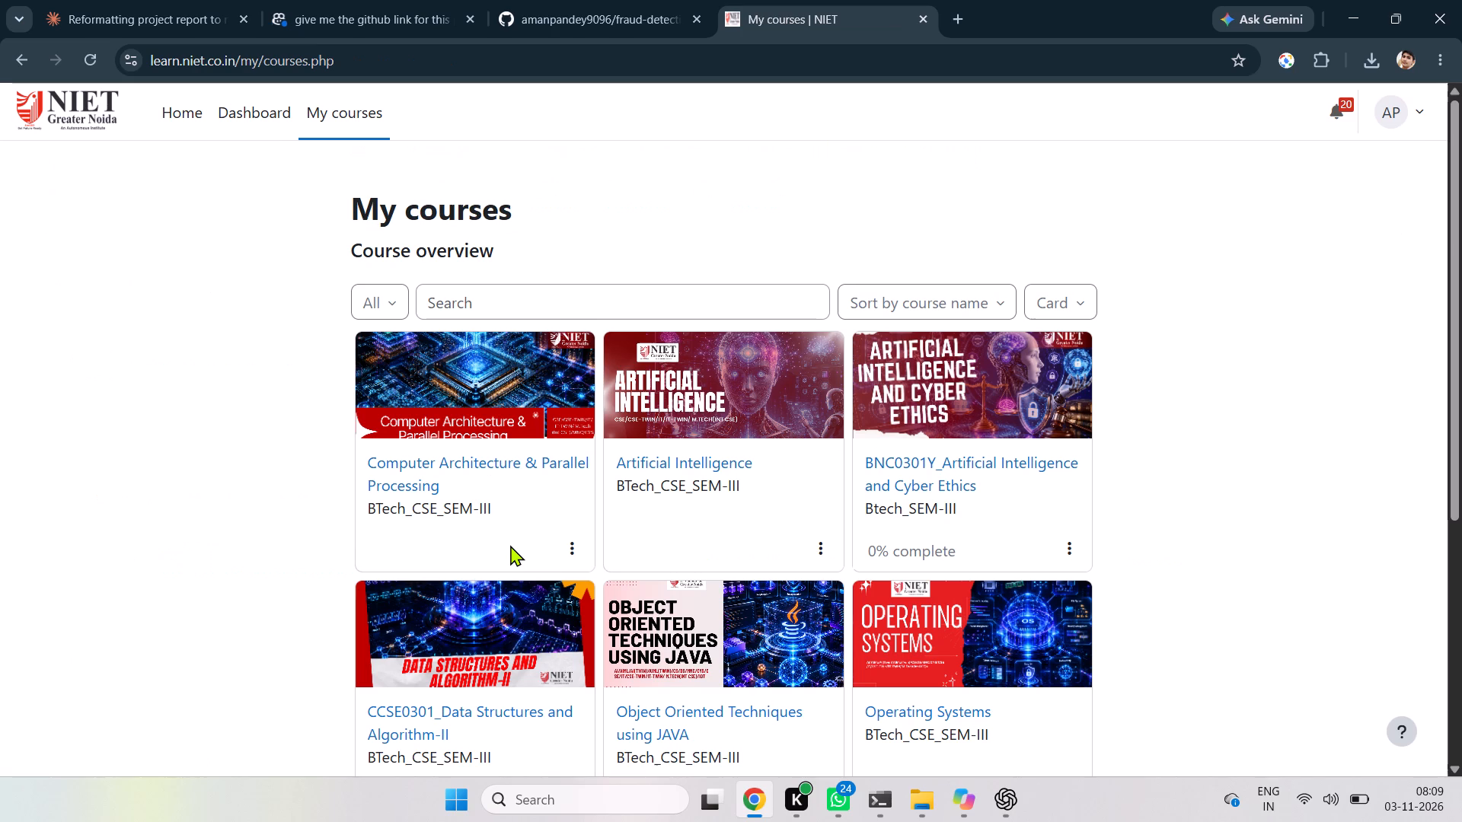
{"action": "scroll", "coordinate": [510, 545], "scroll_direction": "down", "scroll_amount": 1}
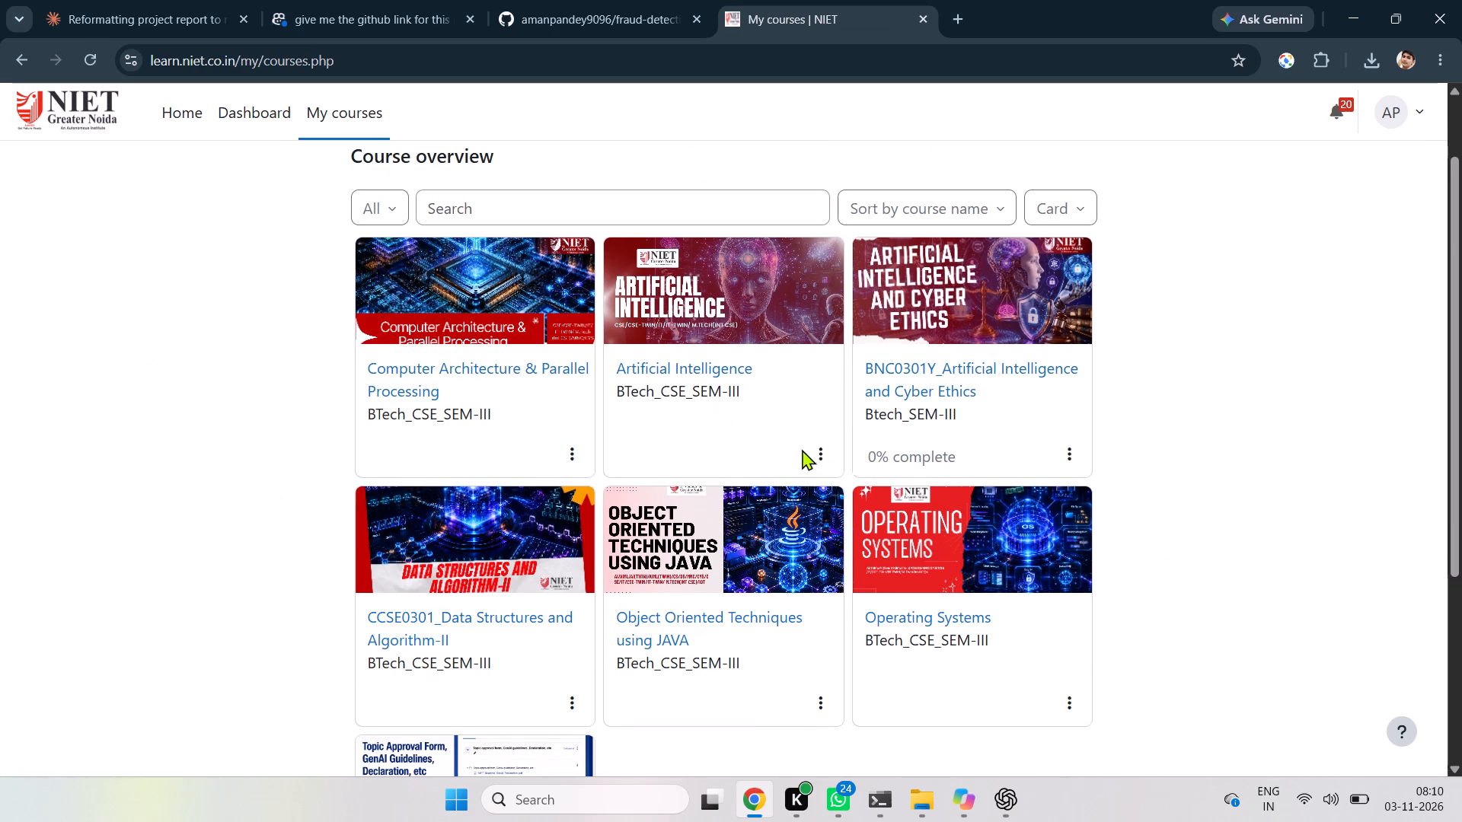
{"action": "left_click", "coordinate": [822, 454]}
{"action": "left_click", "coordinate": [822, 454]}
{"action": "left_click", "coordinate": [1461, 0]}
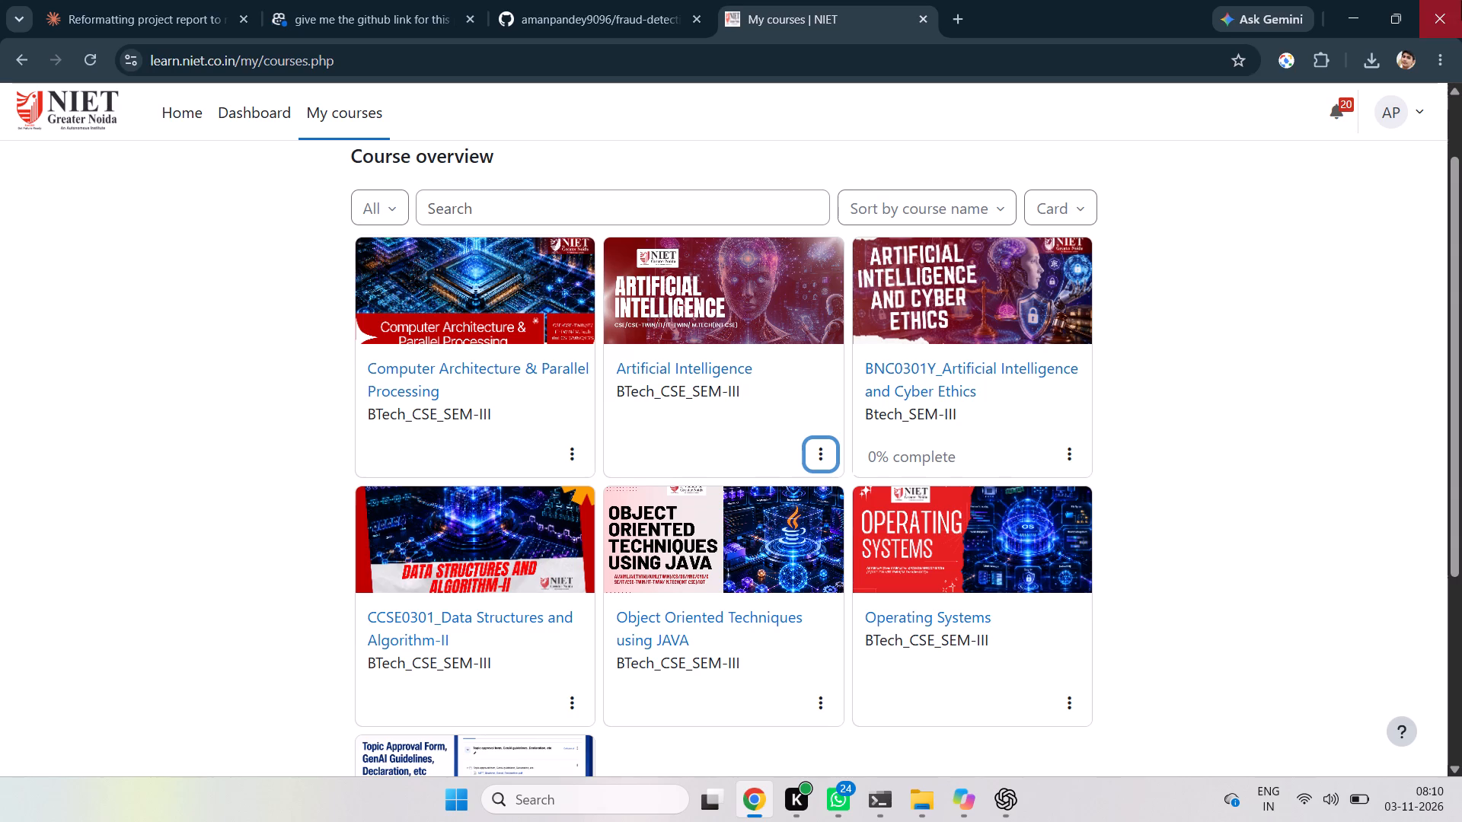
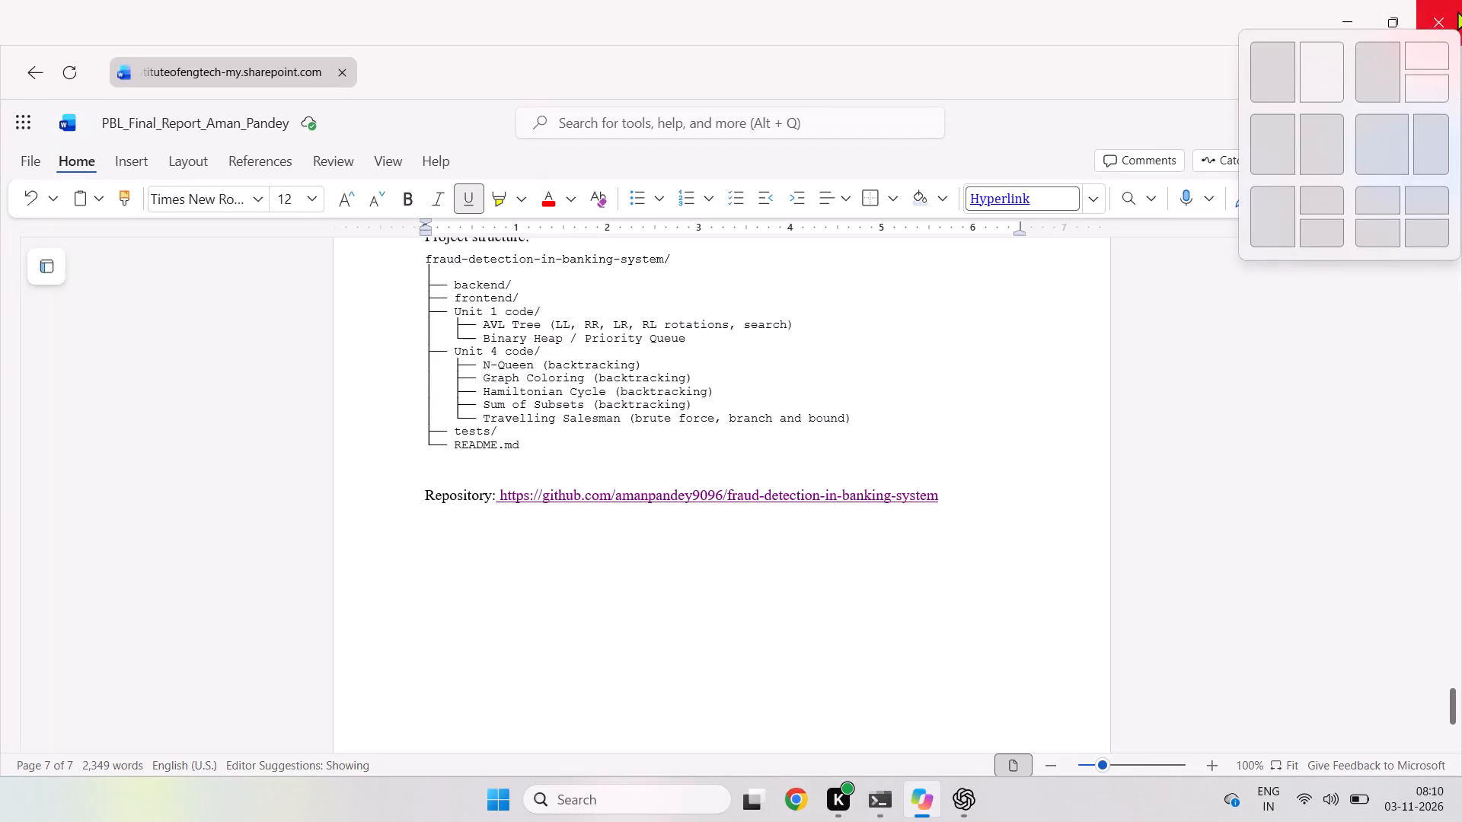
Close the window showing the PBL_Final_Report Word document and the Codex window.
{"action": "left_click", "coordinate": [1458, 11]}
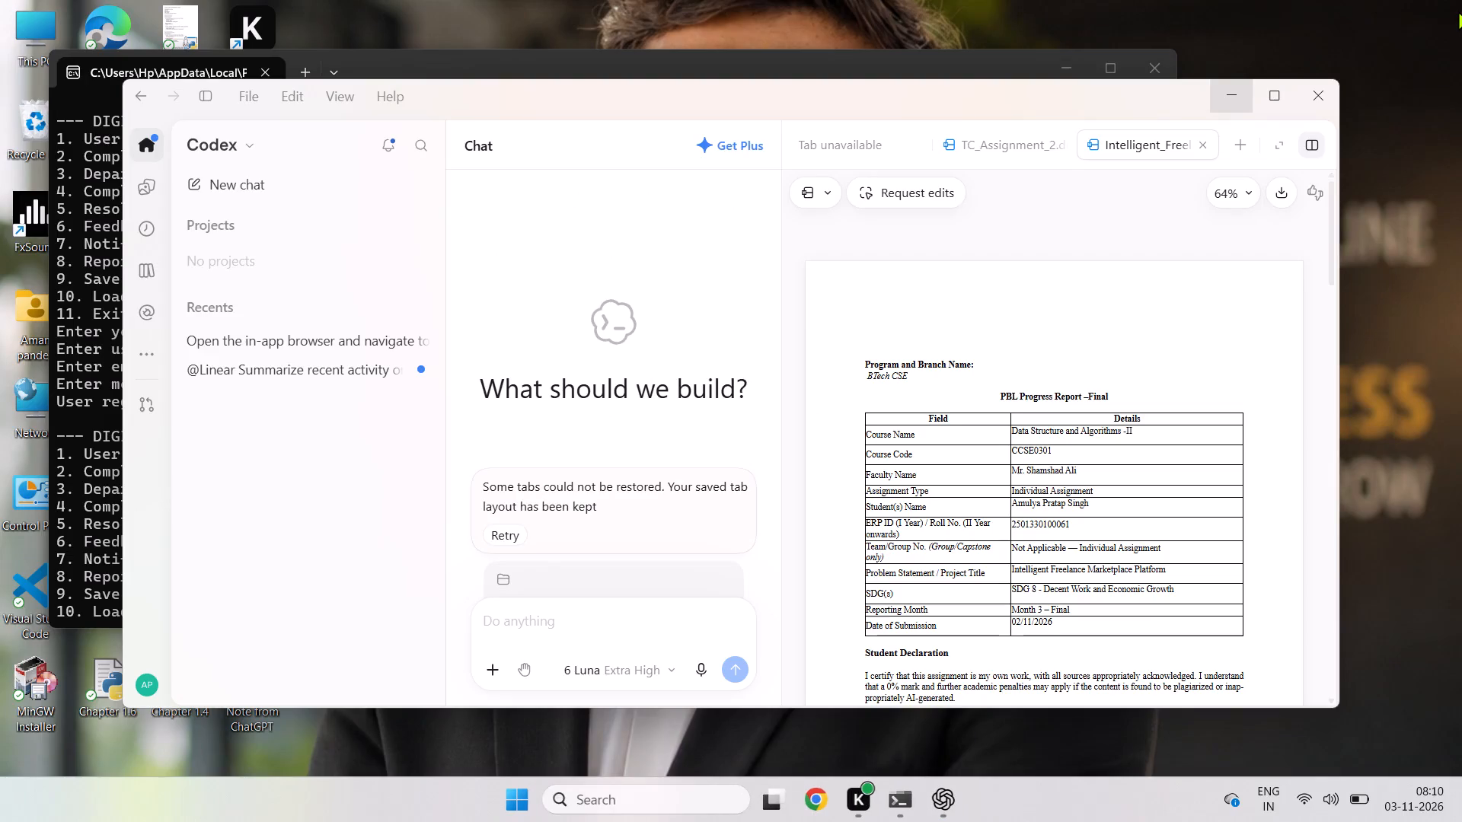
{"action": "double_click", "coordinate": [1332, 88]}
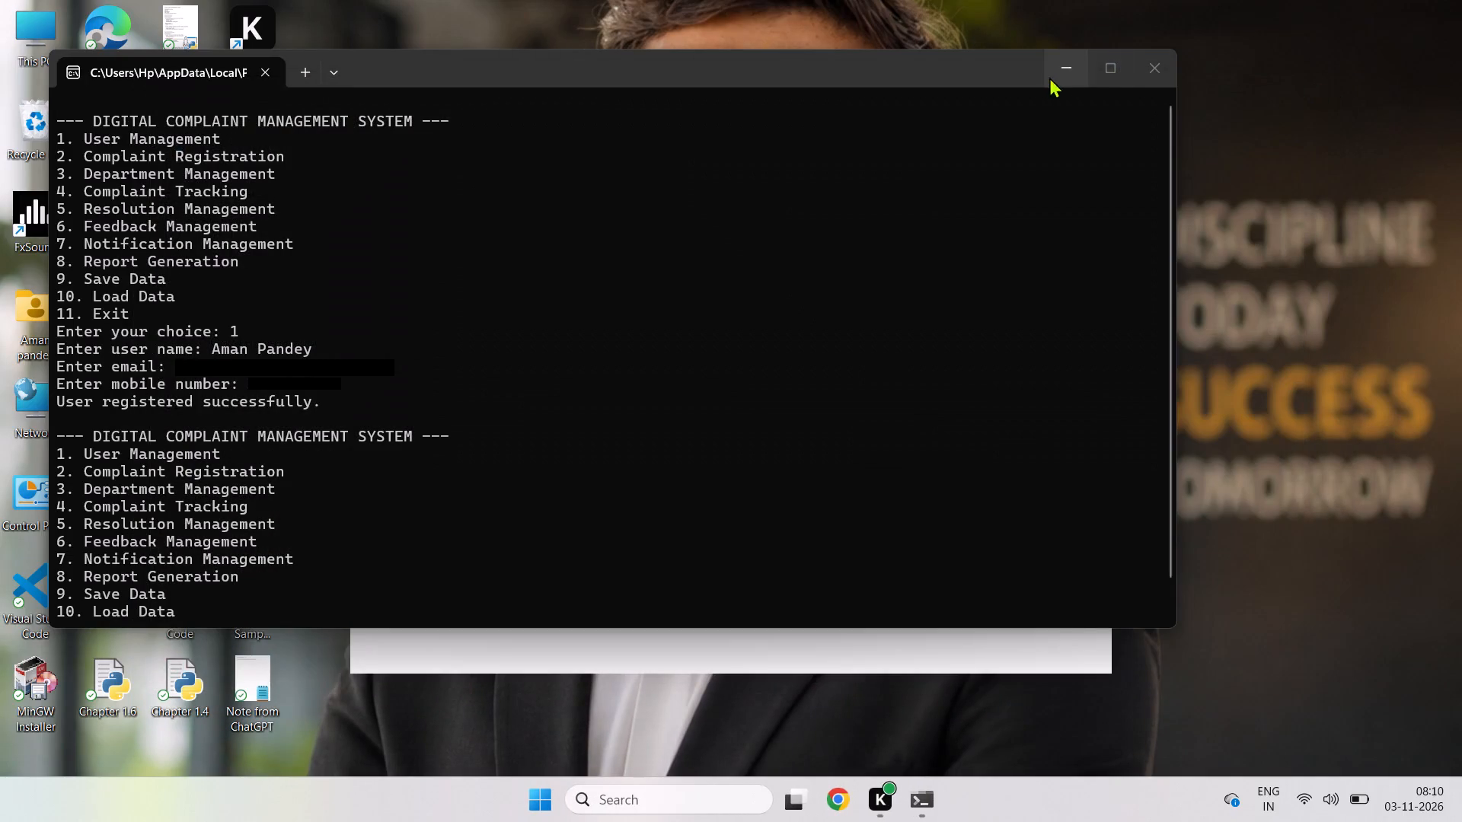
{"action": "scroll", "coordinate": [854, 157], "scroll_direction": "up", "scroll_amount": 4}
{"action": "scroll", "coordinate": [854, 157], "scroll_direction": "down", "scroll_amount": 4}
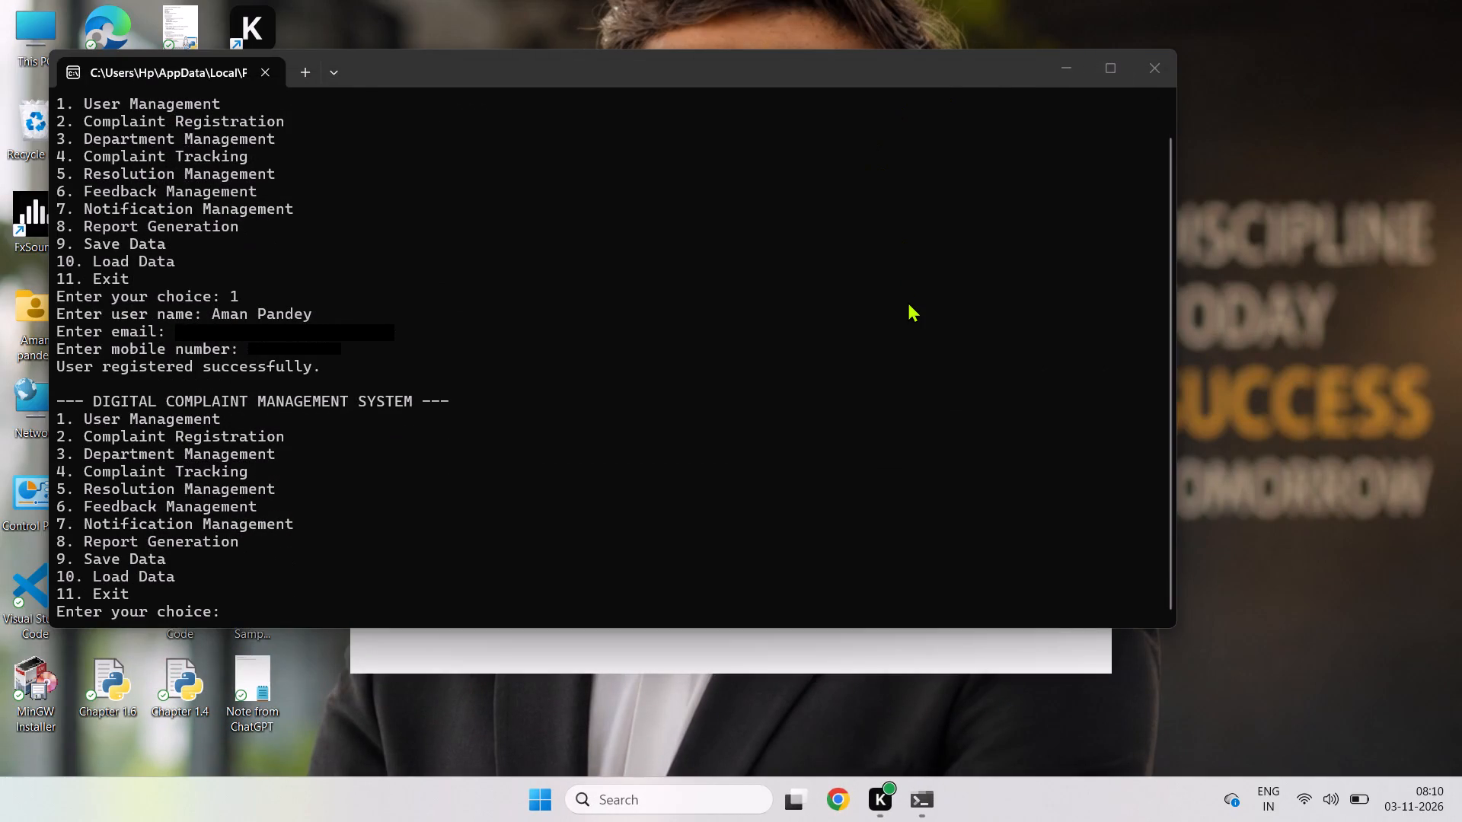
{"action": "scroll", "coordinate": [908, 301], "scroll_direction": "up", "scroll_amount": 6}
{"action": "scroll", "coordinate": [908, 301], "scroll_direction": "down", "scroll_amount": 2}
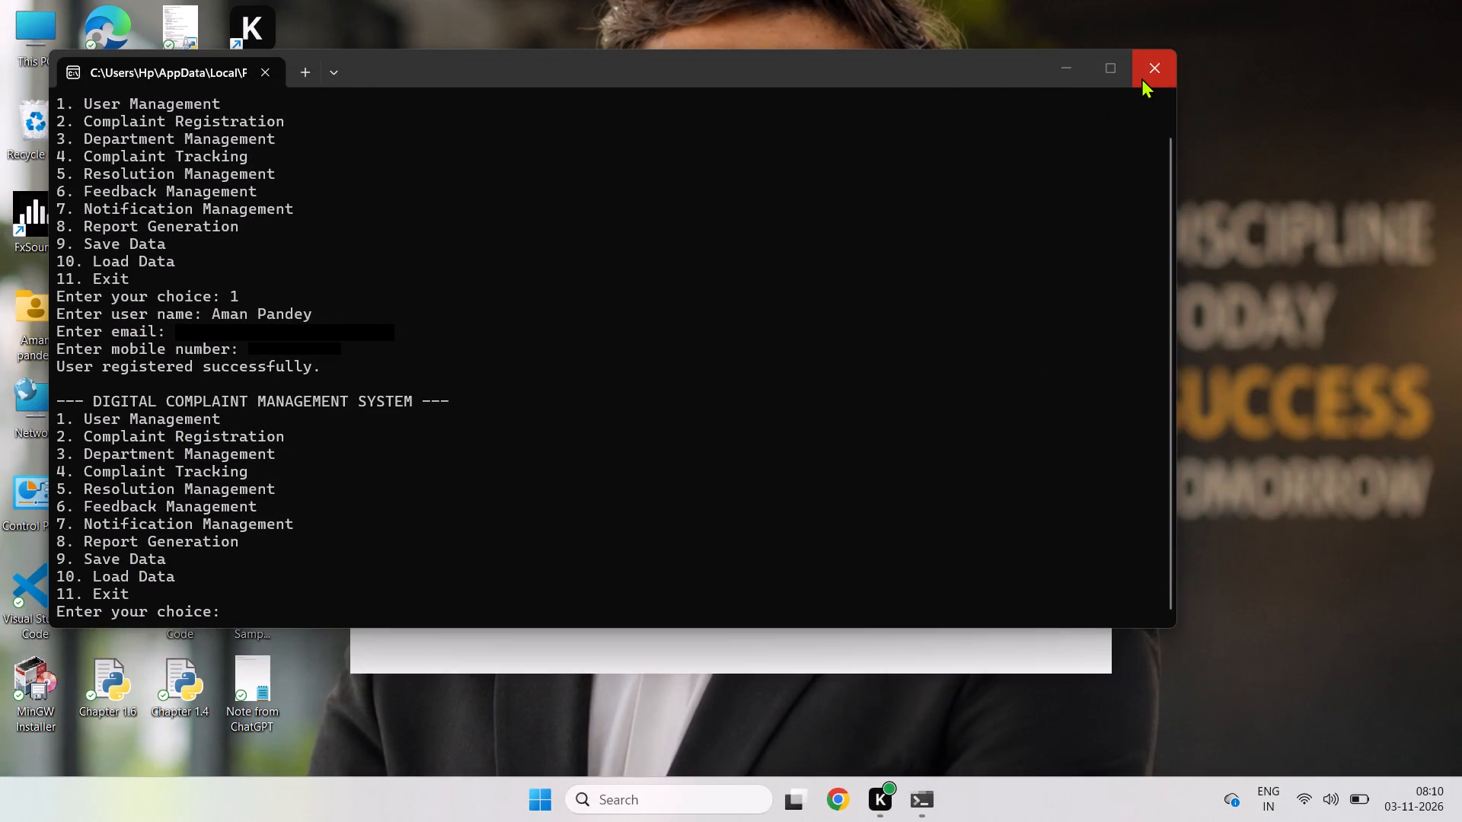